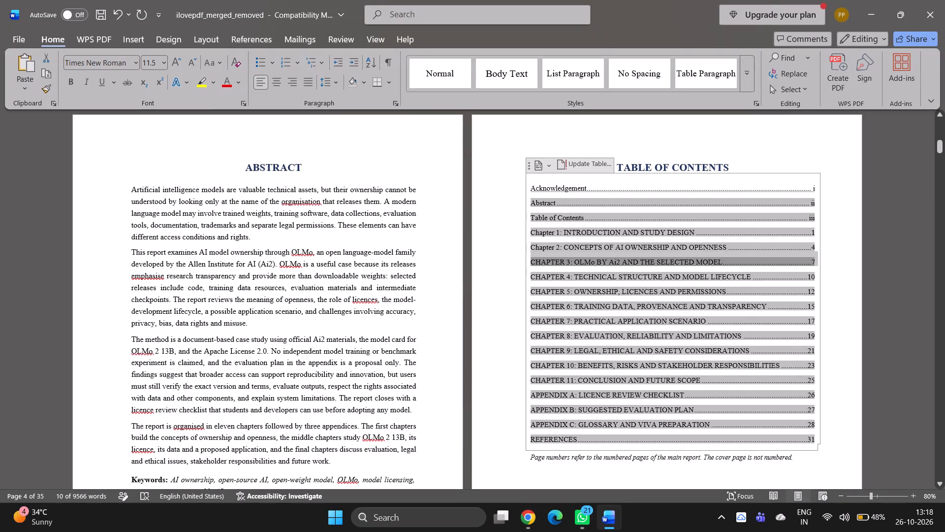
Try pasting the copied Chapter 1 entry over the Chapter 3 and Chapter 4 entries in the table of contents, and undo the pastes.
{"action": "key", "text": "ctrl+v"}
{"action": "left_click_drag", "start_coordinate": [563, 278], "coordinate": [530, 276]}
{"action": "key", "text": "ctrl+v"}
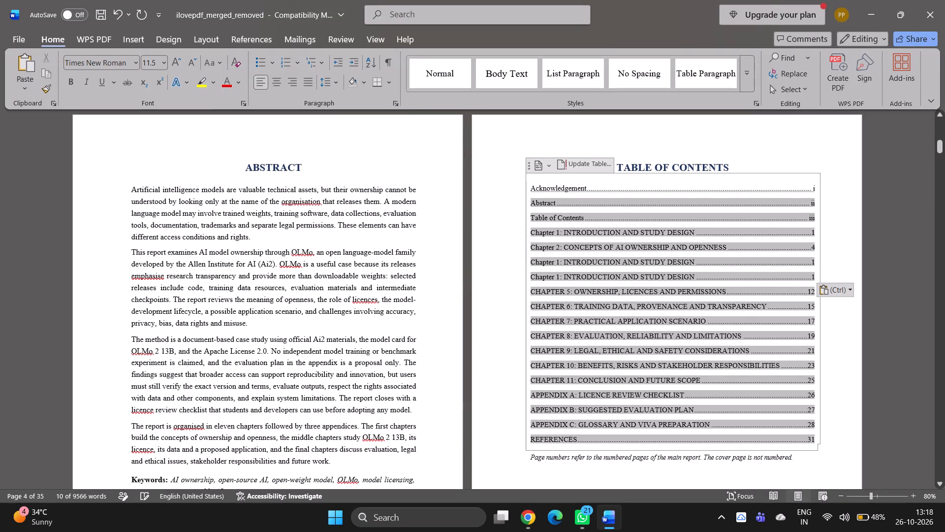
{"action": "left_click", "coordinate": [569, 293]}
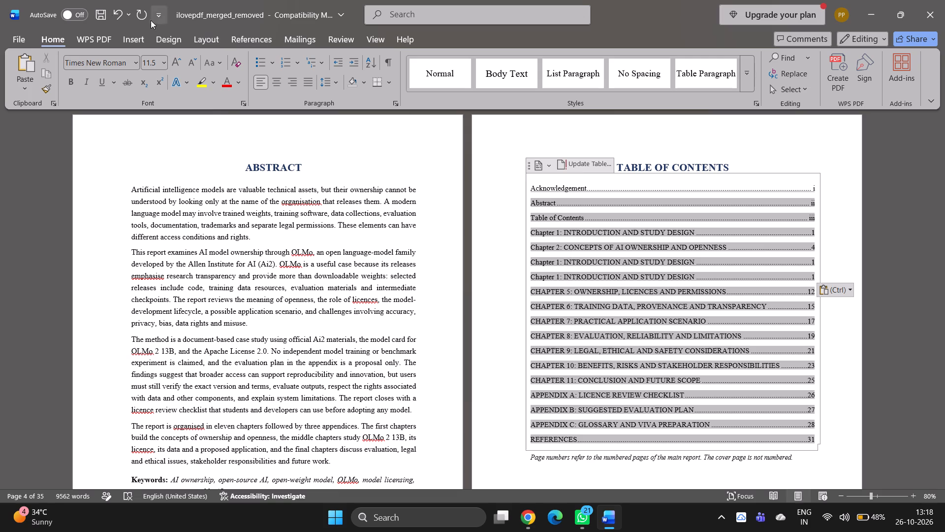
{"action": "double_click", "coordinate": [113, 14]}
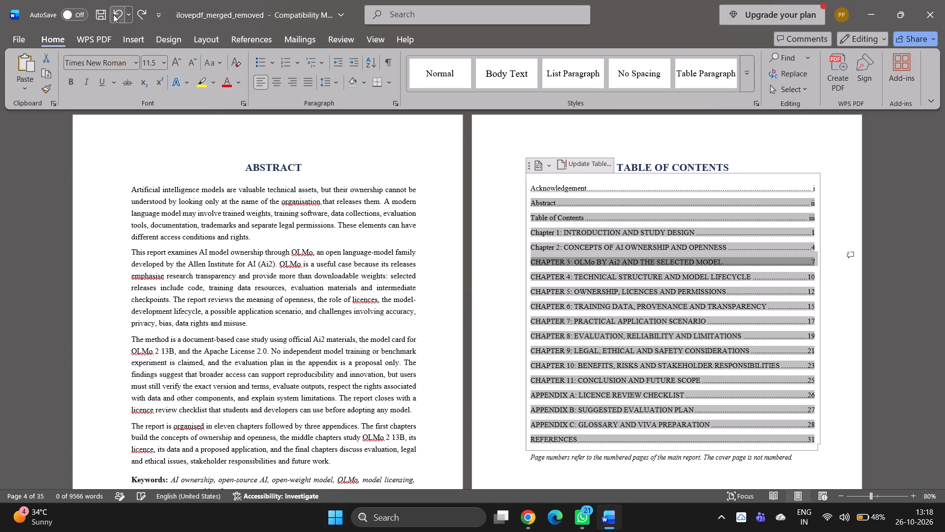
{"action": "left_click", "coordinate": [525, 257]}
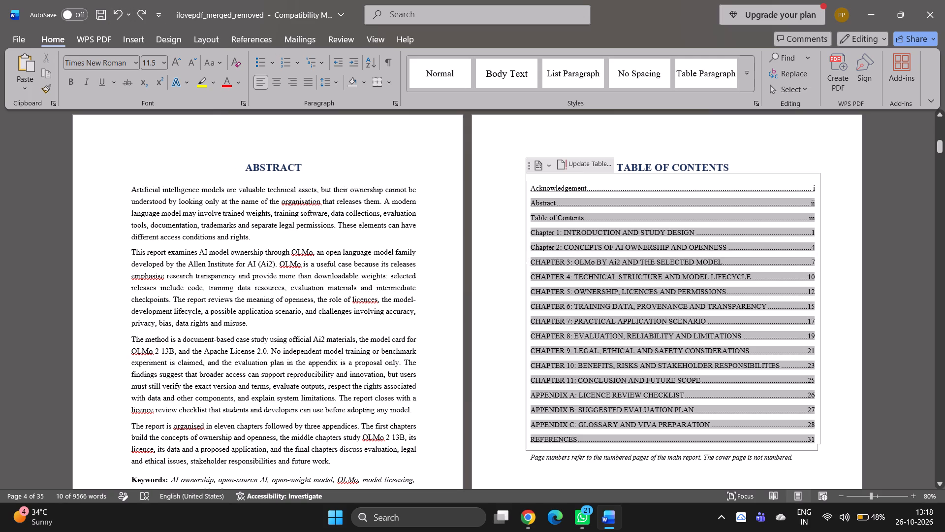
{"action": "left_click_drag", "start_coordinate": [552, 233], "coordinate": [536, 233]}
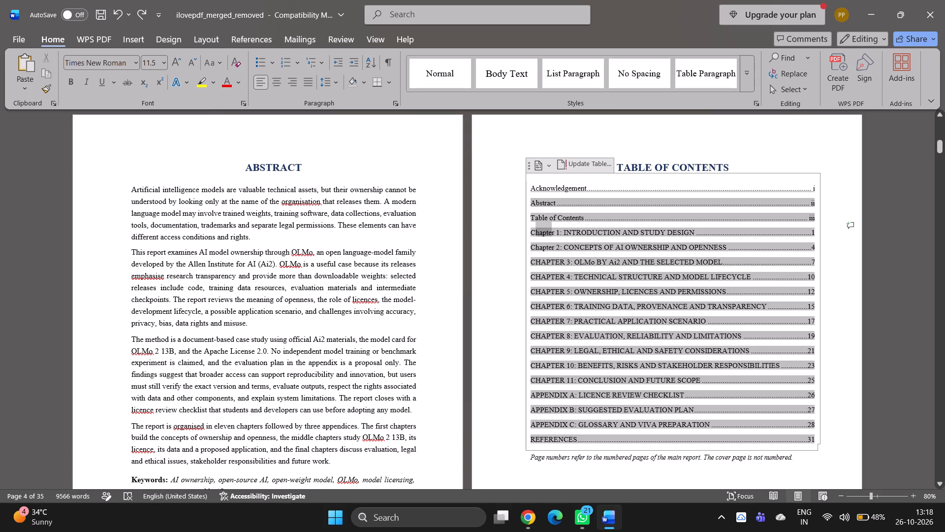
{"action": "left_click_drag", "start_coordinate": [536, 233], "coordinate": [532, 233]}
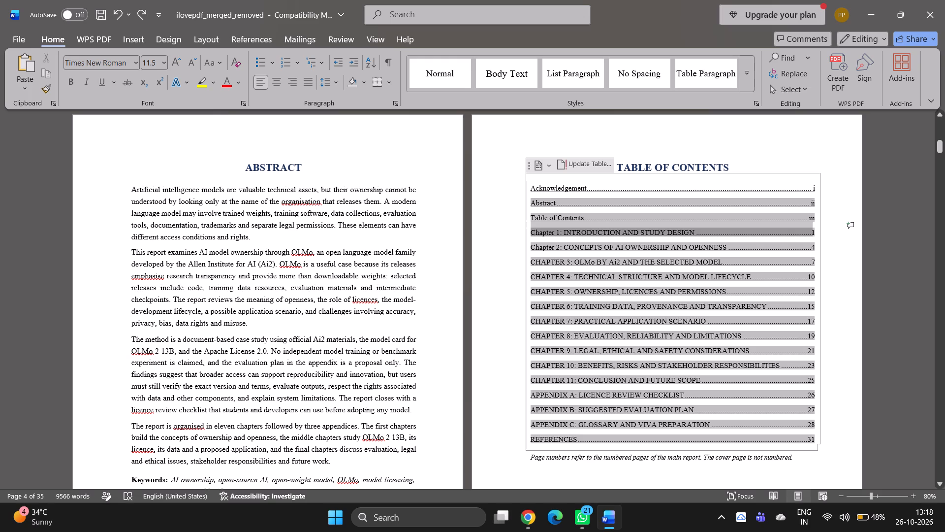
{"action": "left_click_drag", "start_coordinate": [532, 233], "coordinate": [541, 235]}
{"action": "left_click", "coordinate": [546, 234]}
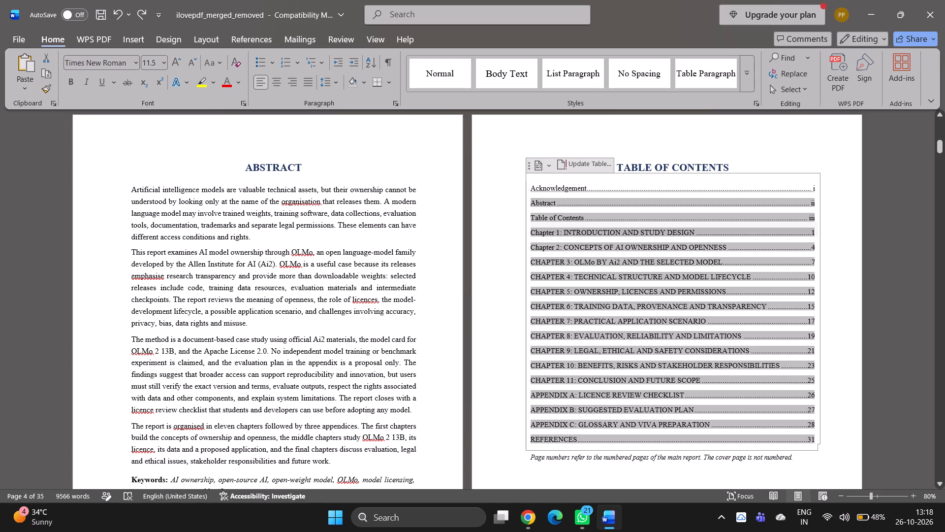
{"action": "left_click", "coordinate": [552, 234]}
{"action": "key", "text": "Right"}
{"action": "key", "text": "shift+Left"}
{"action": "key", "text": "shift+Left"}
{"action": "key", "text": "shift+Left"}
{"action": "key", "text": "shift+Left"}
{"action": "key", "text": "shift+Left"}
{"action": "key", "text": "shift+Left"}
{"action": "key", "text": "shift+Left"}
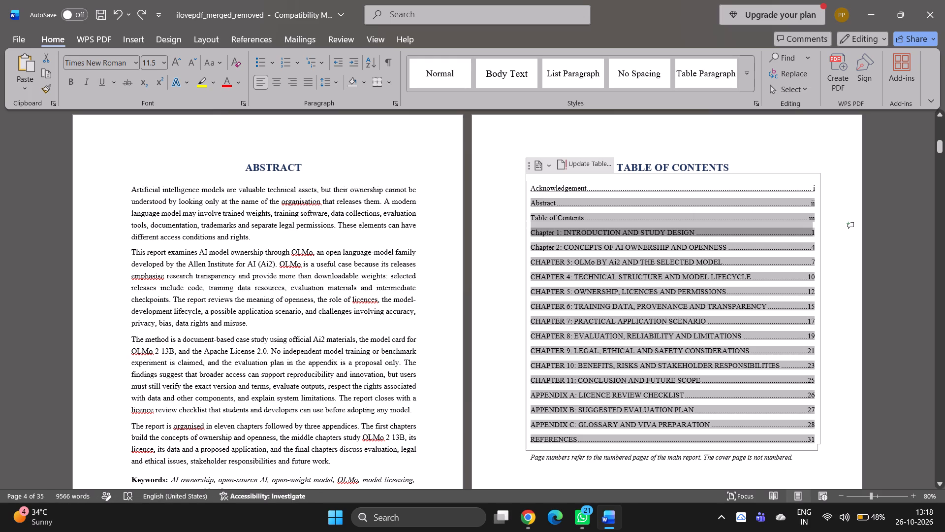
Retype the label of entry 3, OLMo BY Ai2 AND THE SELECTED MODEL, in the table of contents as "Chapter".
{"action": "scroll", "coordinate": [578, 243], "scroll_direction": "up", "scroll_amount": 3, "text": "ctrl"}
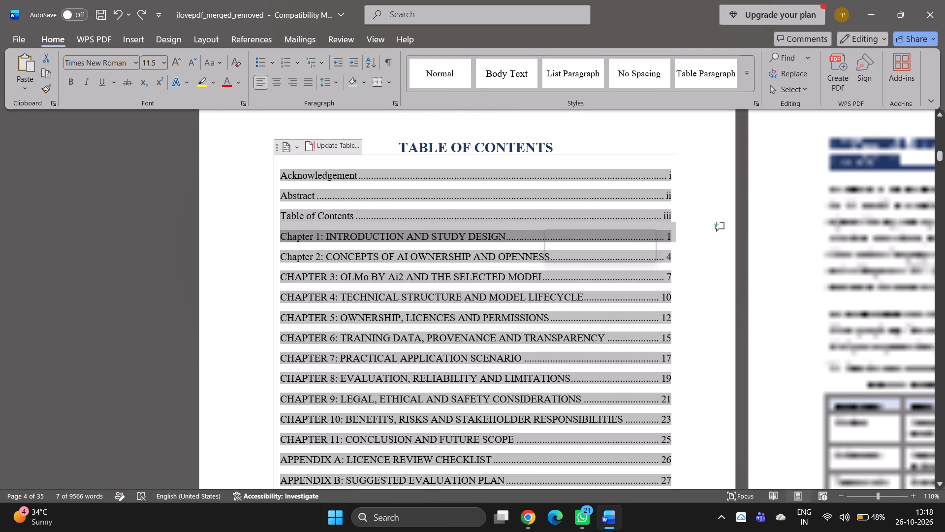
{"action": "left_click", "coordinate": [328, 280]}
{"action": "key", "text": "BackSpace"}
{"action": "key", "text": "BackSpace"}
{"action": "key", "text": "BackSpace"}
{"action": "key", "text": "BackSpace"}
{"action": "key", "text": "BackSpace"}
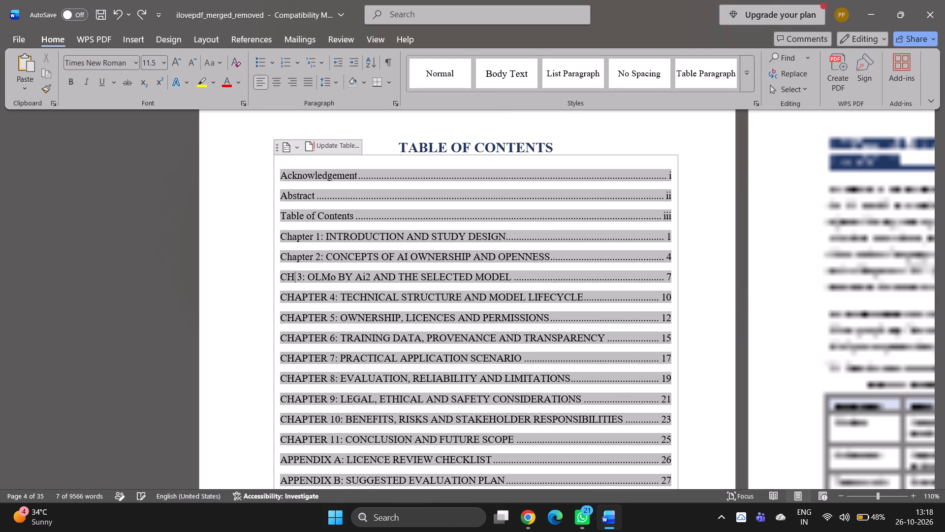
{"action": "key", "text": "BackSpace"}
{"action": "key", "text": "a"}
{"action": "key", "text": "BackSpace"}
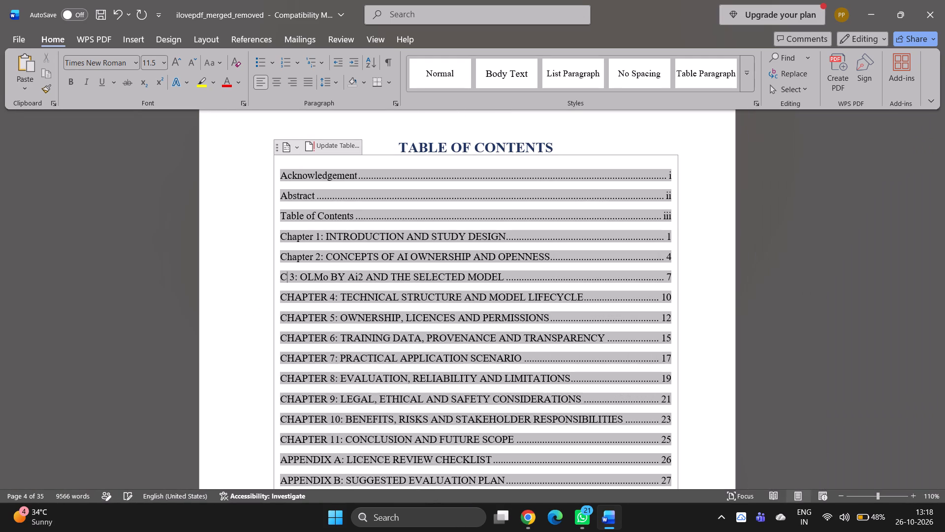
{"action": "type", "text": "hapter"}
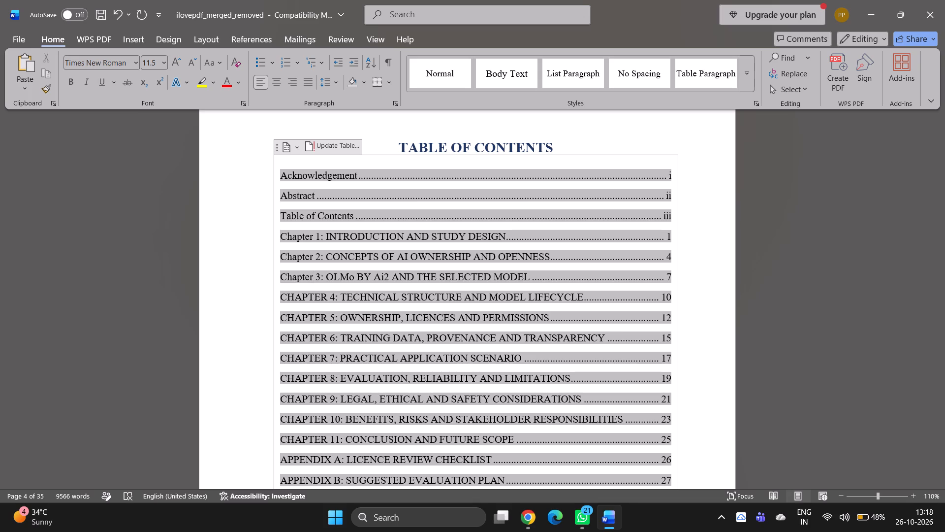
Retype the label of contents entry 4, TECHNICAL STRUCTURE AND MODEL LIFECYCLE, as "Chapter" with only the first letter capitalised.
{"action": "key", "text": "Left"}
{"action": "key", "text": "Down"}
{"action": "key", "text": "Down"}
{"action": "key", "text": "Down"}
{"action": "key", "text": "Up"}
{"action": "key", "text": "Up"}
{"action": "key", "text": "Right"}
{"action": "key", "text": "Right"}
{"action": "key", "text": "Right"}
{"action": "key", "text": "BackSpace"}
{"action": "key", "text": "BackSpace"}
{"action": "key", "text": "BackSpace"}
{"action": "key", "text": "BackSpace"}
{"action": "key", "text": "BackSpace"}
{"action": "key", "text": "BackSpace"}
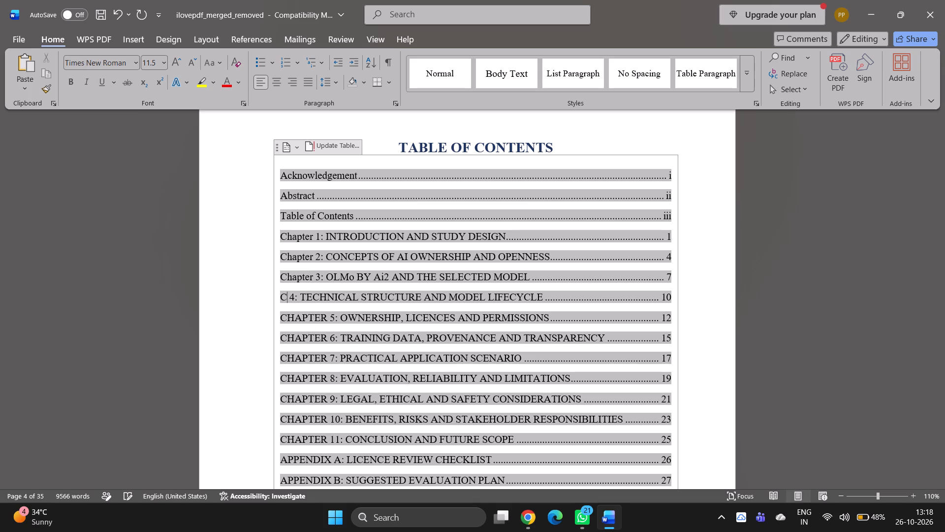
{"action": "type", "text": "hapter"}
Retype the label of contents entry 5, OWNERSHIP, LICENCES AND PERMISSIONS, as "Chapter" with only the first letter capitalised.
{"action": "key", "text": "Left"}
{"action": "key", "text": "Down"}
{"action": "key", "text": "Right"}
{"action": "key", "text": "Right"}
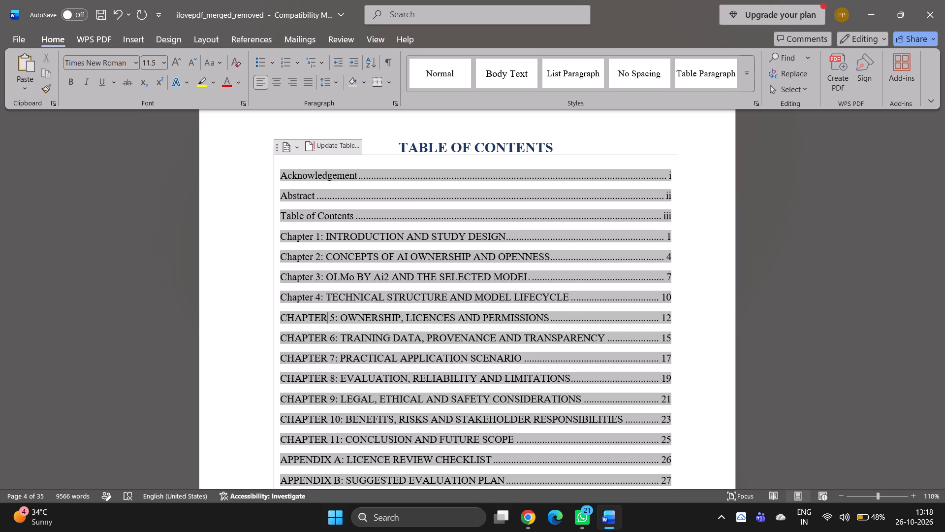
{"action": "key", "text": "BackSpace"}
{"action": "key", "text": "BackSpace"}
{"action": "key", "text": "BackSpace"}
{"action": "key", "text": "BackSpace"}
{"action": "type", "text": "hapter"}
Retype the label of contents entry 6, TRAINING DATA, PROVENANCE AND TRANSPARENCY, as "Chapter" with only the first letter capitalised.
{"action": "key", "text": "Left"}
{"action": "key", "text": "Left"}
{"action": "key", "text": "Right"}
{"action": "key", "text": "Down"}
{"action": "key", "text": "Right"}
{"action": "key", "text": "Right"}
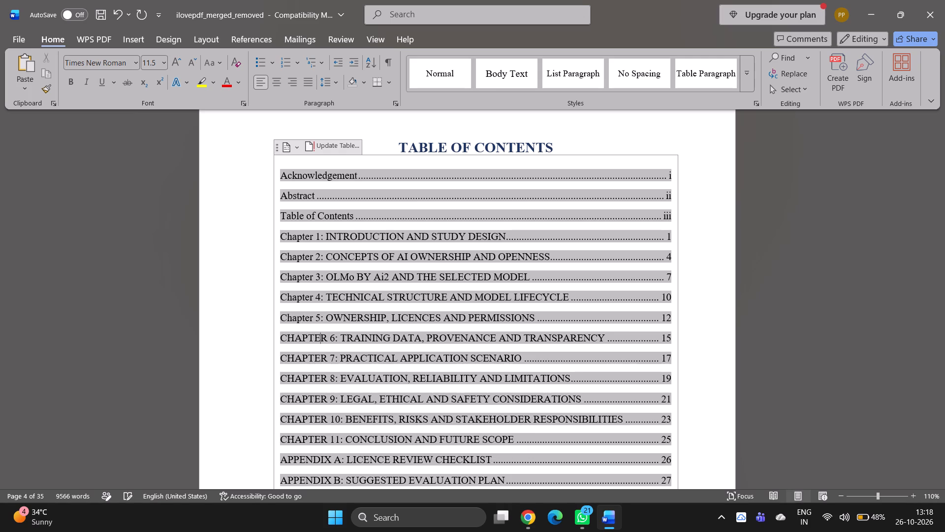
{"action": "key", "text": "Right"}
{"action": "key", "text": "BackSpace"}
{"action": "key", "text": "BackSpace"}
{"action": "key", "text": "BackSpace"}
{"action": "key", "text": "BackSpace"}
{"action": "key", "text": "BackSpace"}
{"action": "key", "text": "BackSpace"}
{"action": "type", "text": "hapter"}
Retype the label of contents entry 7, PRACTICAL APPLICATION SCENARIO, as "Chapter" with only the first letter capitalised.
{"action": "key", "text": "Left"}
{"action": "key", "text": "Down"}
{"action": "key", "text": "Right"}
{"action": "key", "text": "Right"}
{"action": "key", "text": "Right"}
{"action": "key", "text": "BackSpace"}
{"action": "key", "text": "BackSpace"}
{"action": "key", "text": "BackSpace"}
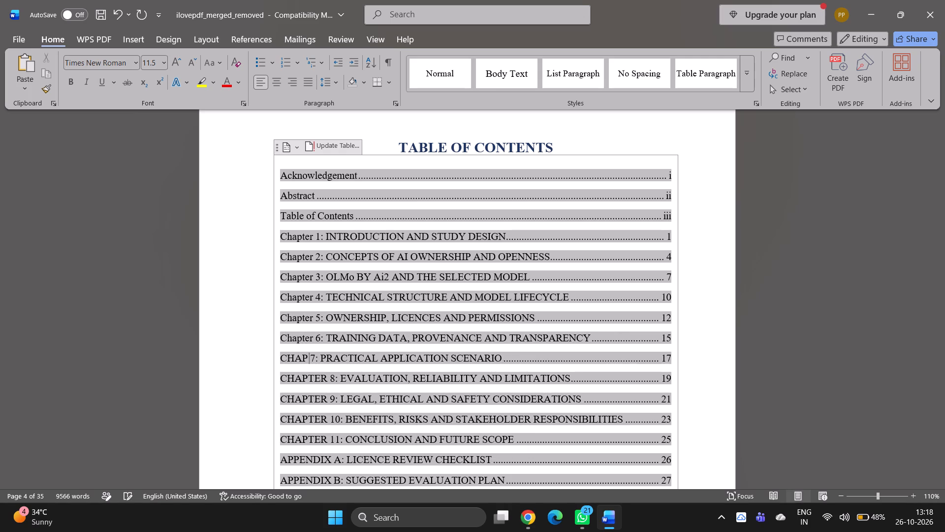
{"action": "key", "text": "BackSpace"}
{"action": "key", "text": "BackSpace"}
{"action": "key", "text": "BackSpace"}
{"action": "type", "text": "hapter"}
Retype the label of contents entry 8, EVALUATION, RELIABILITY AND LIMITATIONS, as "Chapter" with only the first letter capitalised.
{"action": "key", "text": "Left"}
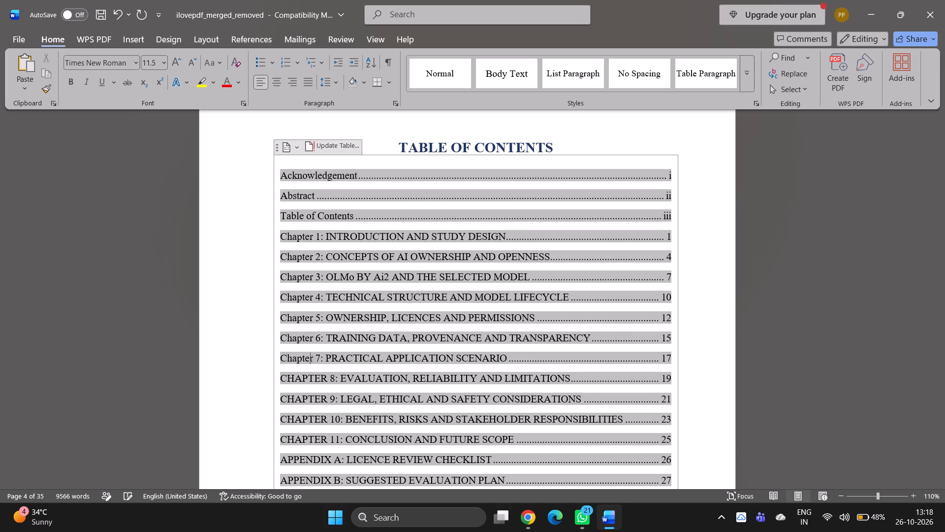
{"action": "key", "text": "Down"}
{"action": "key", "text": "Right"}
{"action": "key", "text": "Right"}
{"action": "key", "text": "Right"}
{"action": "key", "text": "BackSpace"}
{"action": "key", "text": "BackSpace"}
{"action": "key", "text": "BackSpace"}
{"action": "key", "text": "BackSpace"}
{"action": "key", "text": "BackSpace"}
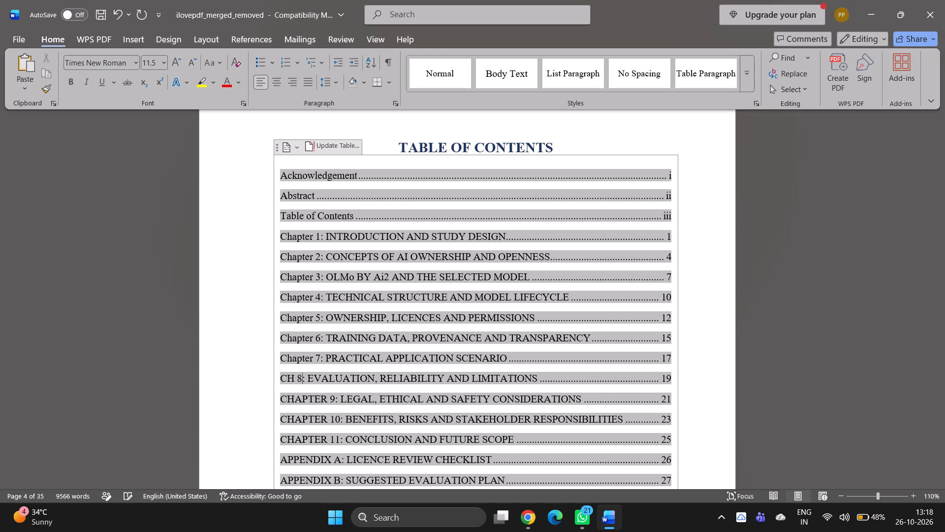
{"action": "key", "text": "BackSpace"}
{"action": "type", "text": "hapter"}
Retype the label of contents entry 9, LEGAL, ETHICAL AND SAFETY CONSIDERATIONS, as "Chapter" with only the first letter capitalised.
{"action": "key", "text": "Down"}
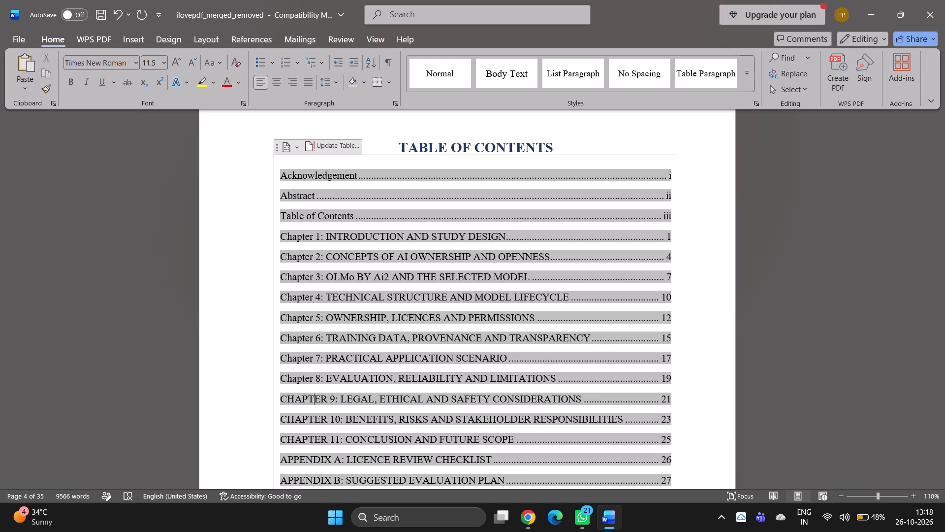
{"action": "key", "text": "Right"}
{"action": "key", "text": "BackSpace"}
{"action": "key", "text": "Right"}
{"action": "key", "text": "BackSpace"}
{"action": "key", "text": "BackSpace"}
{"action": "key", "text": "BackSpace"}
{"action": "key", "text": "BackSpace"}
{"action": "key", "text": "BackSpace"}
{"action": "type", "text": "hapter"}
Retype the label of contents entry 10, BENEFITS, RISKS AND STAKEHOLDER RESPONSIBILITIES, as "Chapter" with only the first letter capitalised.
{"action": "key", "text": "Down"}
{"action": "key", "text": "Right"}
{"action": "key", "text": "Right"}
{"action": "key", "text": "BackSpace"}
{"action": "key", "text": "BackSpace"}
{"action": "key", "text": "BackSpace"}
{"action": "key", "text": "BackSpace"}
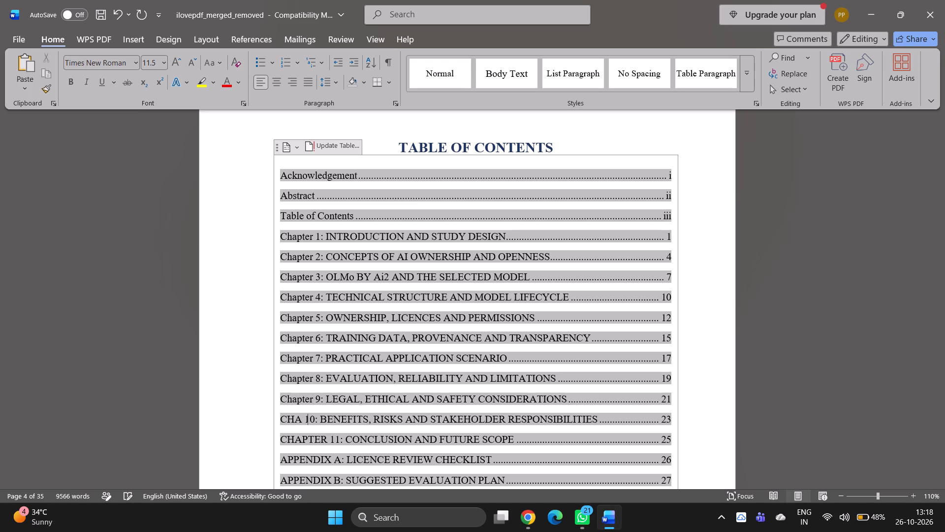
{"action": "key", "text": "BackSpace"}
{"action": "key", "text": "BackSpace"}
{"action": "type", "text": "hapter"}
Retype the label of contents entry 11, CONCLUSION AND FUTURE SCOPE, as "Chapter" with only the first letter capitalised.
{"action": "key", "text": "Down"}
{"action": "key", "text": "Right"}
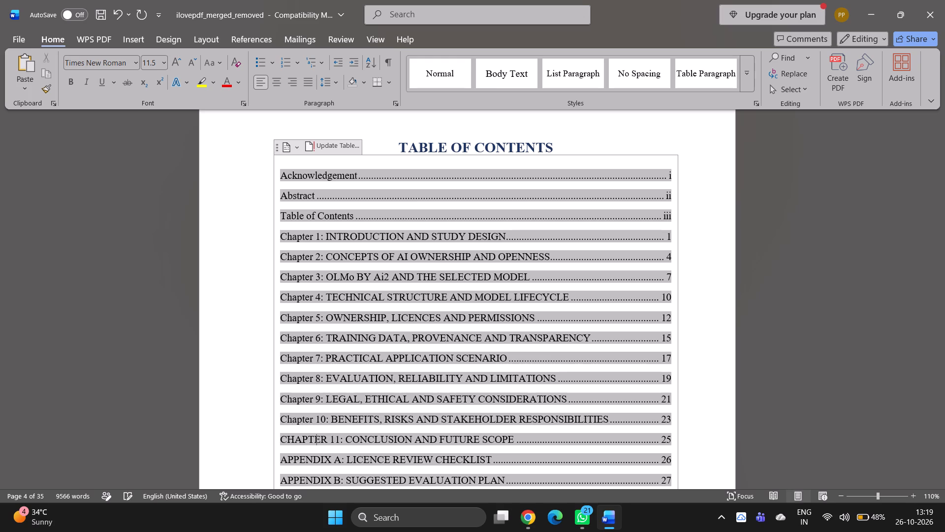
{"action": "key", "text": "Right"}
{"action": "key", "text": "Right"}
{"action": "key", "text": "Left"}
{"action": "key", "text": "BackSpace"}
{"action": "key", "text": "BackSpace"}
{"action": "key", "text": "BackSpace"}
{"action": "key", "text": "BackSpace"}
{"action": "key", "text": "BackSpace"}
{"action": "key", "text": "BackSpace"}
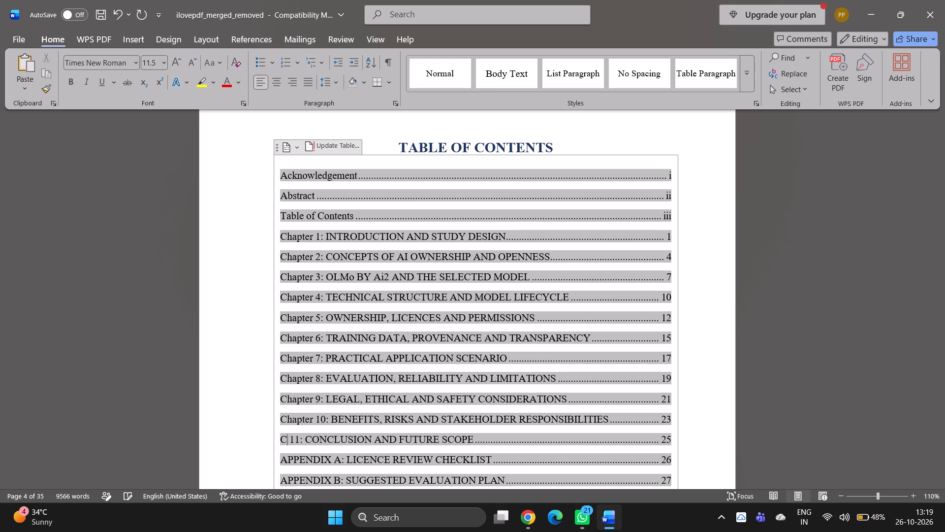
{"action": "type", "text": "hapter"}
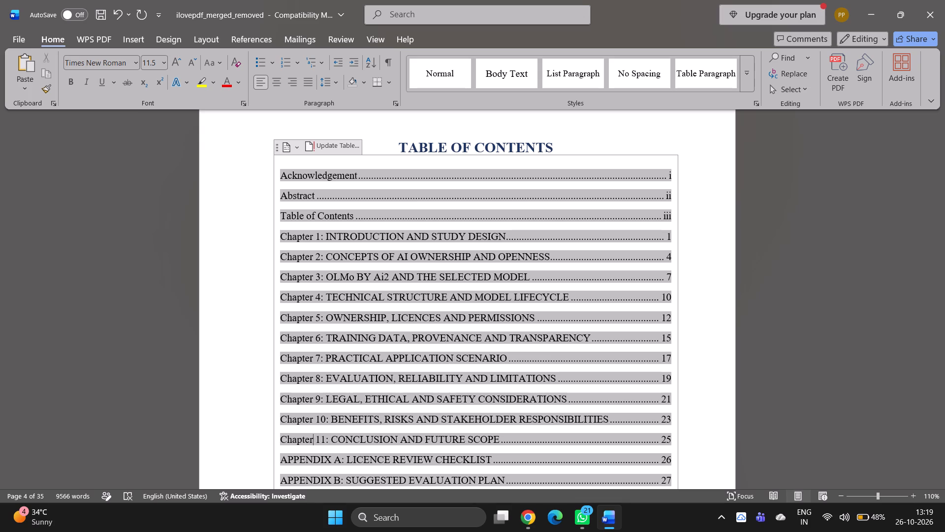
Retype the label of contents entry A, LICENCE REVIEW CHECKLIST, as "Appendix" with only the first letter capitalised.
{"action": "key", "text": "Down"}
{"action": "key", "text": "Right"}
{"action": "key", "text": "Right"}
{"action": "key", "text": "Right"}
{"action": "key", "text": "BackSpace"}
{"action": "key", "text": "BackSpace"}
{"action": "key", "text": "BackSpace"}
{"action": "key", "text": "BackSpace"}
{"action": "key", "text": "BackSpace"}
{"action": "key", "text": "BackSpace"}
{"action": "key", "text": "BackSpace"}
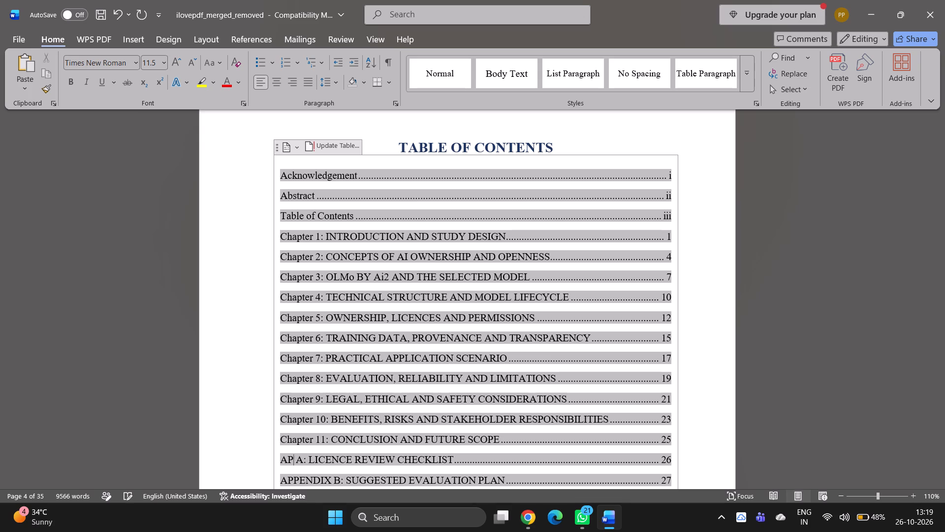
{"action": "type", "text": "ppendix"}
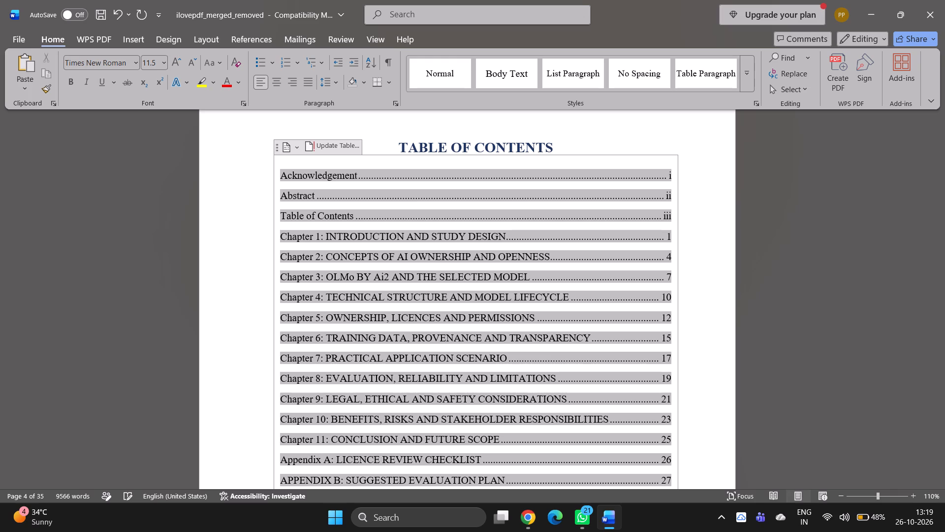
Retype the label of contents entry B, SUGGESTED EVALUATION PLAN, as "Appendix" with only the first letter capitalised.
{"action": "key", "text": "Down"}
{"action": "key", "text": "Right"}
{"action": "key", "text": "Right"}
{"action": "key", "text": "BackSpace"}
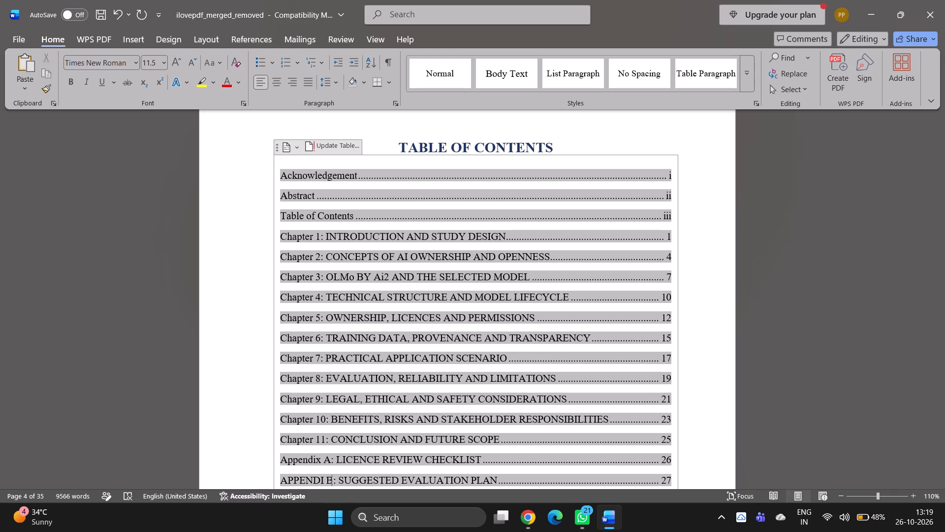
{"action": "key", "text": "BackSpace"}
{"action": "key", "text": "BackSpace"}
{"action": "key", "text": "BackSpace"}
{"action": "key", "text": "BackSpace"}
{"action": "key", "text": "BackSpace"}
{"action": "key", "text": "BackSpace"}
{"action": "type", "text": "ppendix"}
Retype the label of contents entry C, GLOSSARY AND VIVA PREPARATION, as "Appendix" with only the first letter capitalised.
{"action": "scroll", "coordinate": [357, 300], "scroll_direction": "down", "scroll_amount": 1}
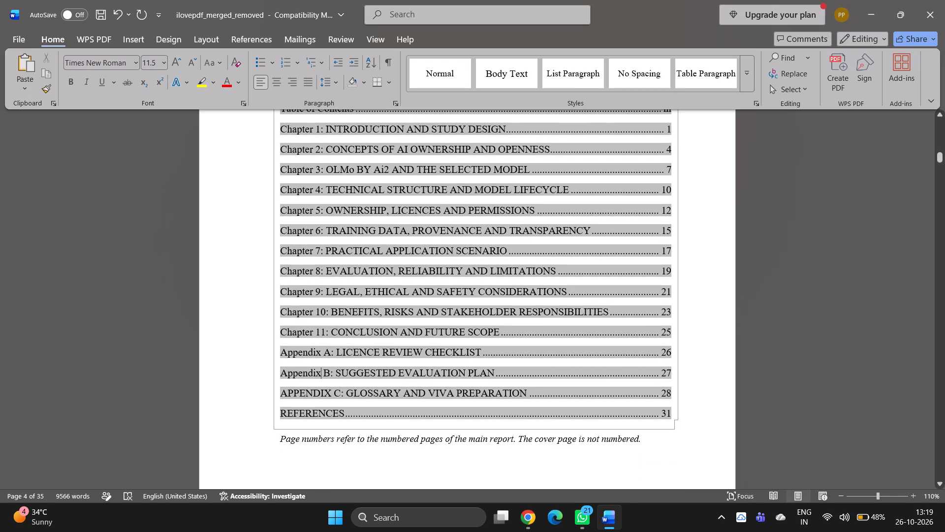
{"action": "left_click", "coordinate": [330, 395]}
{"action": "key", "text": "BackSpace"}
{"action": "key", "text": "BackSpace"}
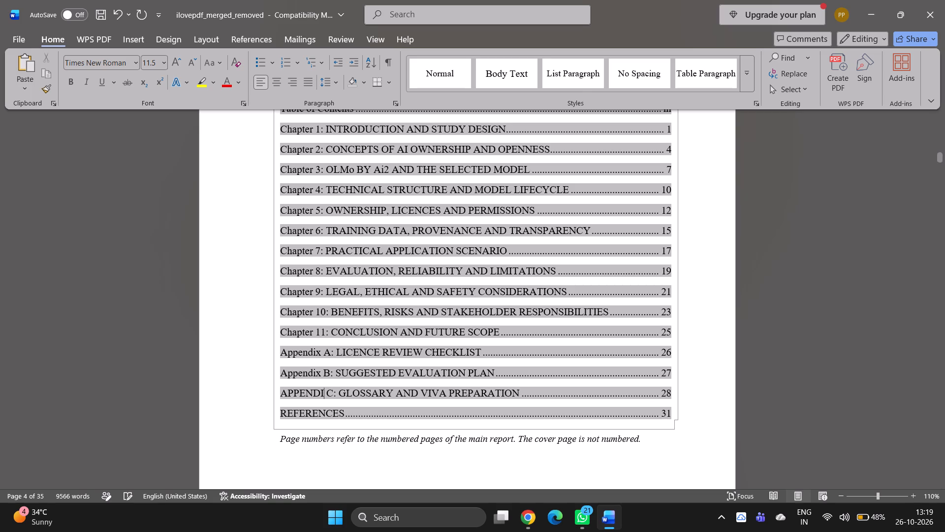
{"action": "key", "text": "BackSpace"}
{"action": "key", "text": "BackSpace"}
{"action": "key", "text": "BackSpace"}
{"action": "key", "text": "BackSpace"}
{"action": "key", "text": "BackSpace"}
{"action": "type", "text": "ppendix"}
Retype the REFERENCES contents entry as "Refrences", keeping only the initial R capitalised.
{"action": "key", "text": "Down"}
{"action": "key", "text": "Right"}
{"action": "key", "text": "Right"}
{"action": "key", "text": "Right"}
{"action": "key", "text": "BackSpace"}
{"action": "key", "text": "Right"}
{"action": "key", "text": "BackSpace"}
{"action": "key", "text": "BackSpace"}
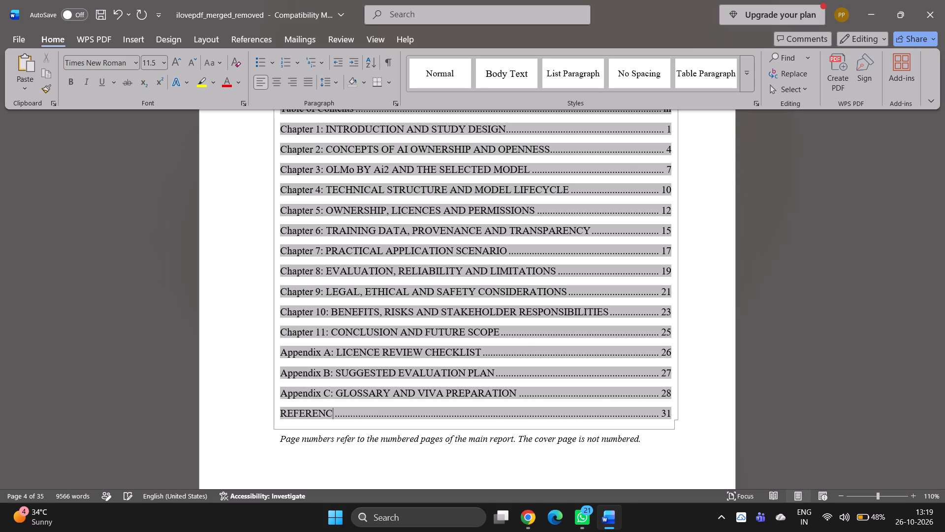
{"action": "key", "text": "BackSpace"}
{"action": "key", "text": "BackSpace"}
{"action": "key", "text": "BackSpace"}
{"action": "key", "text": "BackSpace"}
{"action": "key", "text": "BackSpace"}
{"action": "key", "text": "BackSpace"}
{"action": "type", "text": "efrences"}
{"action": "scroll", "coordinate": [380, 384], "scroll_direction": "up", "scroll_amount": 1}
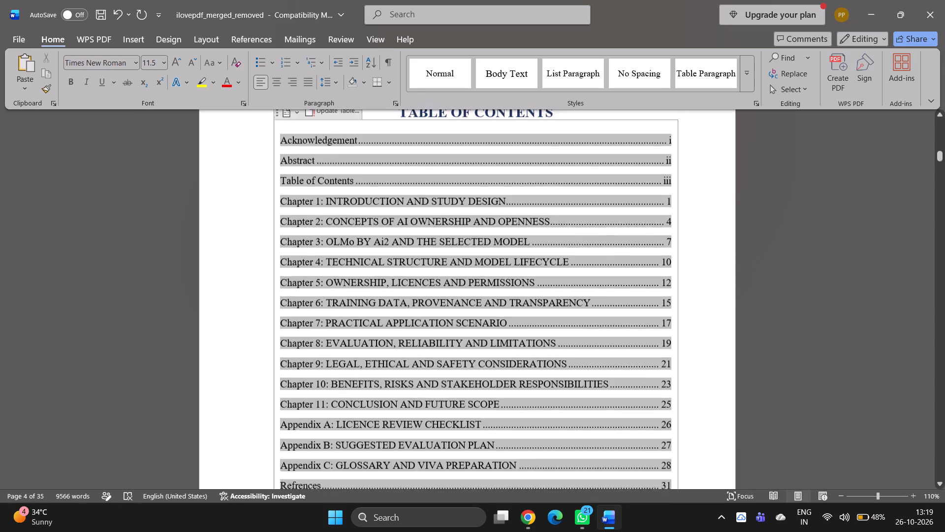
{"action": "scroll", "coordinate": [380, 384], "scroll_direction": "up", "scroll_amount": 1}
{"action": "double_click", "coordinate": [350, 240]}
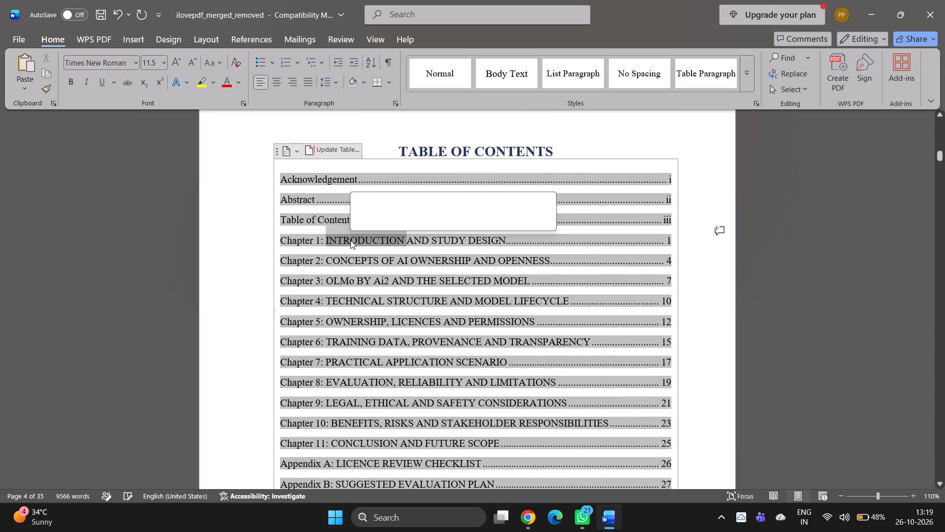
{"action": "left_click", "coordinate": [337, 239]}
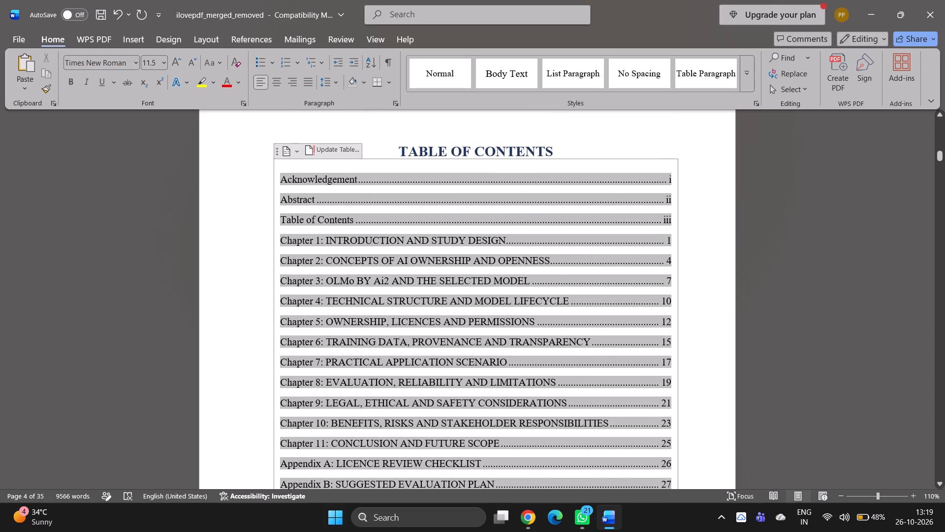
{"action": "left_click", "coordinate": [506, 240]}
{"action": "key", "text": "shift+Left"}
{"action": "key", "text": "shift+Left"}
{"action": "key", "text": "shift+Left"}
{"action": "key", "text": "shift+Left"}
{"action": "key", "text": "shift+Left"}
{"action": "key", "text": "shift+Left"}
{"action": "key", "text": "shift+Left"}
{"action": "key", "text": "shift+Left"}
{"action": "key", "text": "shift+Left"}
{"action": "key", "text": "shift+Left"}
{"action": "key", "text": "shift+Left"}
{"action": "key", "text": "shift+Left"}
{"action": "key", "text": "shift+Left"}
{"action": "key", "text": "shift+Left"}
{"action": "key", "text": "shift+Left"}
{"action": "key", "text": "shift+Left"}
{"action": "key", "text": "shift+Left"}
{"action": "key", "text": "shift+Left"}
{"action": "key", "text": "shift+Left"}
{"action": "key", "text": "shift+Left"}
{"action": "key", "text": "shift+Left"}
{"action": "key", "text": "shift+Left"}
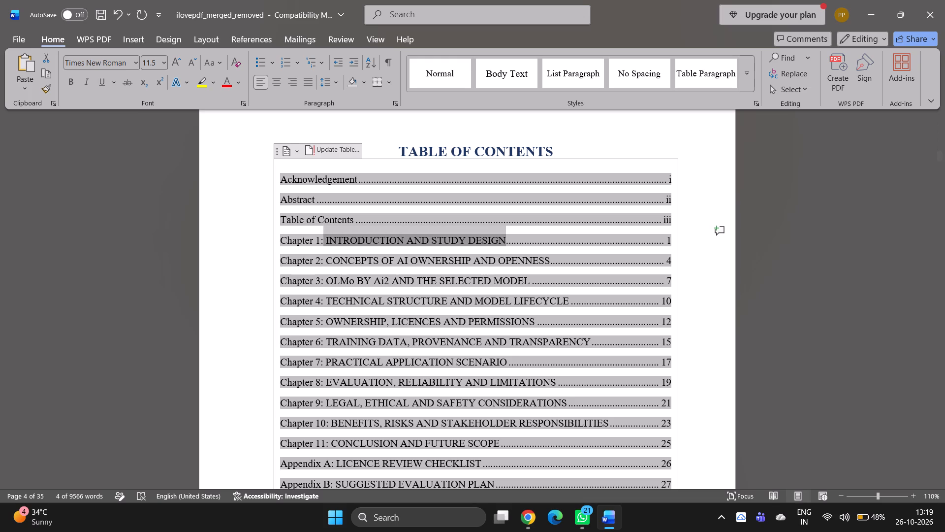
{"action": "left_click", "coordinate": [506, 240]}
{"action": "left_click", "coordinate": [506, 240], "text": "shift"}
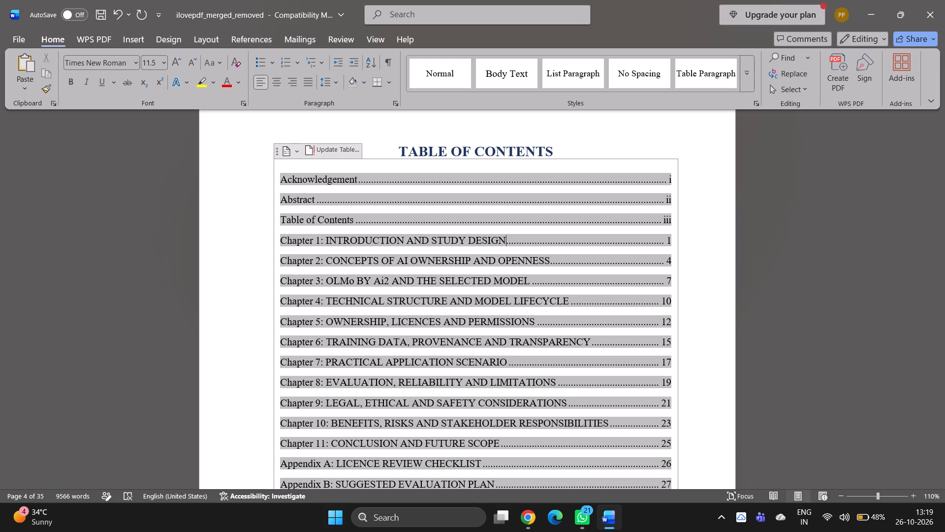
Select only the title text INTRODUCTION AND STUDY DESIGN in the Chapter 1 contents entry.
{"action": "key", "text": "shift+Left"}
{"action": "key", "text": "ctrl+shift+Left"}
{"action": "key", "text": "ctrl+shift+Left"}
{"action": "key", "text": "ctrl+shift+Left"}
{"action": "key", "text": "ctrl+shift+Left"}
{"action": "key", "text": "ctrl+shift+Left"}
{"action": "key", "text": "ctrl+shift+Right"}
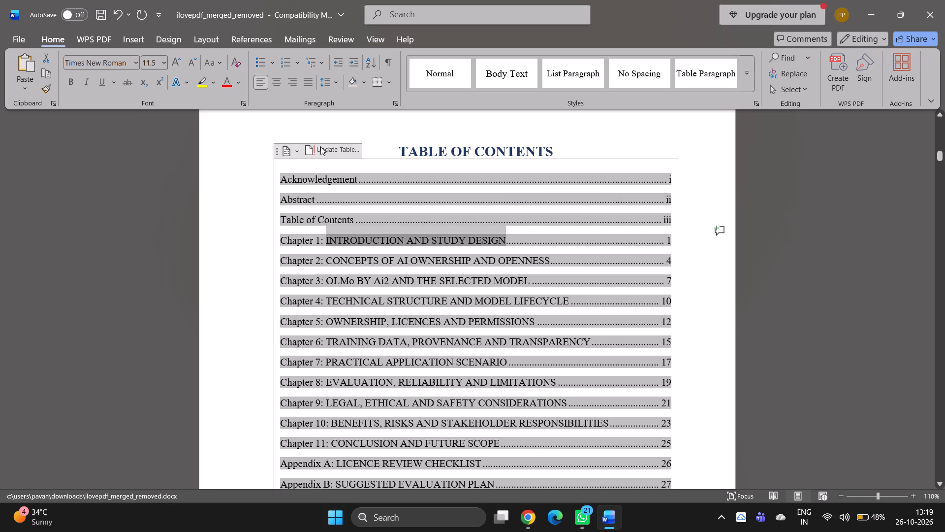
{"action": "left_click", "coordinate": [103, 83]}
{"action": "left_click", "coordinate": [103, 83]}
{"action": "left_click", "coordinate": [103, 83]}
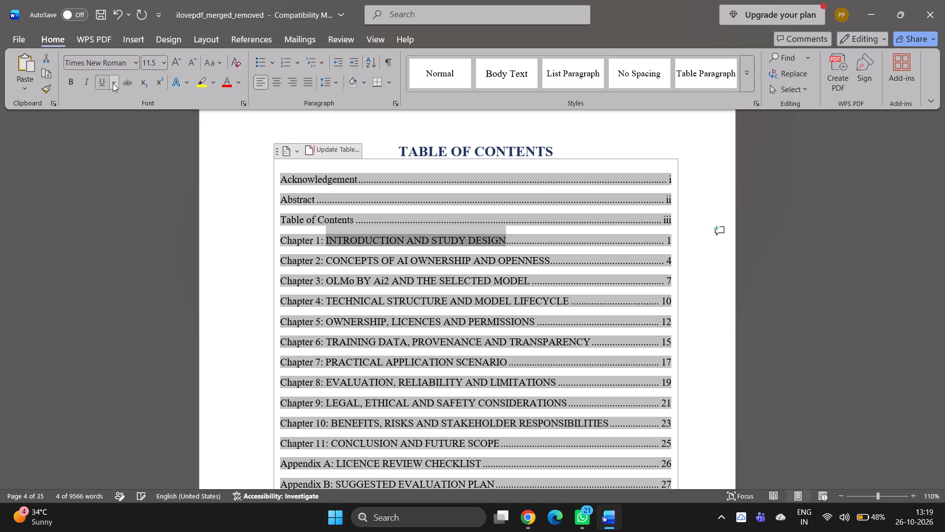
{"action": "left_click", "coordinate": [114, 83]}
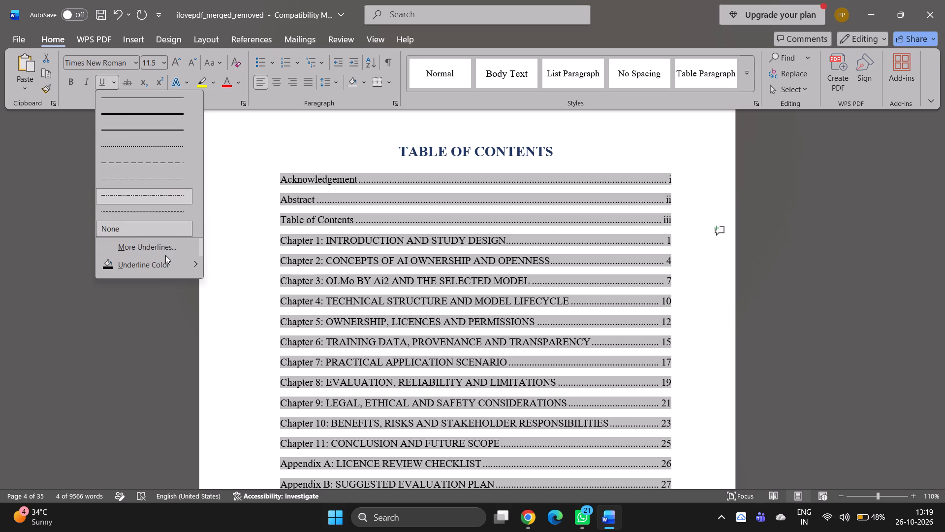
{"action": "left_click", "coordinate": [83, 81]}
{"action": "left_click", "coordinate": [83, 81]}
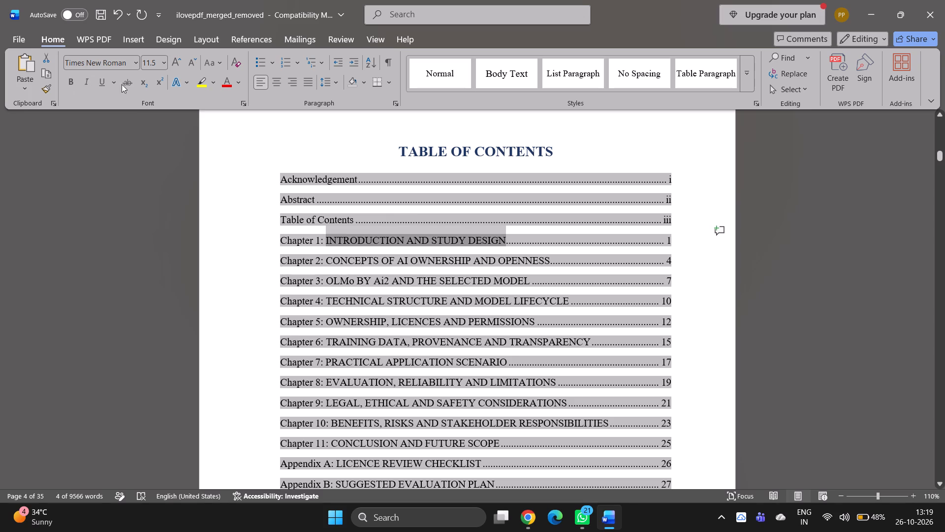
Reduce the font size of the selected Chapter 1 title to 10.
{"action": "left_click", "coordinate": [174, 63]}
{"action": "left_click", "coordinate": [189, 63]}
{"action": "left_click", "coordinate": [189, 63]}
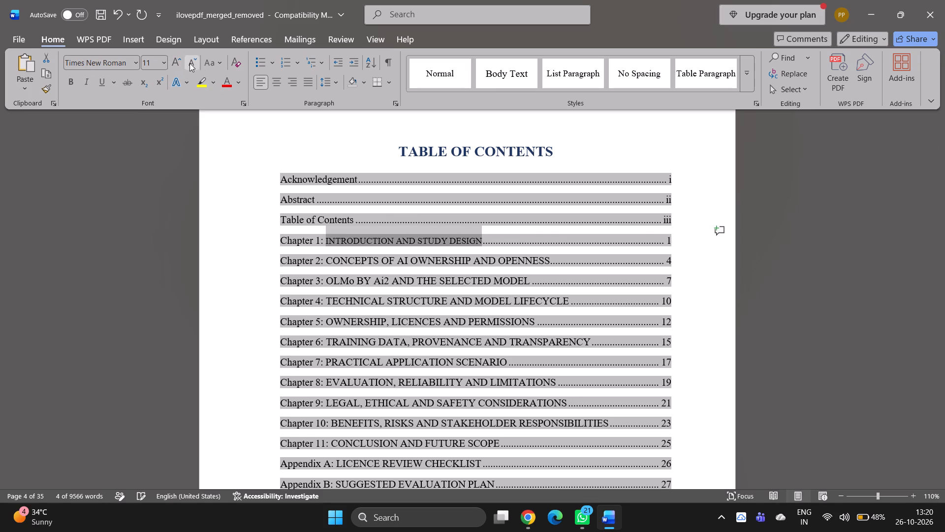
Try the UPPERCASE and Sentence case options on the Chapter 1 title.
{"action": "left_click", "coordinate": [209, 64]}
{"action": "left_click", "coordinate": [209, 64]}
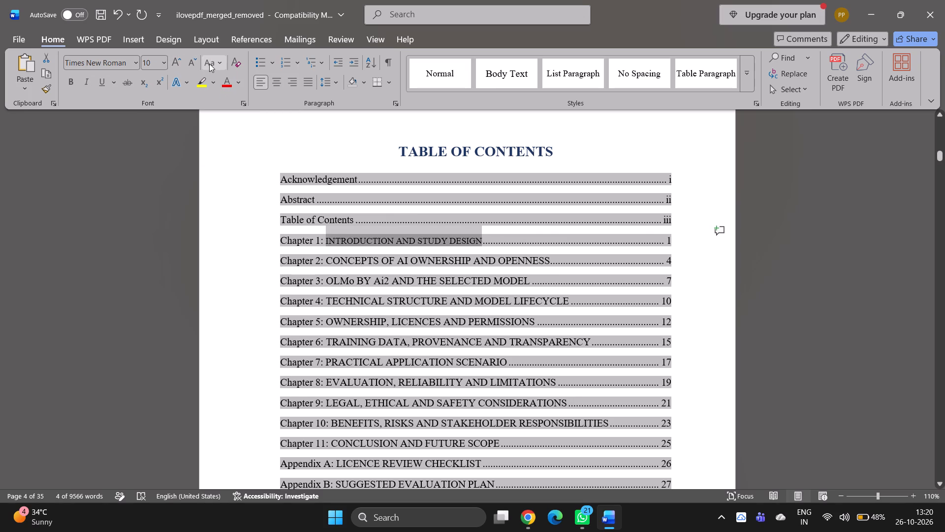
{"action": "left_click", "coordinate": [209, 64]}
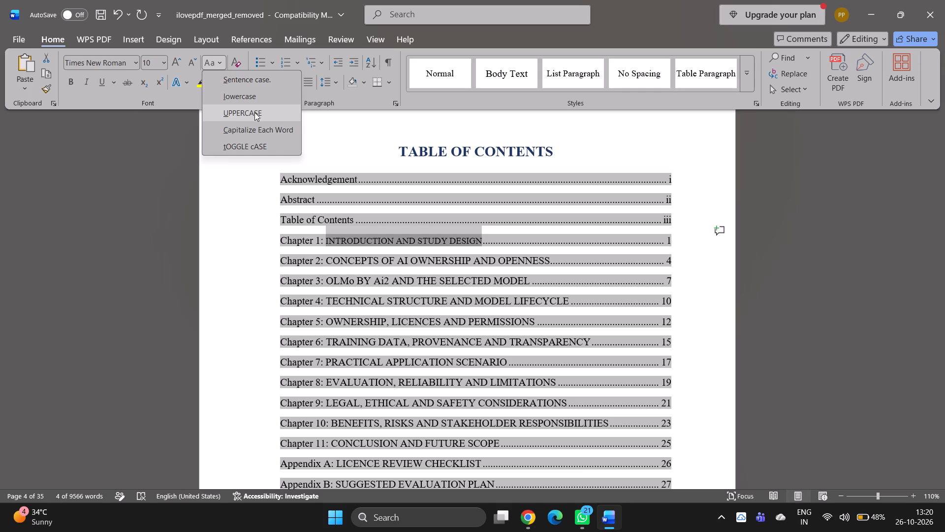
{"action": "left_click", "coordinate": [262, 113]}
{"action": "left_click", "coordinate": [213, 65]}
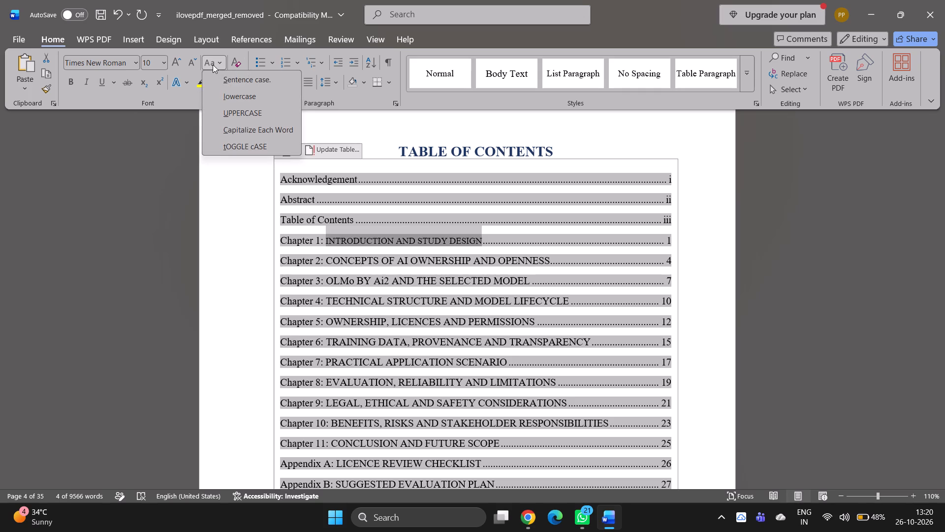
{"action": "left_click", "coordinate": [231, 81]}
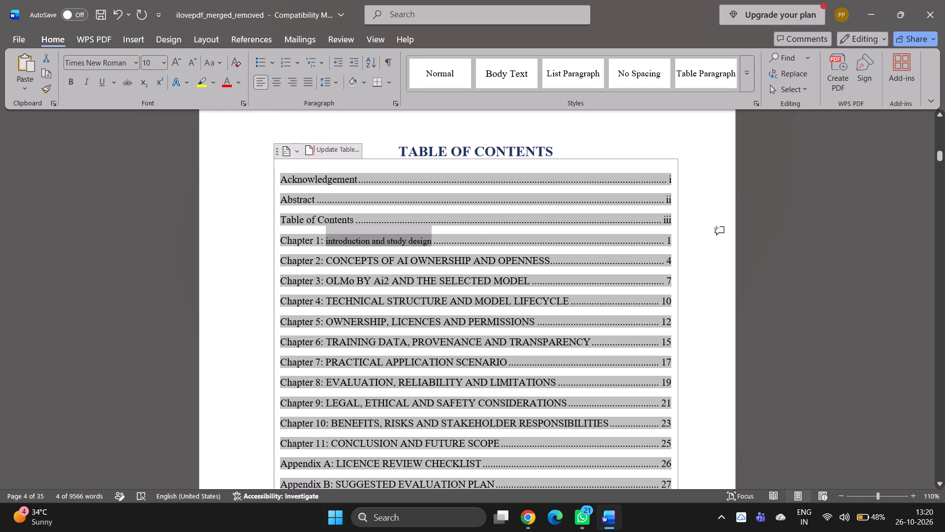
Set the font size of the Chapter 1 title to 11.
{"action": "left_click", "coordinate": [176, 62]}
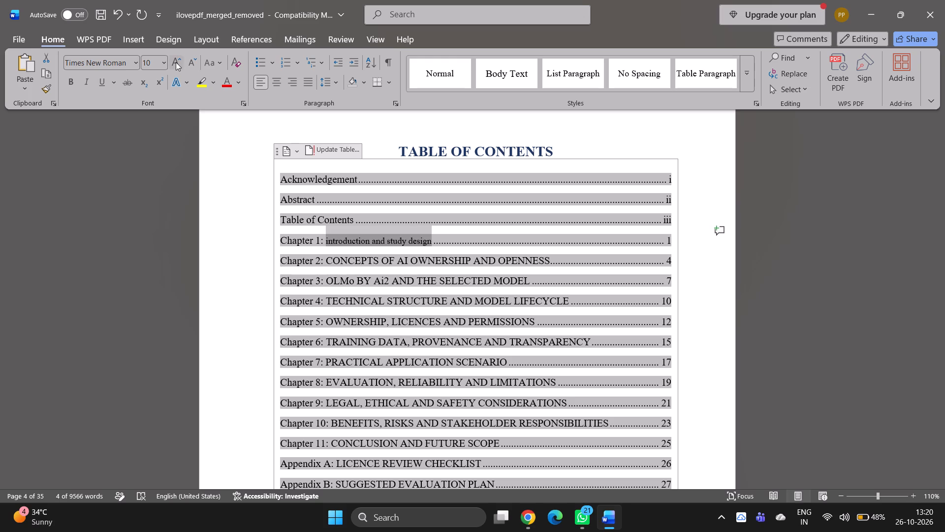
{"action": "left_click", "coordinate": [191, 66]}
{"action": "left_click", "coordinate": [174, 65]}
{"action": "left_click", "coordinate": [174, 65]}
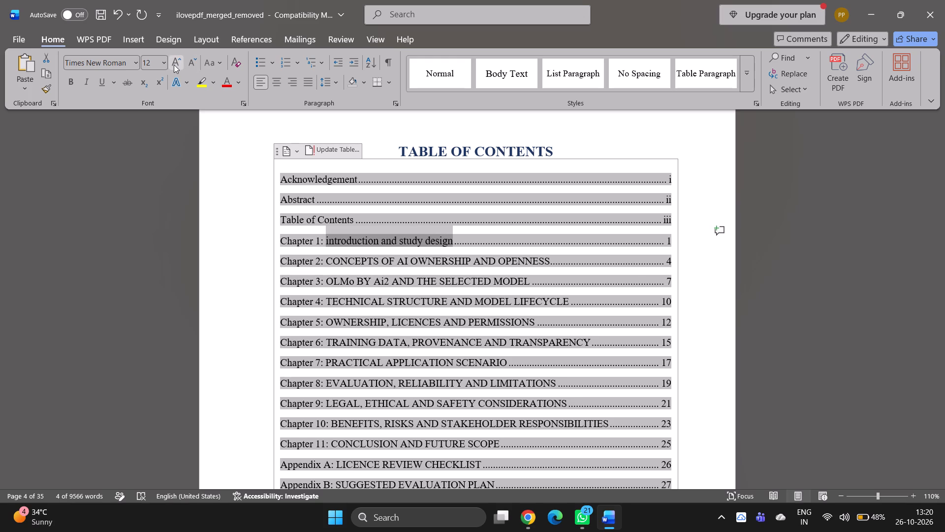
{"action": "left_click", "coordinate": [191, 65]}
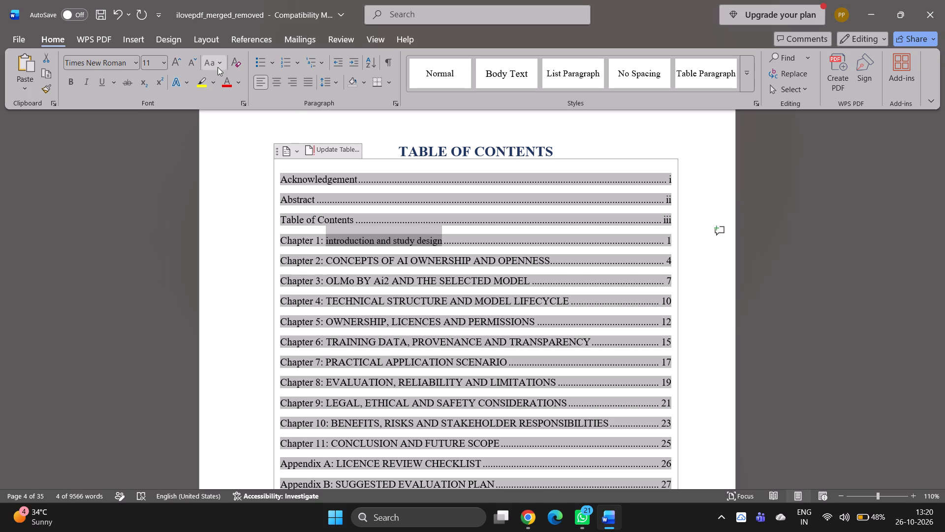
Apply Capitalize Each Word to the Chapter 1 title in the table of contents.
{"action": "left_click", "coordinate": [218, 67]}
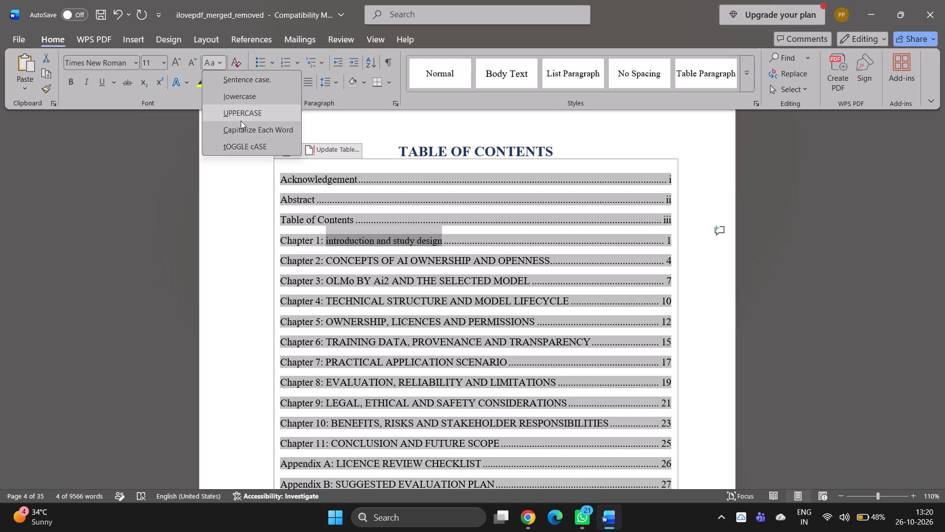
{"action": "left_click", "coordinate": [239, 131]}
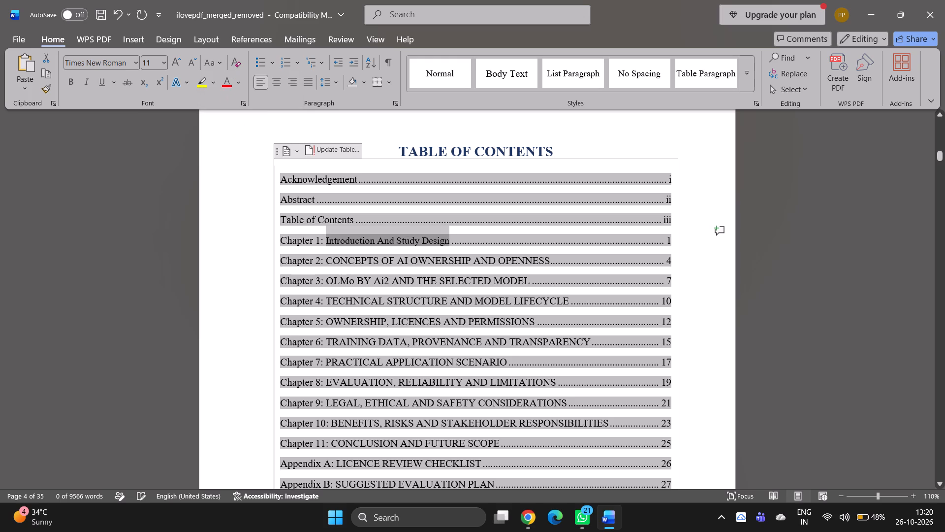
Apply Capitalize Each Word to the Chapter 2 title, CONCEPTS OF AI OWNERSHIP AND OPENNESS, in the table of contents.
{"action": "triple_click", "coordinate": [362, 263]}
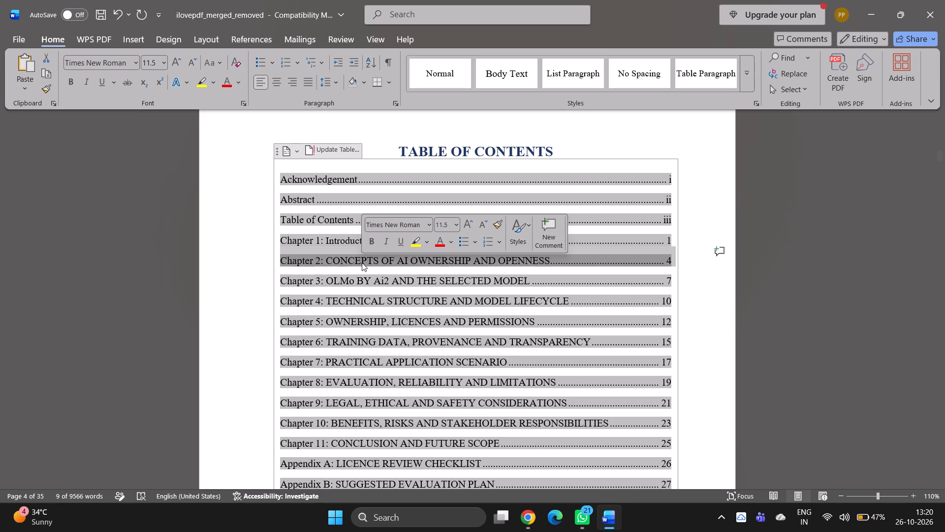
{"action": "left_click", "coordinate": [362, 263]}
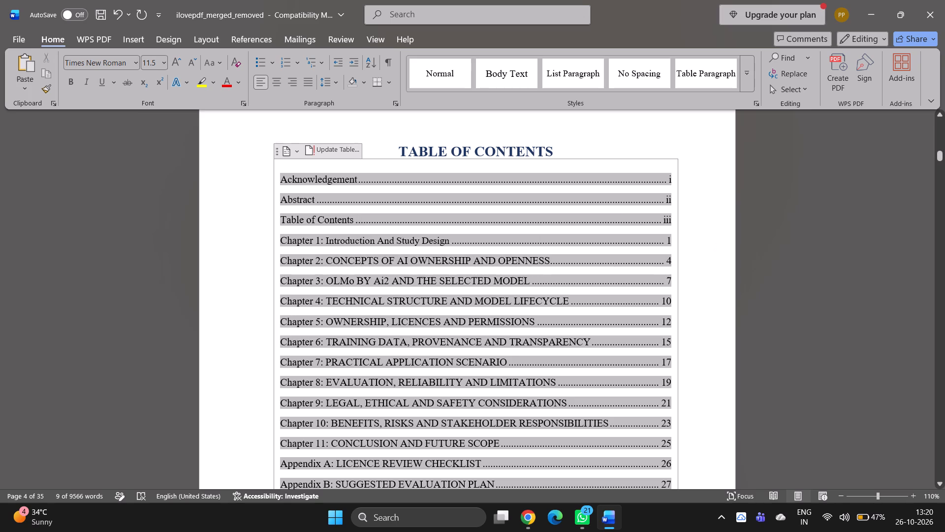
{"action": "left_click", "coordinate": [556, 261]}
{"action": "key", "text": "shift+Left"}
{"action": "key", "text": "shift+Left"}
{"action": "key", "text": "shift+Left"}
{"action": "key", "text": "shift+Left"}
{"action": "key", "text": "shift+Left"}
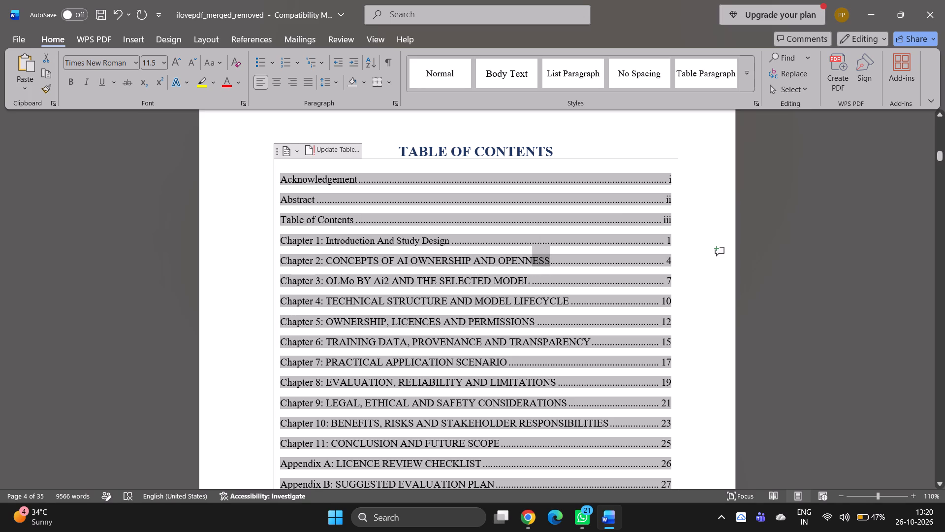
{"action": "key", "text": "ctrl+shift+Left"}
{"action": "key", "text": "ctrl+shift+Left"}
{"action": "key", "text": "ctrl+shift+Left"}
{"action": "key", "text": "ctrl+shift+Left"}
{"action": "key", "text": "ctrl+shift+Left"}
{"action": "key", "text": "ctrl+shift+Left"}
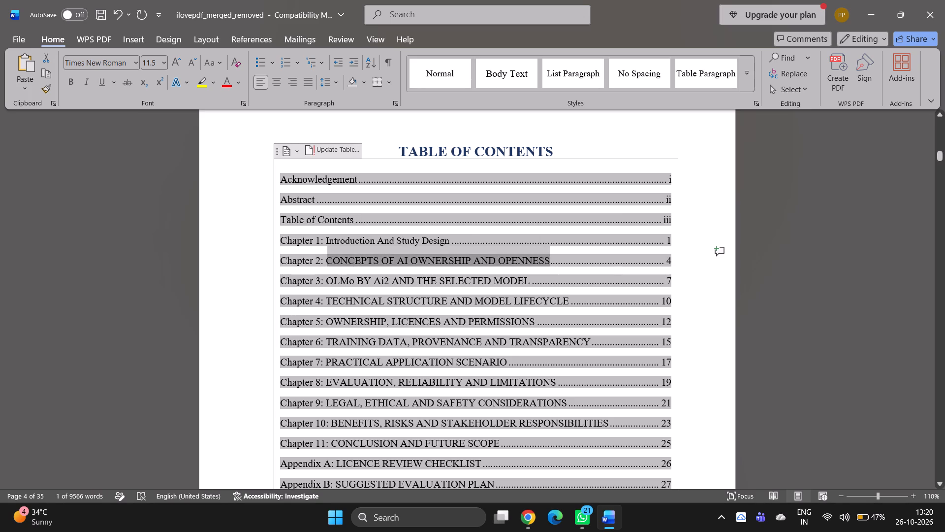
{"action": "left_click", "coordinate": [220, 65]}
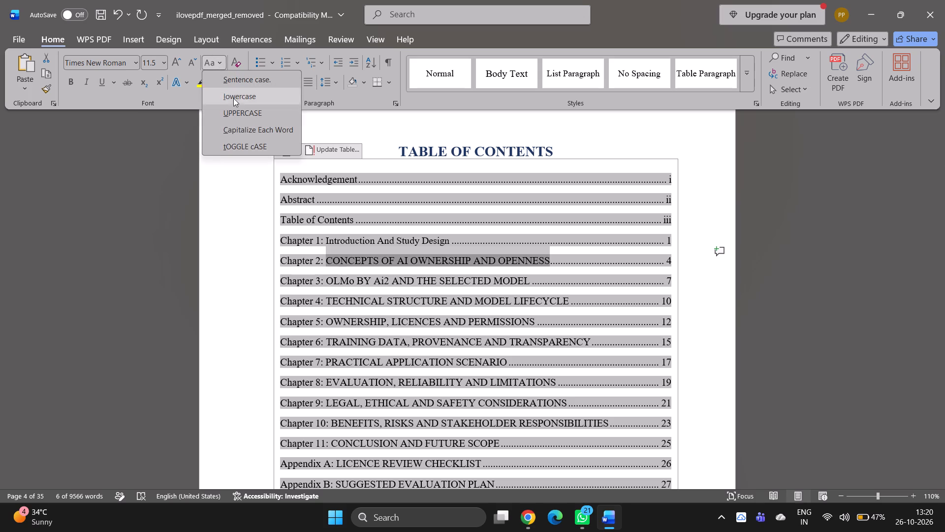
{"action": "left_click", "coordinate": [248, 133]}
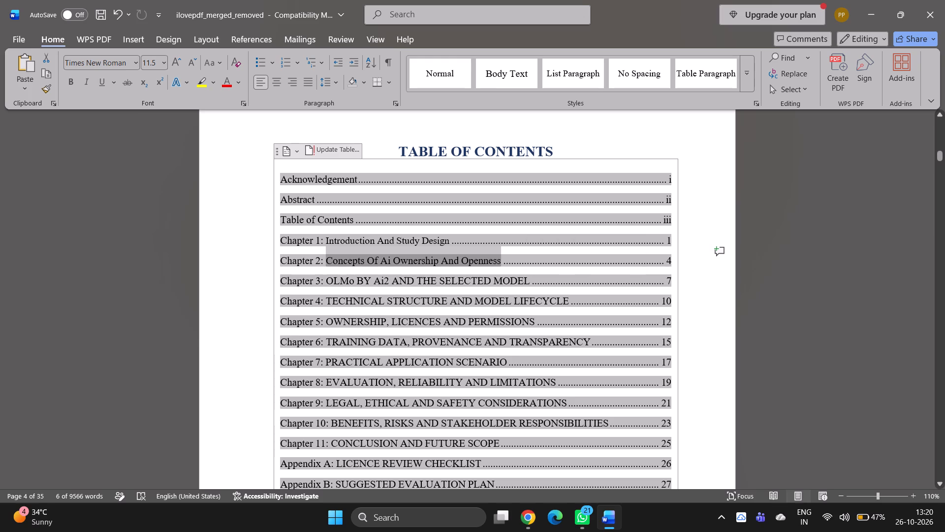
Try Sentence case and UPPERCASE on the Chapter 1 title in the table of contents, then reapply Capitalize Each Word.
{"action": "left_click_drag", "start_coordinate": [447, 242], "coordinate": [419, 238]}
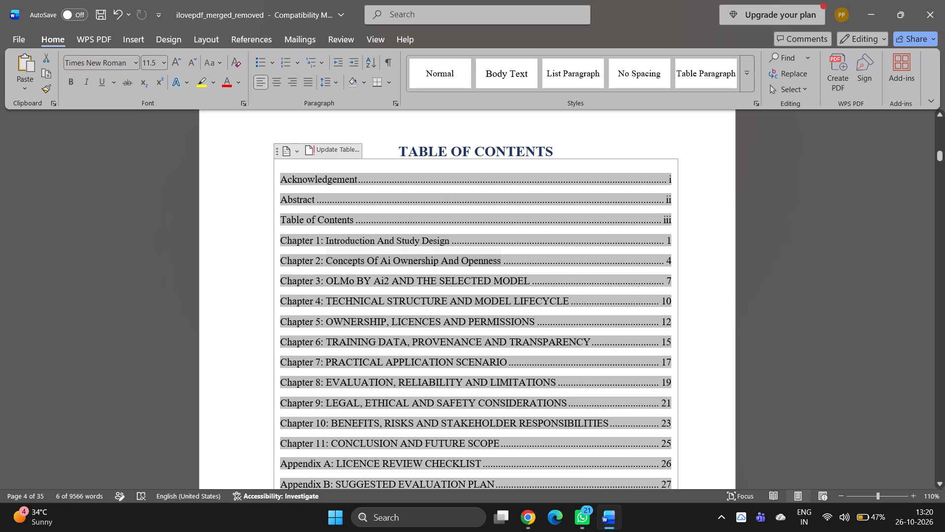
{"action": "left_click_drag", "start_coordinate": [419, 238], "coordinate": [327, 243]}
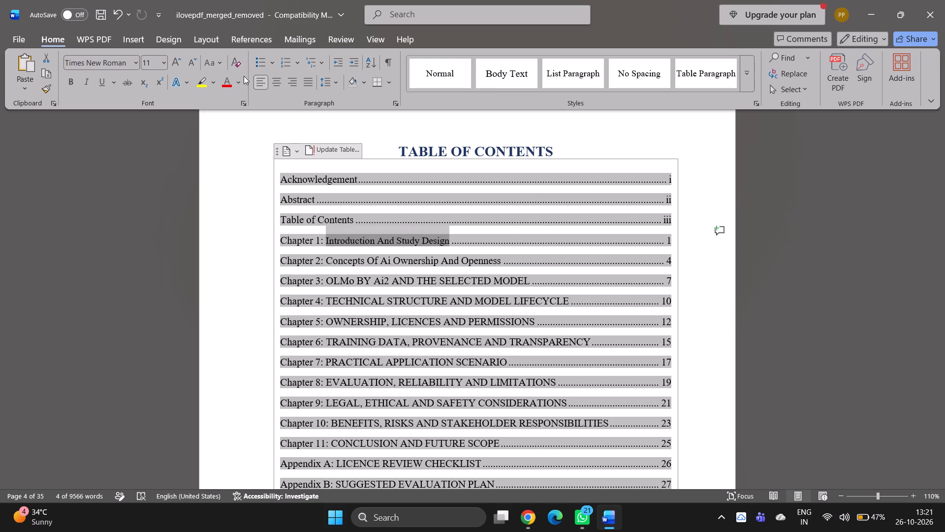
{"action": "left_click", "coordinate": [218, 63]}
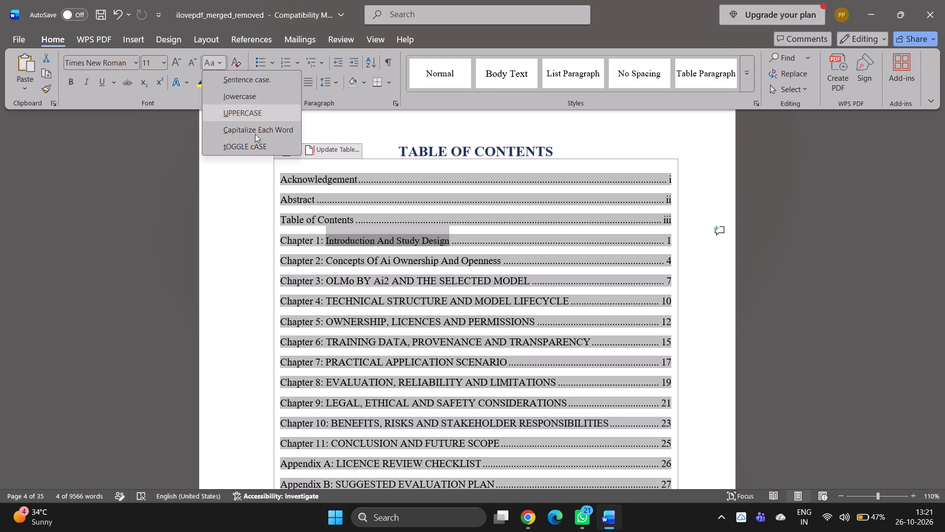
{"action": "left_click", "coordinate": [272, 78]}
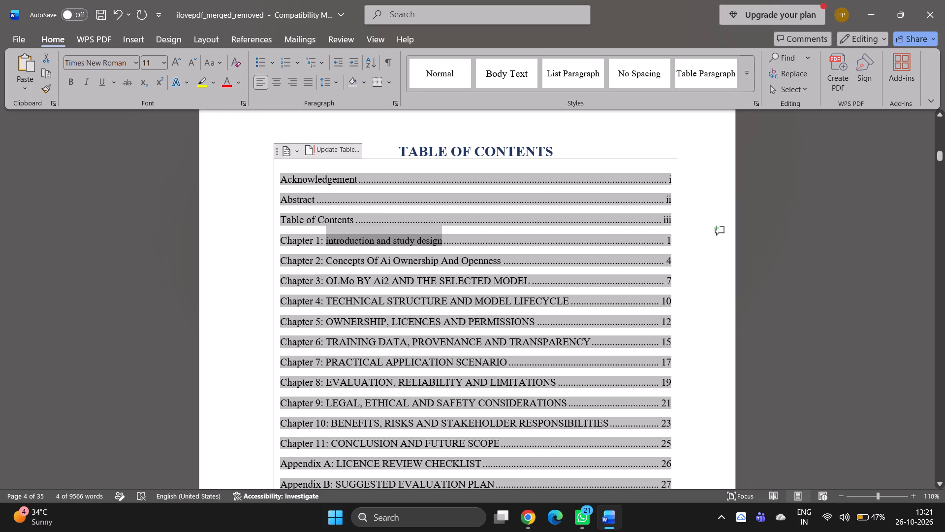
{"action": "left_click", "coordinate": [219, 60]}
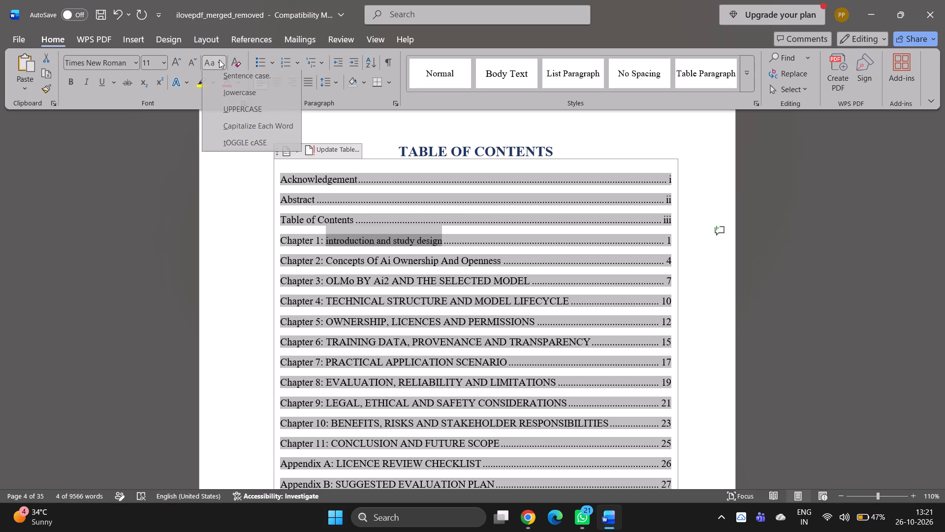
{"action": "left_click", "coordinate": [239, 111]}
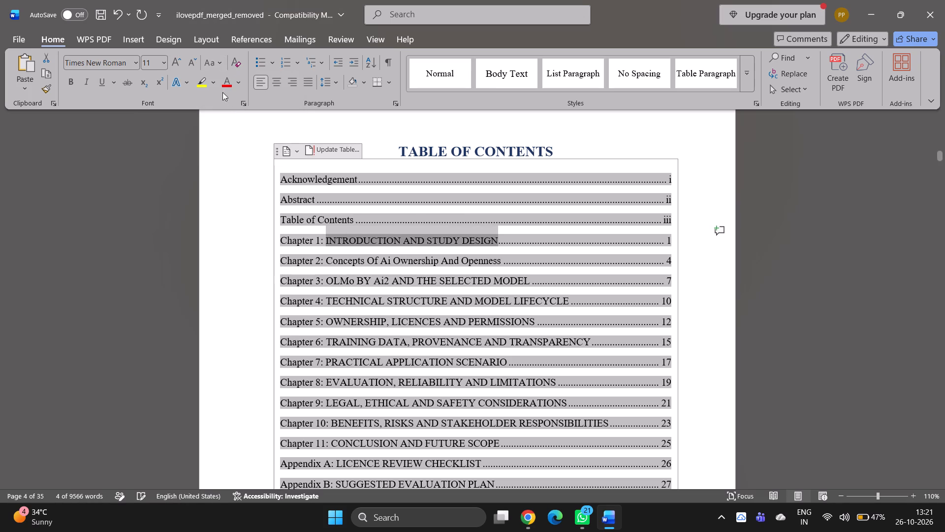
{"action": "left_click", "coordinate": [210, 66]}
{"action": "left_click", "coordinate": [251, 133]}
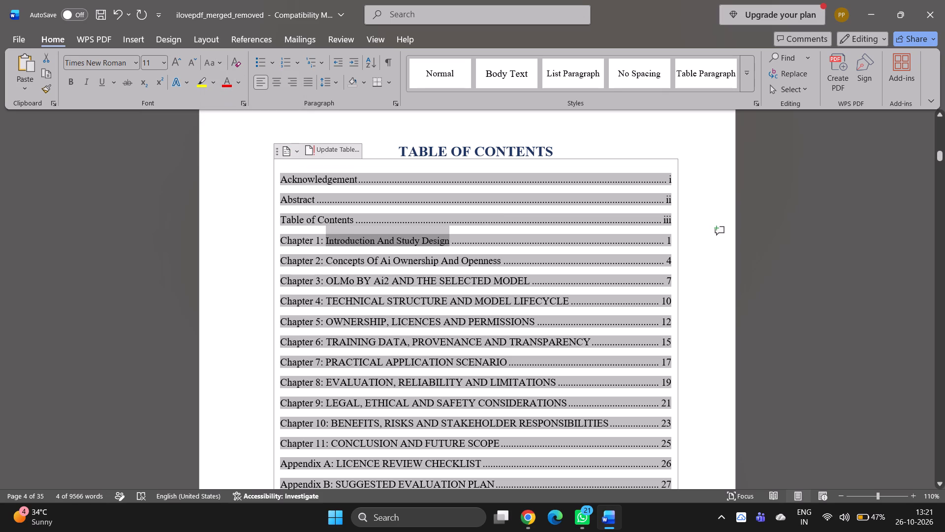
Apply Capitalize Each Word to the Chapter 3 title, OLMo BY Ai2 AND THE SELECTED MODEL, until every word is converted.
{"action": "left_click_drag", "start_coordinate": [527, 279], "coordinate": [332, 281]}
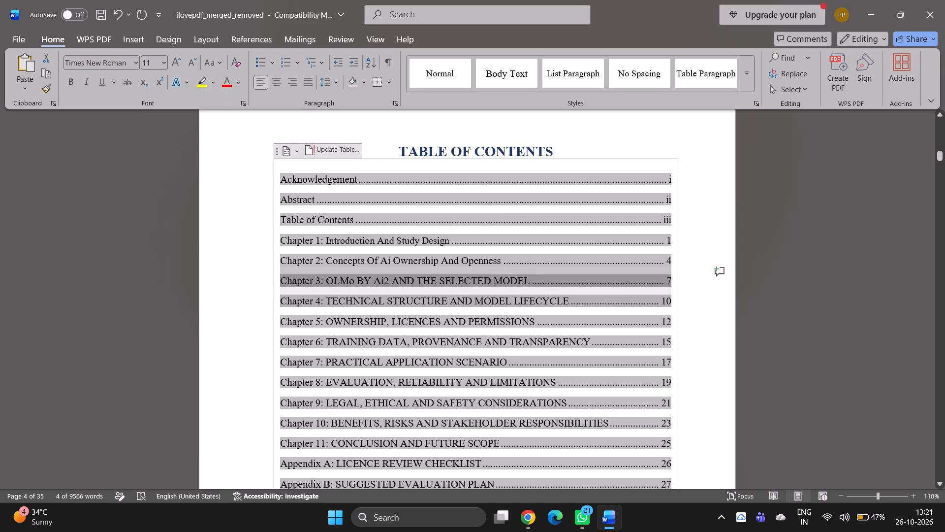
{"action": "left_click_drag", "start_coordinate": [332, 281], "coordinate": [503, 282]}
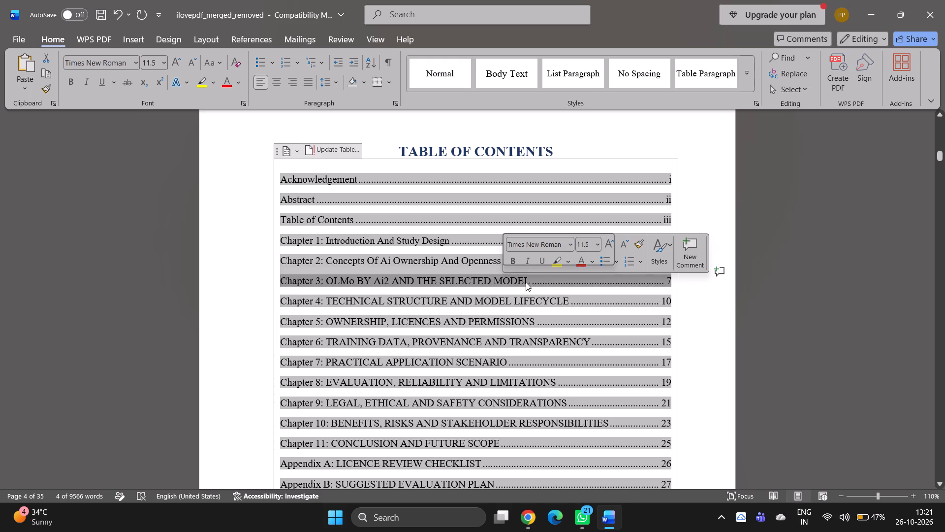
{"action": "left_click", "coordinate": [526, 282]}
{"action": "left_click", "coordinate": [530, 282]}
{"action": "key", "text": "shift+Left"}
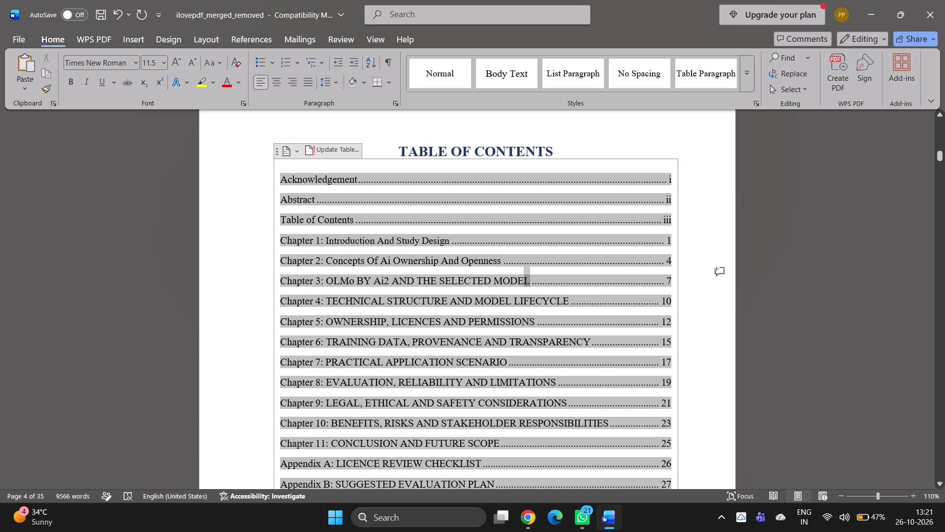
{"action": "key", "text": "ctrl+Left"}
{"action": "key", "text": "ctrl+shift+Left"}
{"action": "key", "text": "ctrl+shift+Left"}
{"action": "key", "text": "ctrl+shift+Left"}
{"action": "key", "text": "ctrl+shift+Left"}
{"action": "key", "text": "ctrl+shift+Right"}
{"action": "key", "text": "ctrl+shift+Right"}
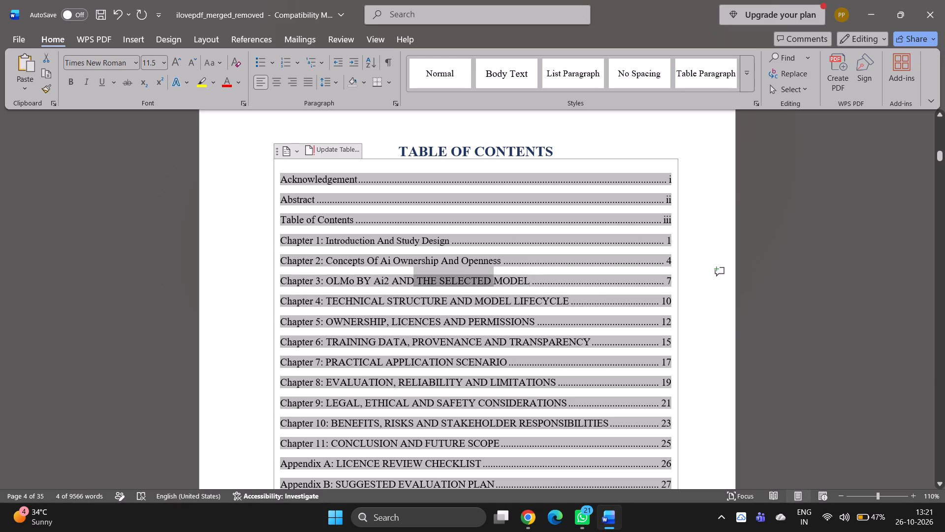
{"action": "key", "text": "ctrl+shift+Right"}
{"action": "key", "text": "ctrl+shift+Right"}
{"action": "key", "text": "ctrl+shift+Right"}
{"action": "key", "text": "ctrl+shift+Left"}
{"action": "key", "text": "Right"}
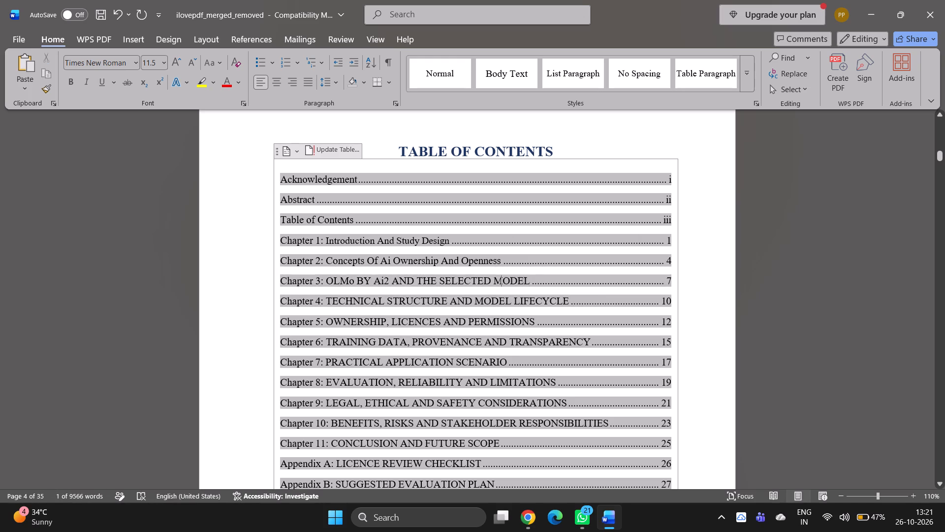
{"action": "key", "text": "Right"}
{"action": "key", "text": "Right"}
{"action": "key", "text": "Right"}
{"action": "key", "text": "Right"}
{"action": "key", "text": "ctrl+shift+Left"}
{"action": "key", "text": "ctrl+shift+Left"}
{"action": "key", "text": "ctrl+shift+Left"}
{"action": "key", "text": "ctrl+shift+Left"}
{"action": "key", "text": "ctrl+shift+Left"}
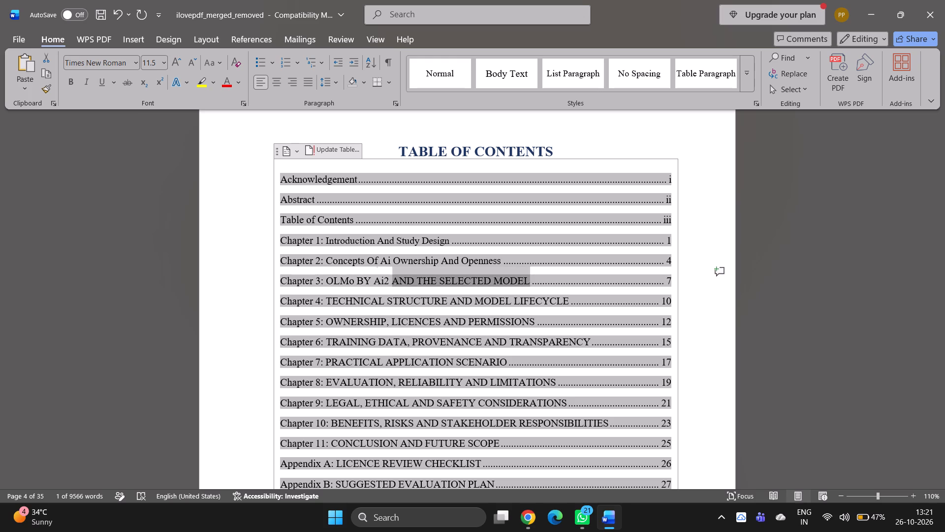
{"action": "key", "text": "ctrl+shift+Left"}
{"action": "key", "text": "ctrl+shift+Left"}
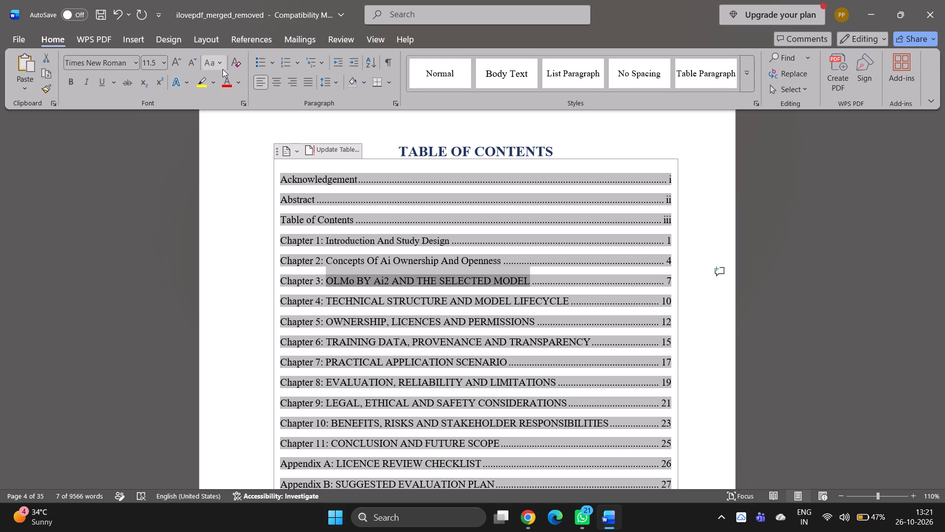
{"action": "left_click", "coordinate": [222, 69]}
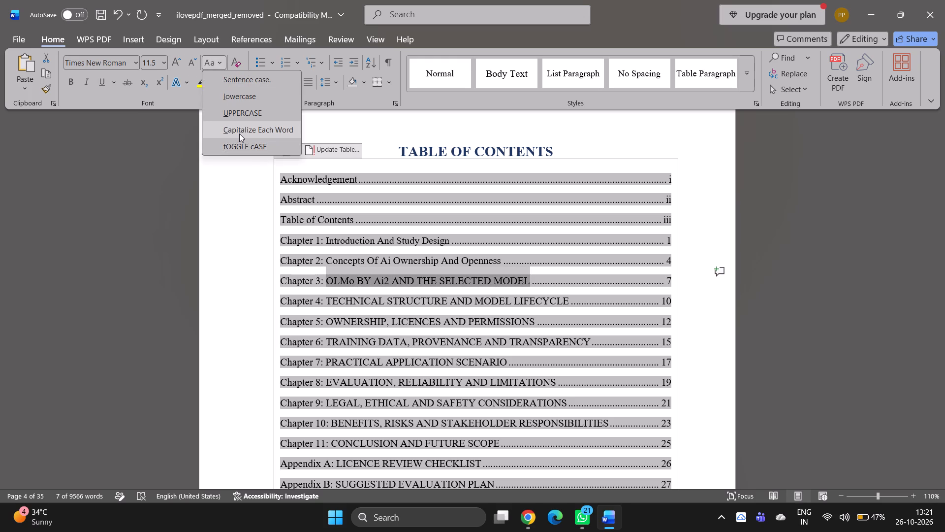
{"action": "left_click", "coordinate": [239, 133]}
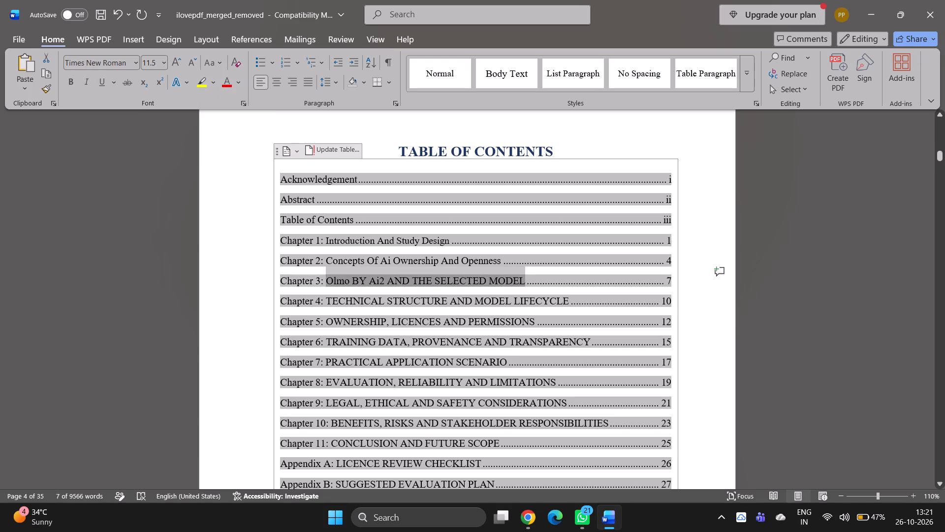
{"action": "left_click", "coordinate": [216, 66]}
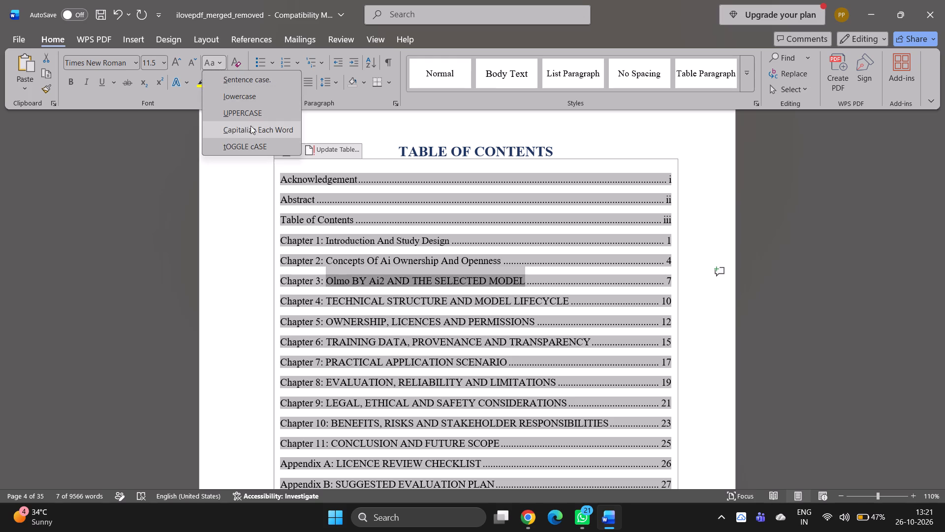
{"action": "left_click", "coordinate": [253, 133]}
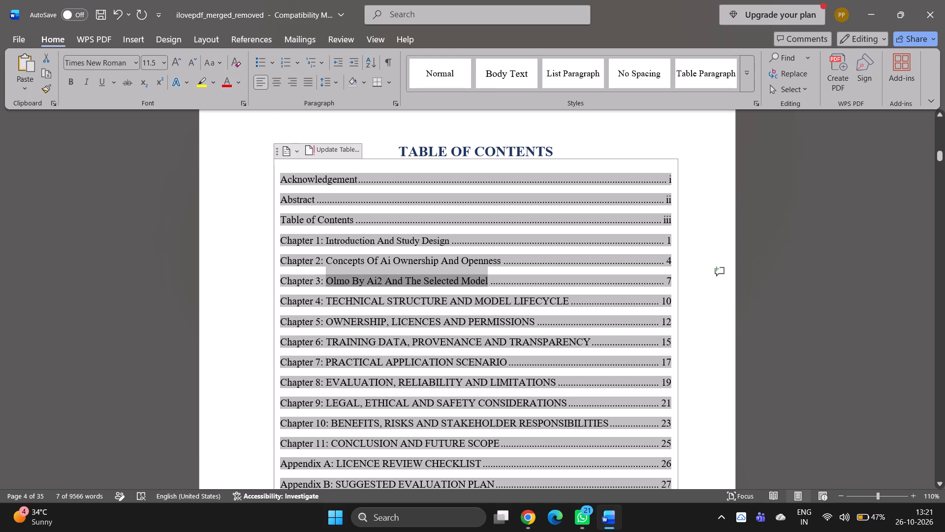
Apply Capitalize Each Word to the Chapter 4 title, TECHNICAL STRUCTURE AND MODEL LIFECYCLE, in the table of contents.
{"action": "key", "text": "Down"}
{"action": "key", "text": "Right"}
{"action": "key", "text": "Right"}
{"action": "key", "text": "Right"}
{"action": "key", "text": "Right"}
{"action": "key", "text": "Right"}
{"action": "key", "text": "Right"}
{"action": "key", "text": "Right"}
{"action": "key", "text": "Right"}
{"action": "key", "text": "Right"}
{"action": "key", "text": "Right"}
{"action": "key", "text": "Right"}
{"action": "key", "text": "Right"}
{"action": "key", "text": "Right"}
{"action": "key", "text": "Right"}
{"action": "key", "text": "Right"}
{"action": "key", "text": "Right"}
{"action": "key", "text": "Right"}
{"action": "key", "text": "Right"}
{"action": "key", "text": "Right"}
{"action": "key", "text": "Right"}
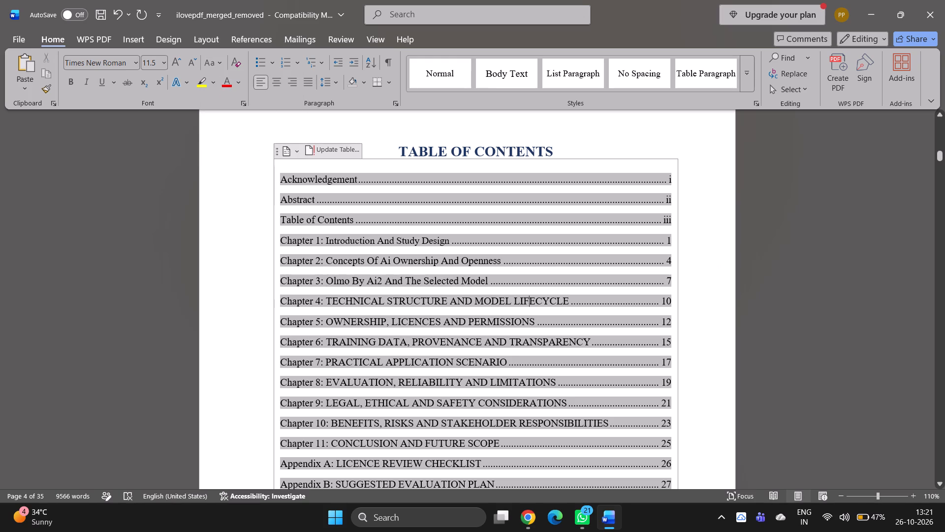
{"action": "key", "text": "Left"}
{"action": "key", "text": "Left"}
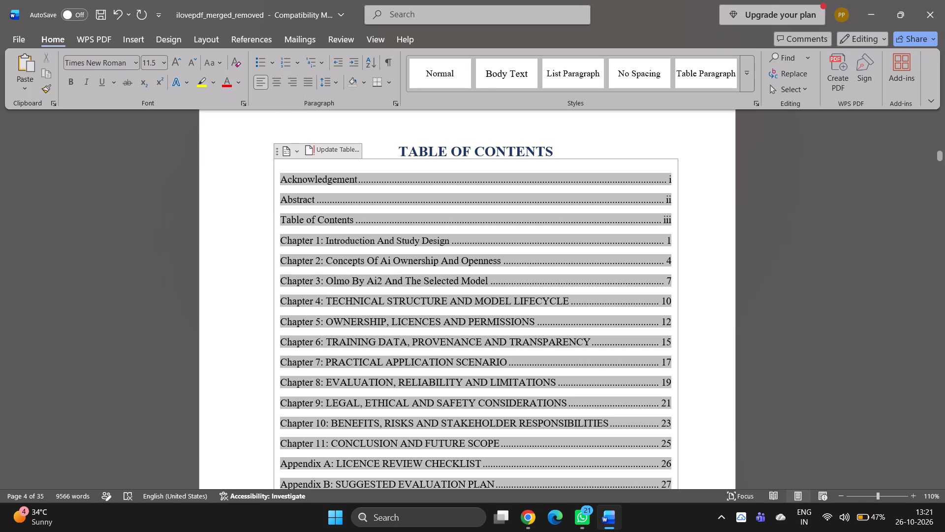
{"action": "key", "text": "ctrl+shift+Left"}
{"action": "key", "text": "ctrl+shift+Left"}
{"action": "key", "text": "ctrl+shift+Left"}
{"action": "key", "text": "ctrl+shift+Left"}
{"action": "key", "text": "ctrl+shift+Left"}
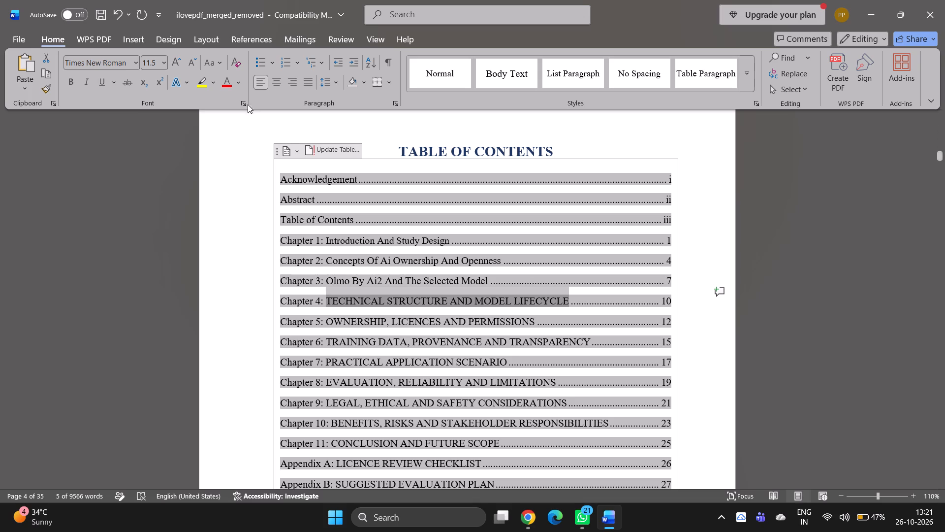
{"action": "left_click", "coordinate": [217, 61]}
{"action": "left_click", "coordinate": [244, 134]}
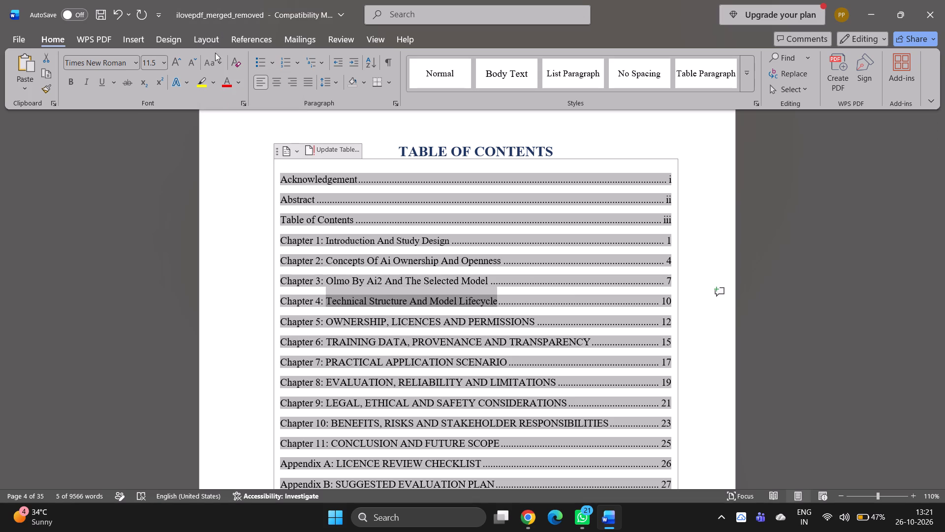
Apply Capitalize Each Word to the Chapter 5 title, OWNERSHIP, LICENCES AND PERMISSIONS, in the table of contents.
{"action": "key", "text": "Down"}
{"action": "key", "text": "Right"}
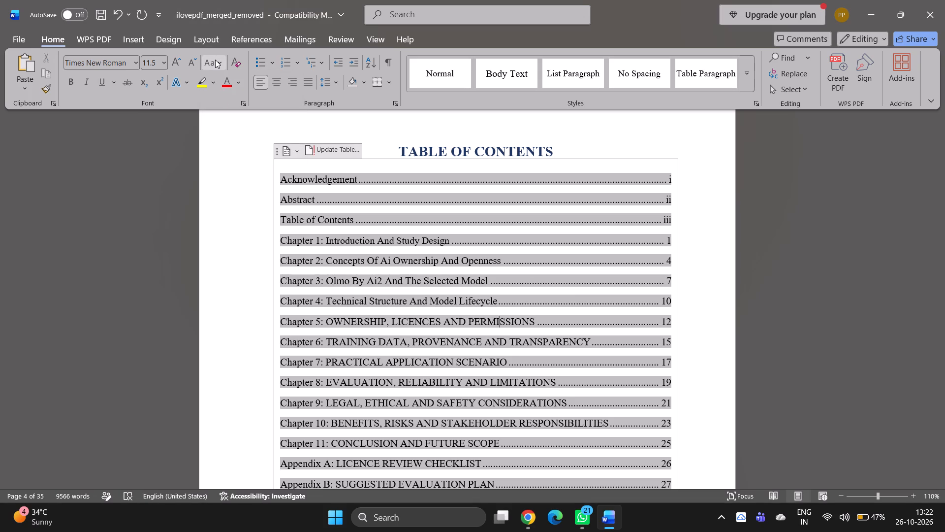
{"action": "key", "text": "Right"}
{"action": "key", "text": "Right"}
{"action": "left_click", "coordinate": [215, 60]}
{"action": "key", "text": "Right"}
{"action": "key", "text": "Right"}
{"action": "key", "text": "Right"}
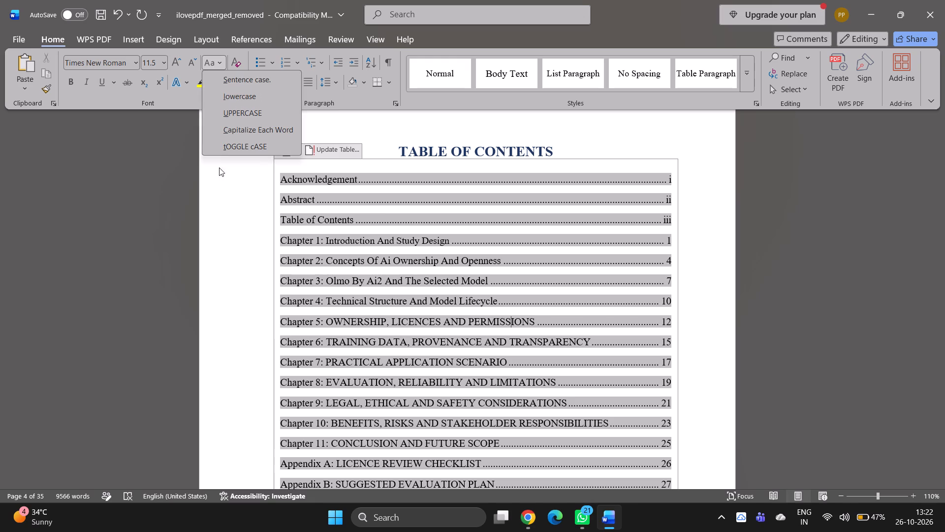
{"action": "left_click", "coordinate": [201, 167]}
{"action": "key", "text": "Right"}
{"action": "key", "text": "Right"}
{"action": "key", "text": "Right"}
{"action": "key", "text": "Right"}
{"action": "key", "text": "ctrl+shift+Left"}
{"action": "key", "text": "ctrl+shift+Left"}
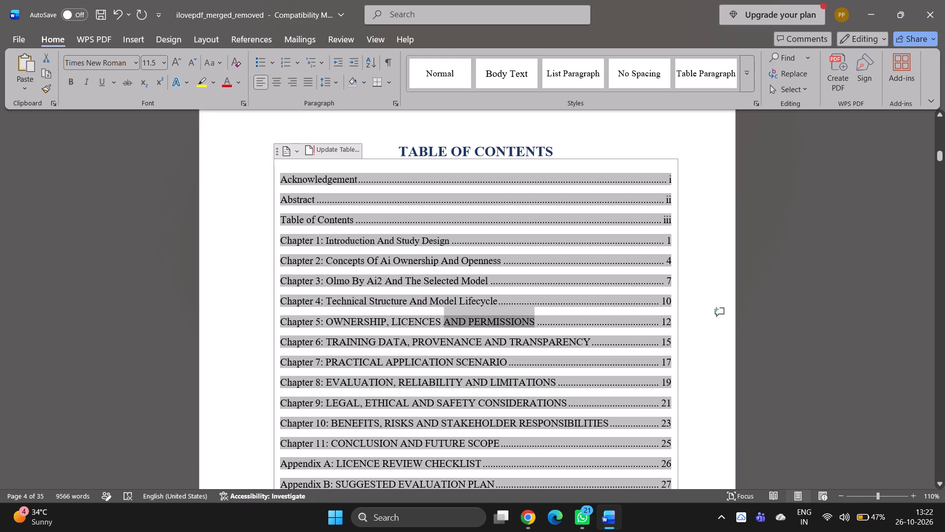
{"action": "key", "text": "ctrl+shift+Left"}
{"action": "key", "text": "ctrl+shift+Left"}
{"action": "key", "text": "ctrl+shift+Left"}
{"action": "left_click_drag", "start_coordinate": [221, 55], "coordinate": [220, 59]}
{"action": "left_click", "coordinate": [220, 59]}
{"action": "left_click", "coordinate": [232, 130]}
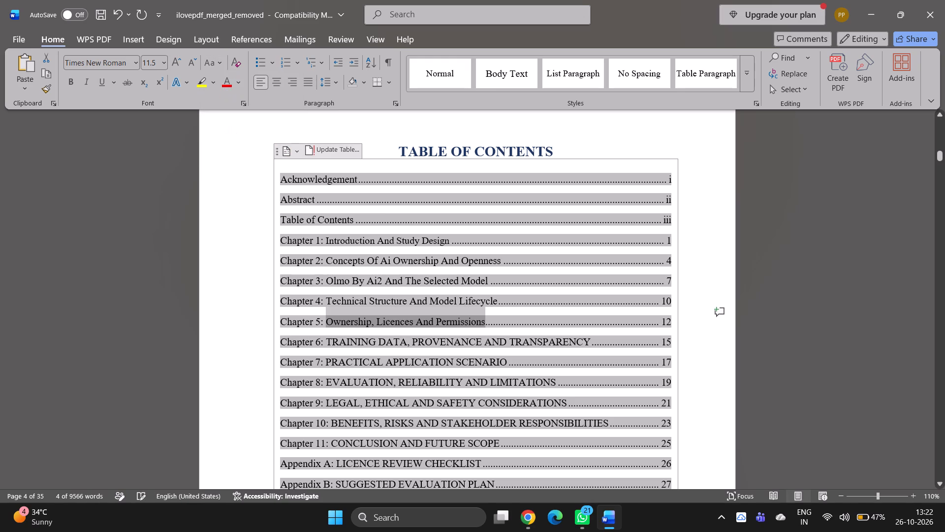
Apply Capitalize Each Word to the Chapter 6 title, TRAINING DATA, PROVENANCE AND TRANSPARENCY, in the table of contents.
{"action": "key", "text": "Down"}
{"action": "key", "text": "Right"}
{"action": "key", "text": "Right"}
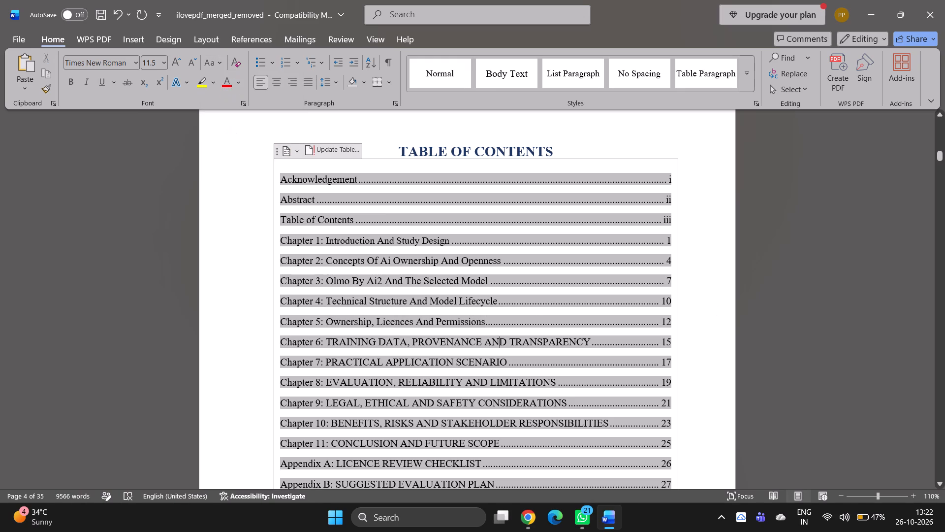
{"action": "key", "text": "Right"}
{"action": "key", "text": "Right"}
{"action": "key", "text": "Right"}
{"action": "key", "text": "Right"}
{"action": "key", "text": "ctrl+Right"}
{"action": "key", "text": "ctrl+shift+Left"}
{"action": "key", "text": "ctrl+shift+Left"}
{"action": "key", "text": "ctrl+shift+Left"}
{"action": "key", "text": "ctrl+shift+Left"}
{"action": "key", "text": "ctrl+shift+Left"}
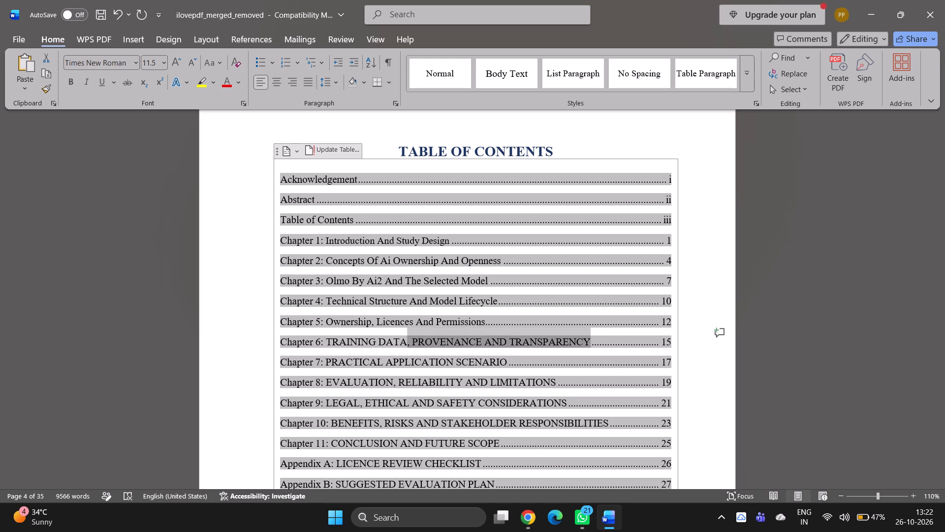
{"action": "key", "text": "ctrl+shift+Left"}
{"action": "left_click", "coordinate": [220, 63]}
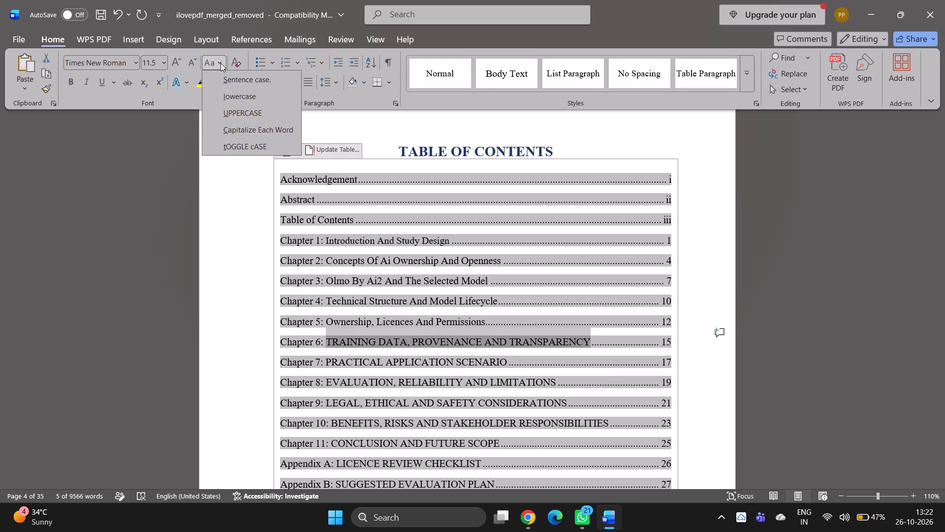
{"action": "left_click", "coordinate": [229, 133]}
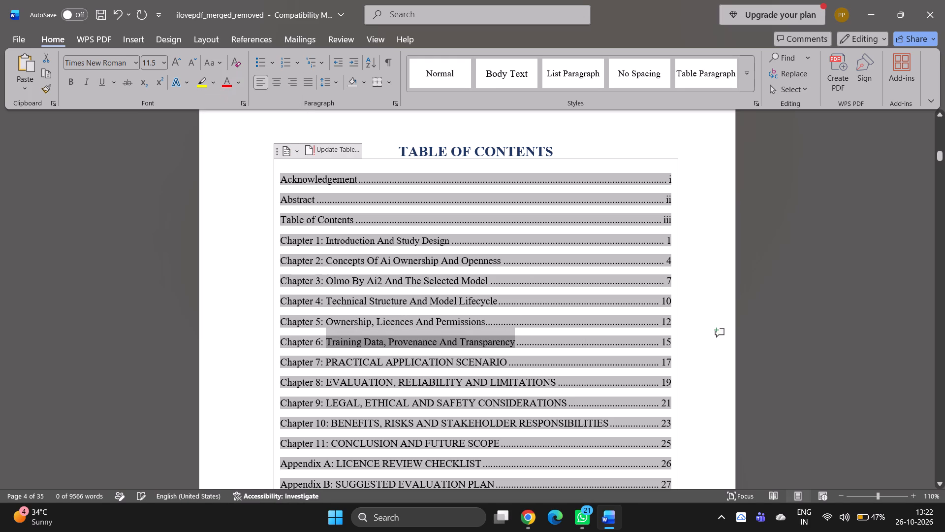
Apply Capitalize Each Word to the Chapter 7 title, PRACTICAL APPLICATION SCENARIO, in the table of contents.
{"action": "key", "text": "Down"}
{"action": "key", "text": "Right"}
{"action": "key", "text": "Left"}
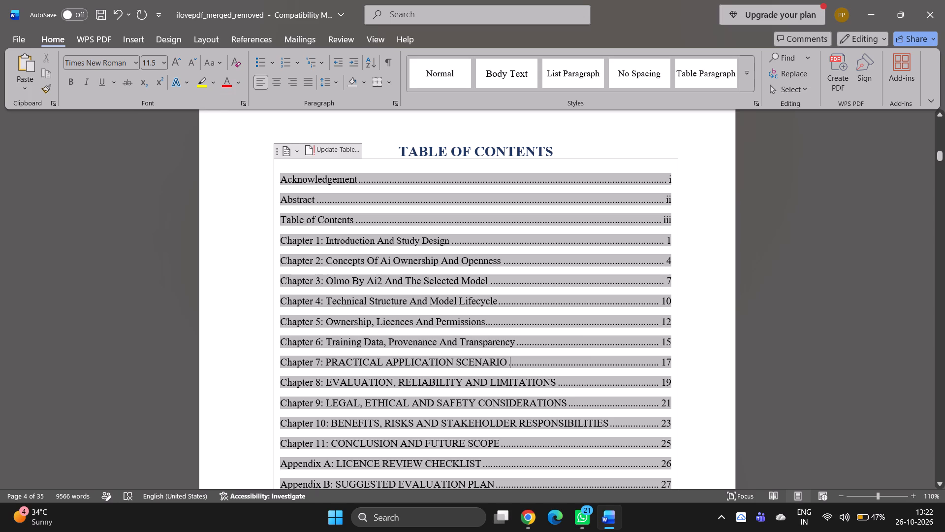
{"action": "key", "text": "ctrl+shift+Left"}
{"action": "key", "text": "ctrl+shift+Left"}
{"action": "key", "text": "ctrl+shift+Left"}
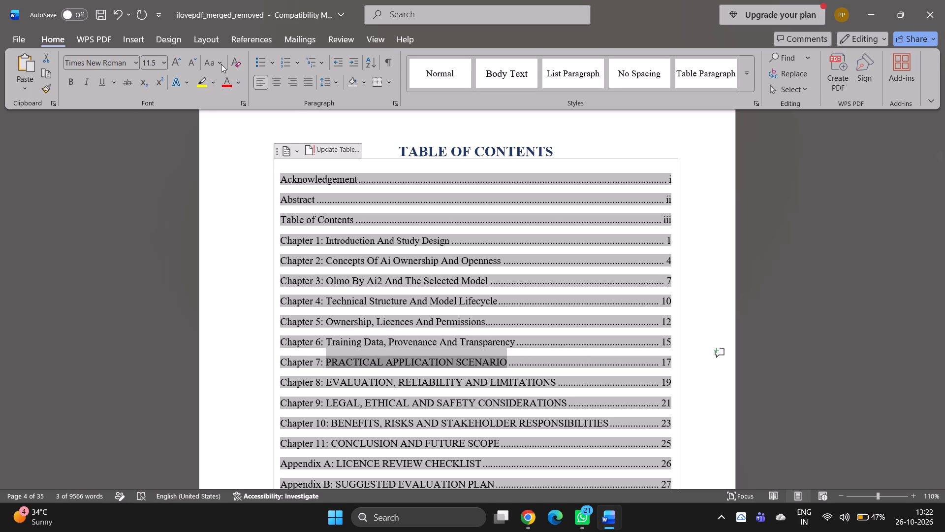
{"action": "left_click_drag", "start_coordinate": [221, 64], "coordinate": [242, 136]}
{"action": "left_click", "coordinate": [242, 136]}
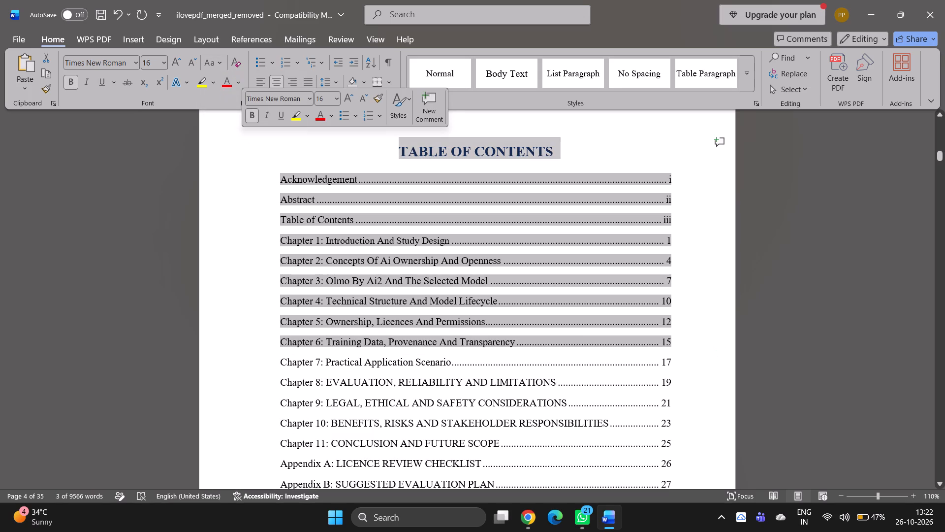
{"action": "left_click", "coordinate": [363, 323]}
{"action": "left_click", "coordinate": [263, 302]}
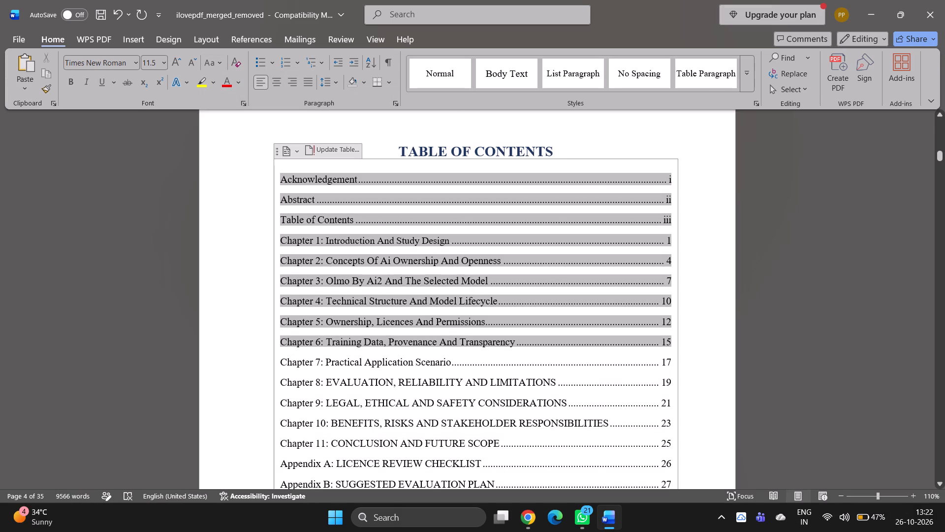
Apply Capitalize Each Word to the Chapter 8 title, EVALUATION, RELIABILITY AND LIMITATIONS, in the table of contents.
{"action": "left_click", "coordinate": [660, 160]}
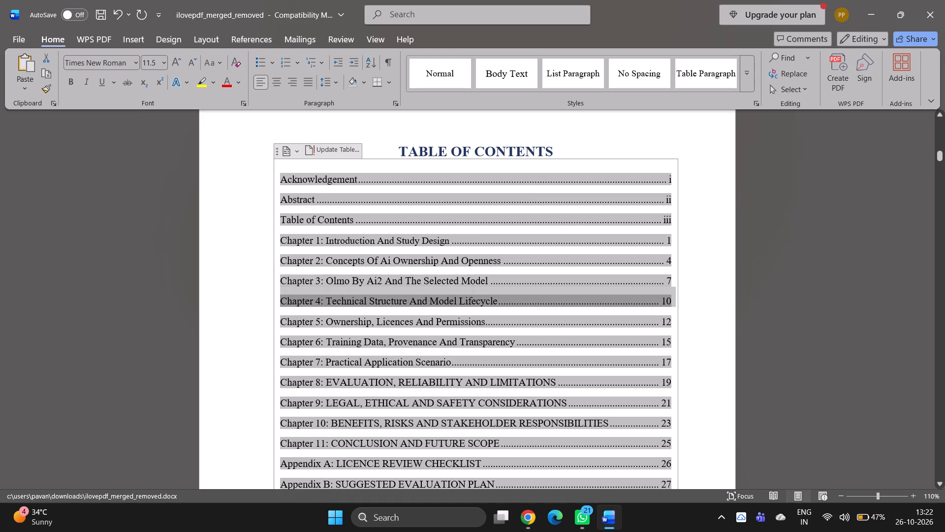
{"action": "left_click", "coordinate": [661, 154]}
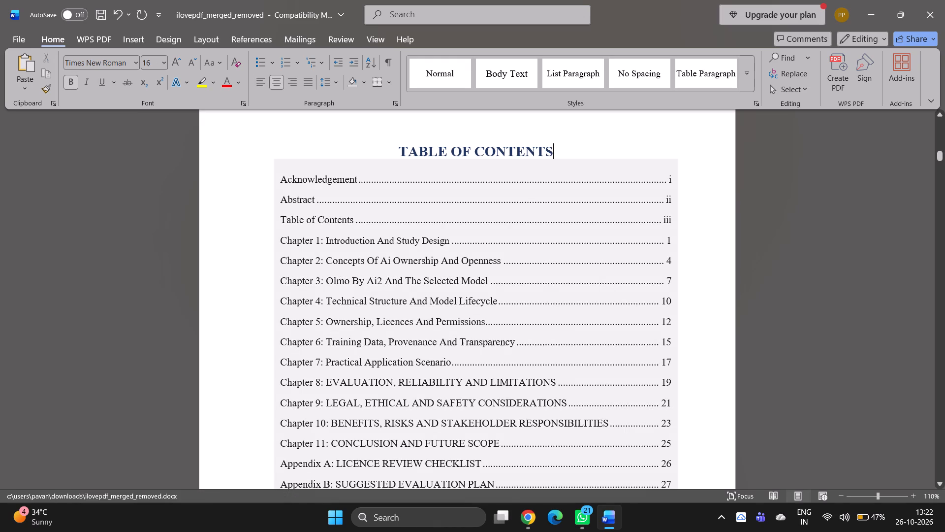
{"action": "double_click", "coordinate": [488, 385]}
{"action": "key", "text": "Right"}
{"action": "key", "text": "Right"}
{"action": "key", "text": "Right"}
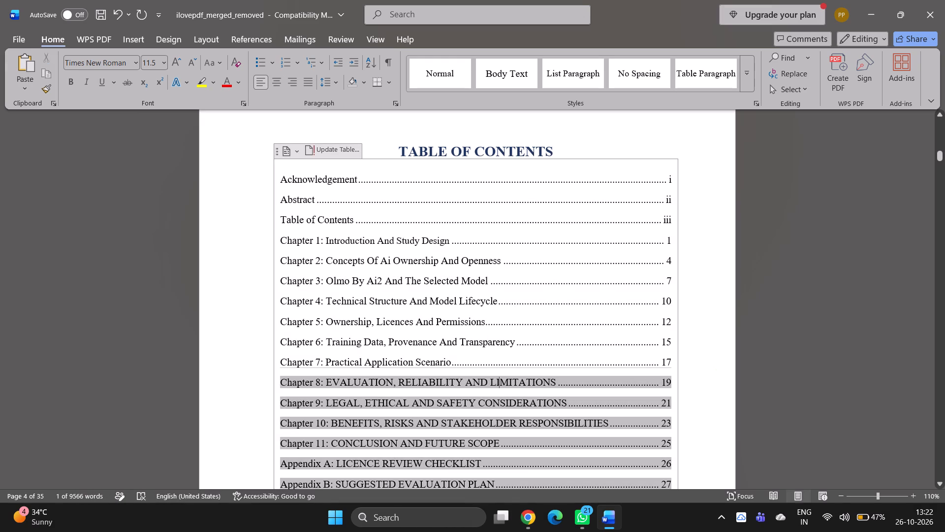
{"action": "key", "text": "ctrl+Right"}
{"action": "key", "text": "ctrl+shift+Left"}
{"action": "key", "text": "ctrl+shift+Left"}
{"action": "key", "text": "ctrl+shift+Left"}
{"action": "key", "text": "ctrl+shift+Left"}
{"action": "key", "text": "ctrl+shift+Left"}
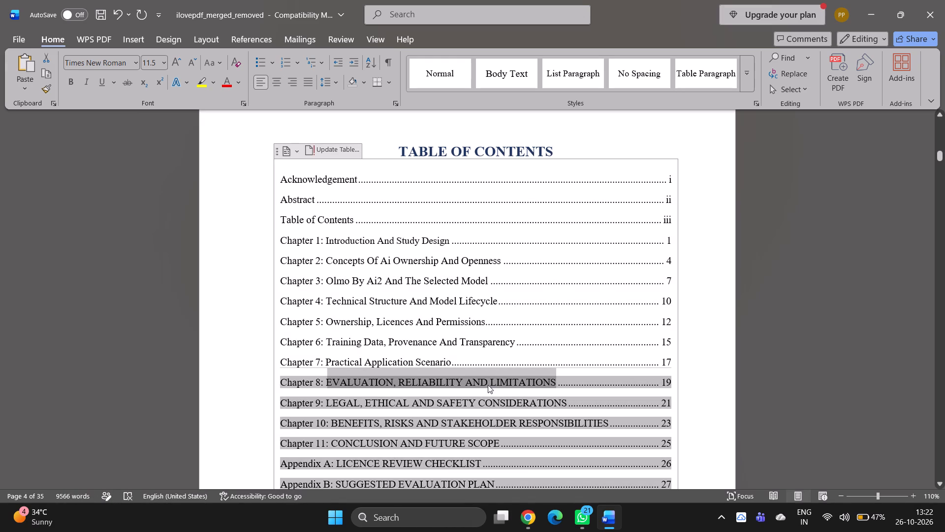
{"action": "left_click", "coordinate": [217, 63]}
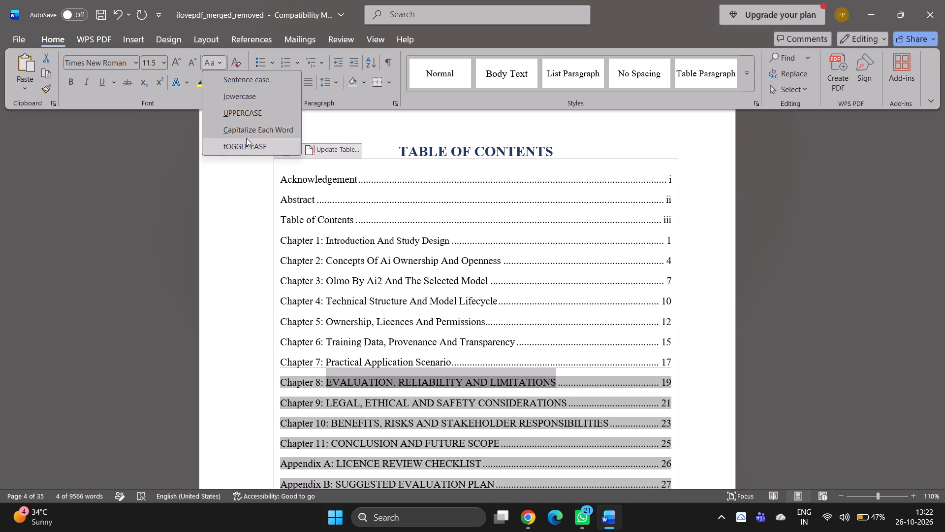
{"action": "left_click", "coordinate": [247, 131]}
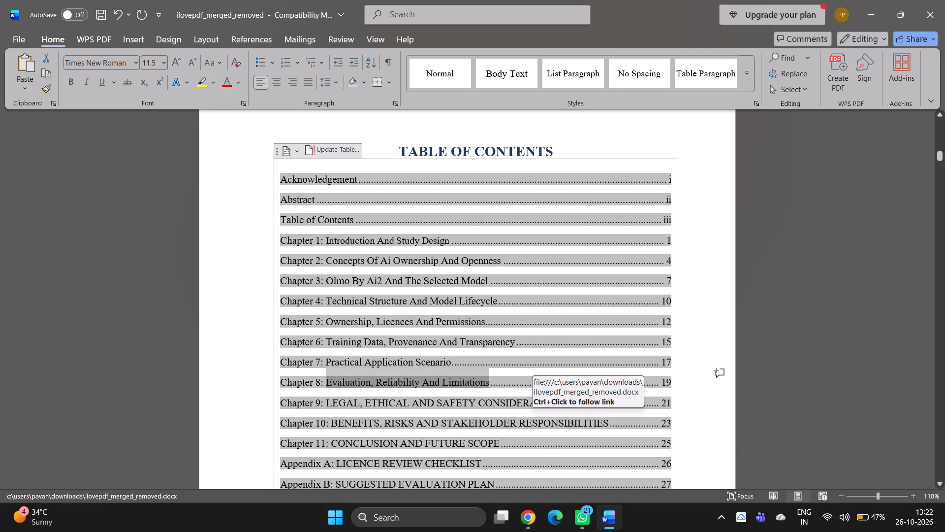
Apply Capitalize Each Word to the Chapter 9 title, LEGAL, ETHICAL AND SAFETY CONSIDERATIONS, in the table of contents.
{"action": "left_click_drag", "start_coordinate": [570, 408], "coordinate": [325, 402]}
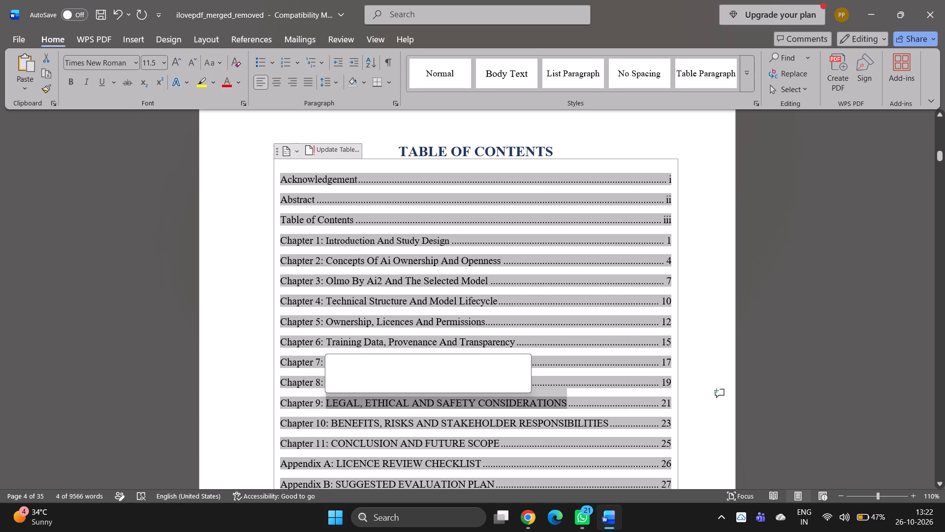
{"action": "left_click", "coordinate": [209, 65]}
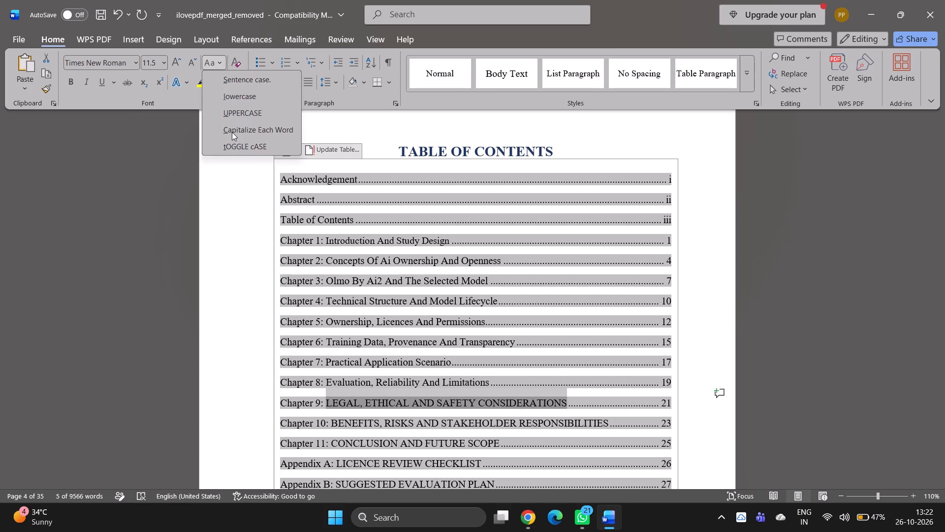
{"action": "left_click", "coordinate": [232, 132]}
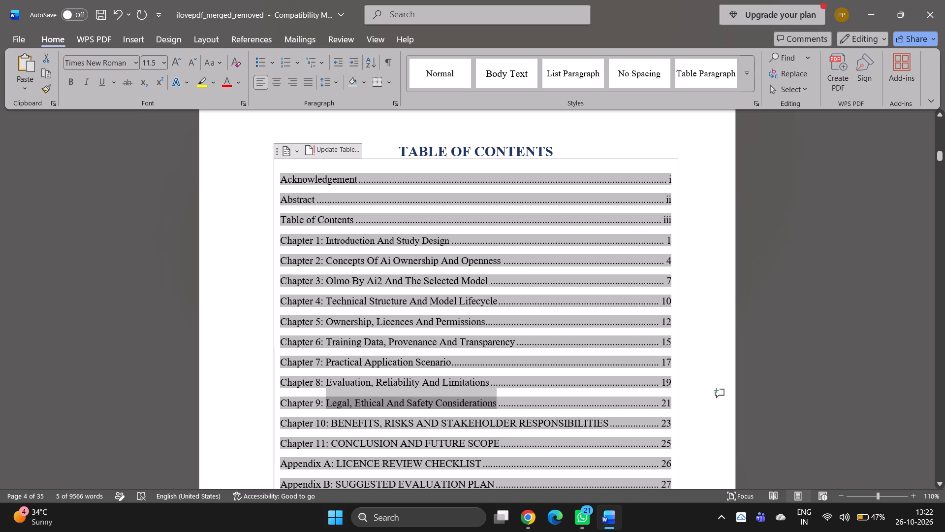
Apply Capitalize Each Word to the Chapter 10 title, BENEFITS, RISKS AND STAKEHOLDER RESPONSIBILITIES, in the table of contents.
{"action": "left_click", "coordinate": [608, 428]}
{"action": "key", "text": "ctrl+shift+Left"}
{"action": "key", "text": "ctrl+shift+Left"}
{"action": "key", "text": "ctrl+shift+Left"}
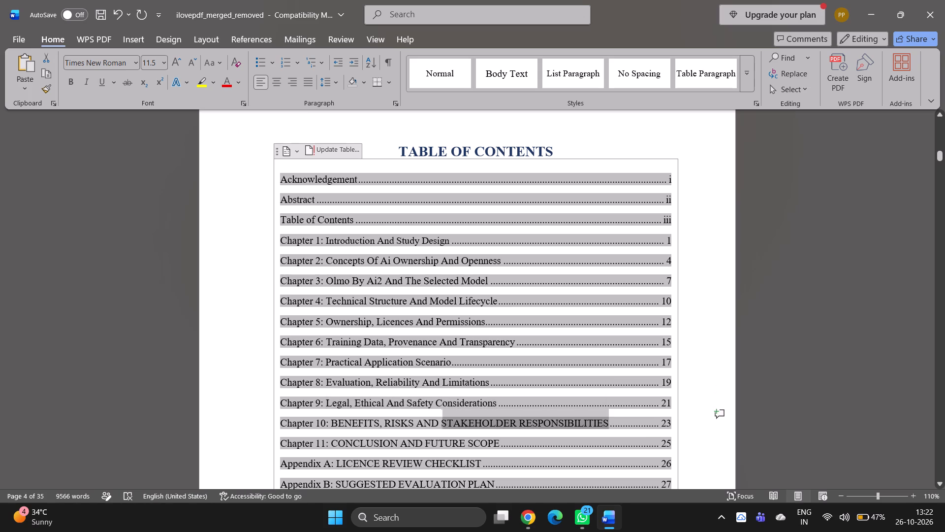
{"action": "key", "text": "ctrl+shift+Left"}
{"action": "key", "text": "ctrl+shift+Left"}
{"action": "key", "text": "ctrl+shift+Left"}
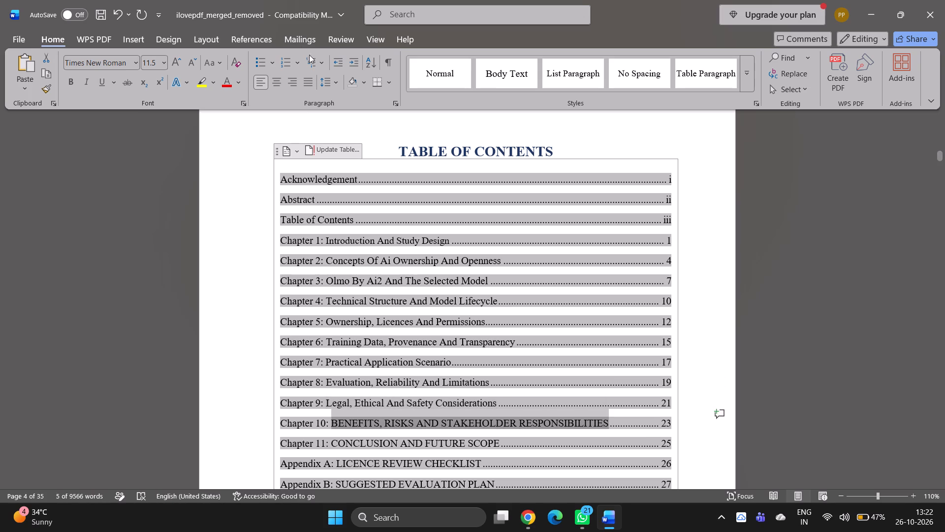
{"action": "left_click", "coordinate": [217, 63]}
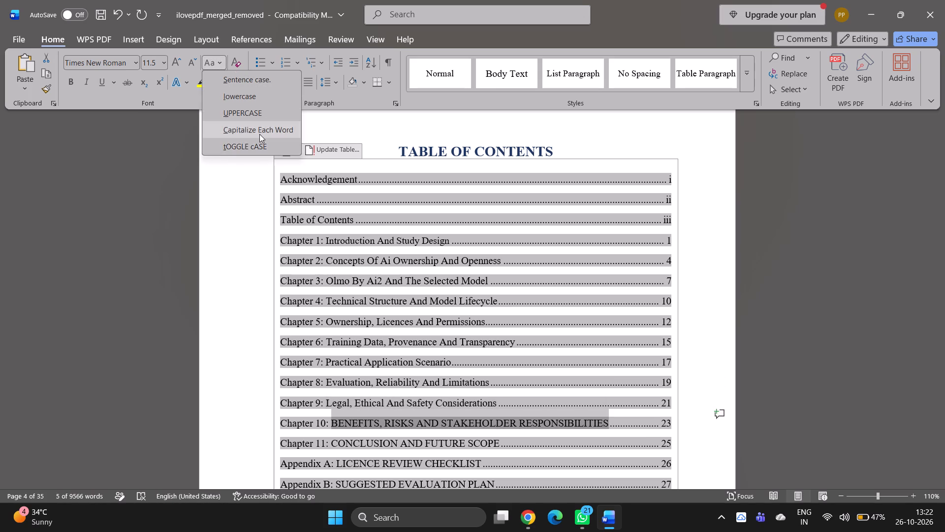
{"action": "left_click", "coordinate": [259, 134]}
Apply Capitalize Each Word to the Chapter 11 title, CONCLUSION AND FUTURE SCOPE, in the table of contents.
{"action": "left_click_drag", "start_coordinate": [500, 446], "coordinate": [350, 446]}
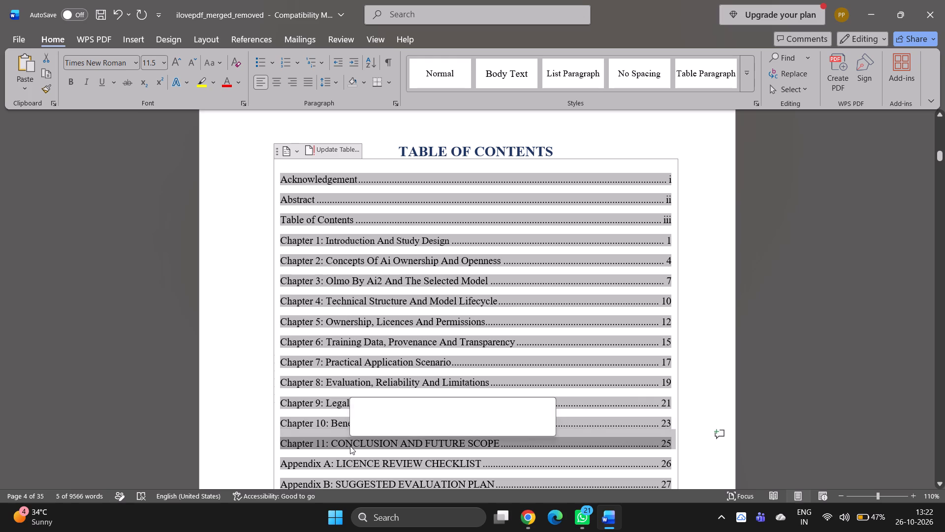
{"action": "key", "text": "ctrl+0"}
{"action": "key", "text": "ctrl+Right"}
{"action": "key", "text": "ctrl+Right"}
{"action": "key", "text": "ctrl+Right"}
{"action": "key", "text": "ctrl+Up"}
{"action": "key", "text": "ctrl+Right"}
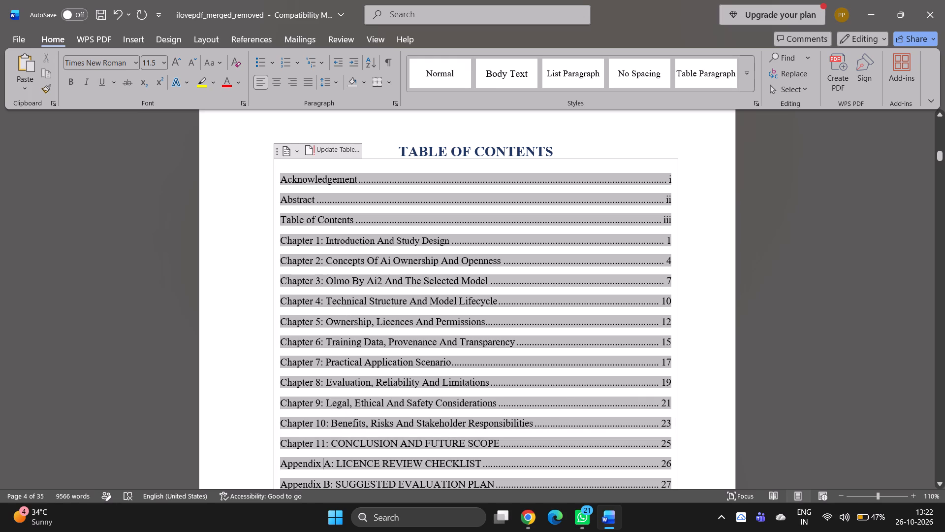
{"action": "key", "text": "ctrl+Right"}
{"action": "key", "text": "Up"}
{"action": "key", "text": "Right"}
{"action": "key", "text": "ctrl+Right"}
{"action": "key", "text": "ctrl+Right"}
{"action": "key", "text": "ctrl+Right"}
{"action": "key", "text": "ctrl+Right"}
{"action": "key", "text": "ctrl+shift+Left"}
{"action": "key", "text": "ctrl+shift+Left"}
{"action": "key", "text": "ctrl+shift+Left"}
{"action": "key", "text": "ctrl+shift+Left"}
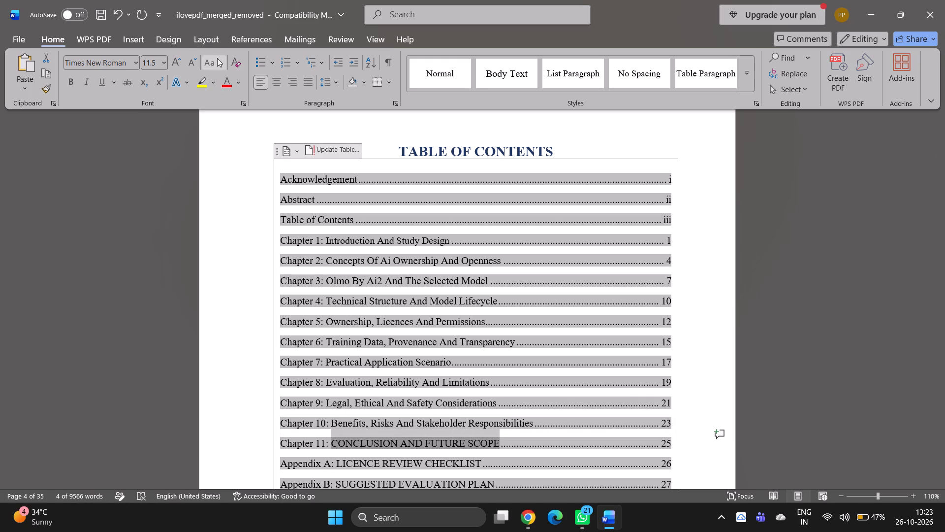
{"action": "left_click", "coordinate": [220, 62]}
{"action": "left_click", "coordinate": [248, 133]}
Apply Capitalize Each Word to the Appendix A title, LICENCE REVIEW CHECKLIST, in the table of contents.
{"action": "scroll", "coordinate": [393, 361], "scroll_direction": "down", "scroll_amount": 1}
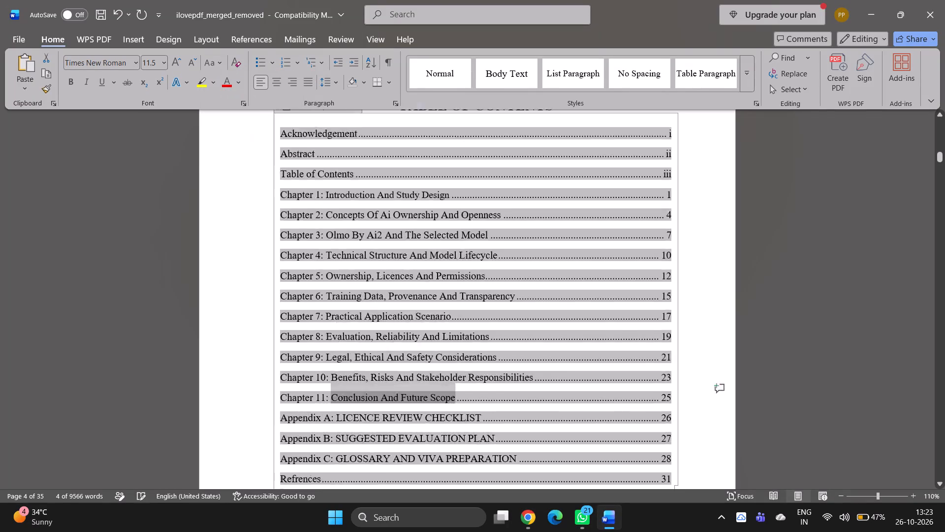
{"action": "scroll", "coordinate": [393, 361], "scroll_direction": "down", "scroll_amount": 1}
{"action": "left_click_drag", "start_coordinate": [480, 315], "coordinate": [349, 314]}
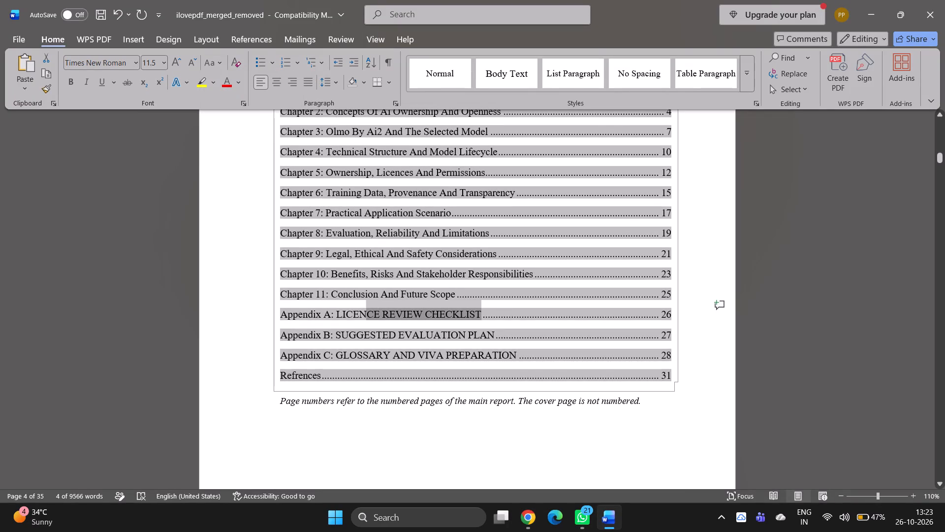
{"action": "left_click_drag", "start_coordinate": [349, 314], "coordinate": [337, 316]}
{"action": "left_click", "coordinate": [212, 57]}
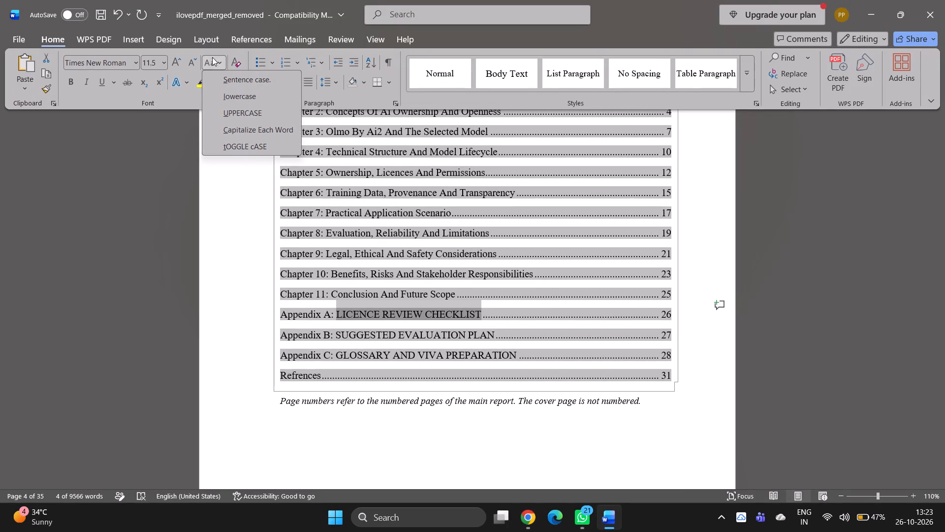
{"action": "left_click", "coordinate": [240, 133]}
Apply Capitalize Each Word to the Appendix B title, SUGGESTED EVALUATION PLAN, in the table of contents.
{"action": "key", "text": "Down"}
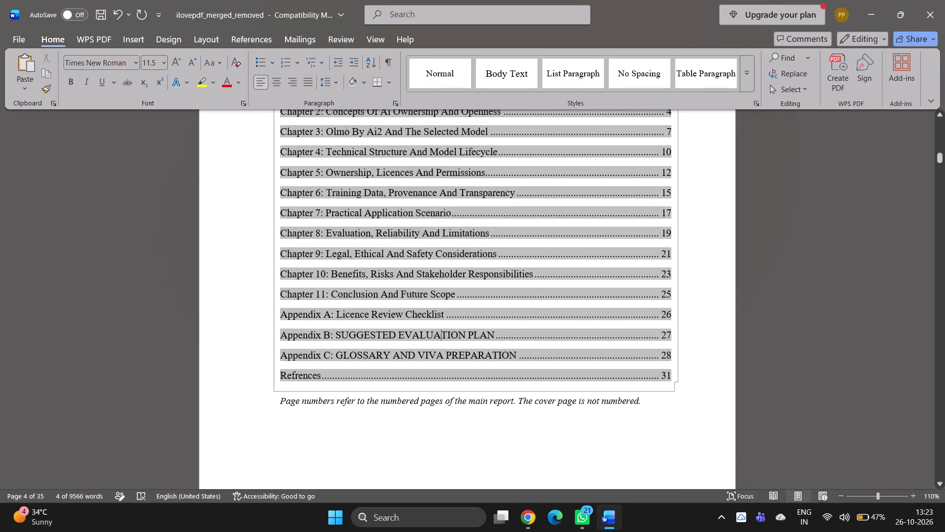
{"action": "key", "text": "Right"}
{"action": "key", "text": "Right"}
{"action": "key", "text": "Right"}
{"action": "key", "text": "Right"}
{"action": "key", "text": "Right"}
{"action": "key", "text": "ctrl+Right"}
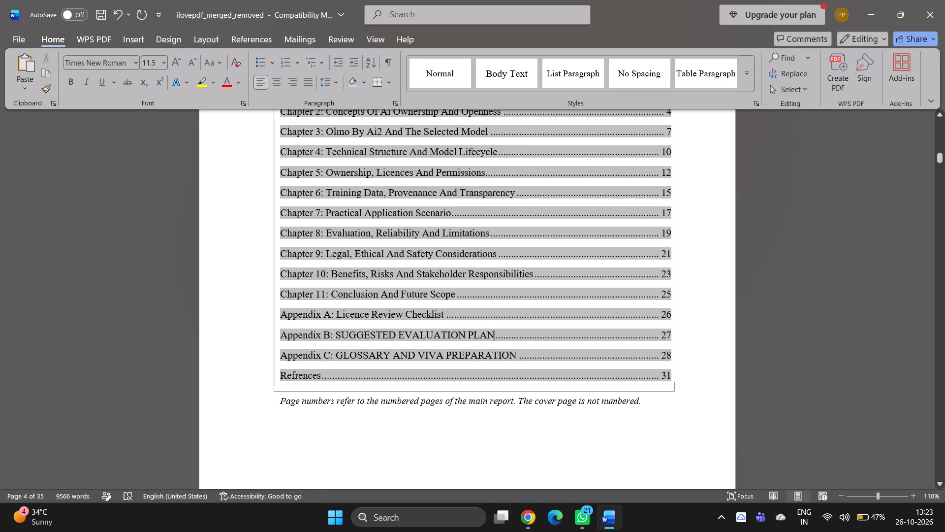
{"action": "key", "text": "ctrl+shift+Left"}
{"action": "key", "text": "ctrl+shift+Left"}
{"action": "key", "text": "ctrl+shift+Left"}
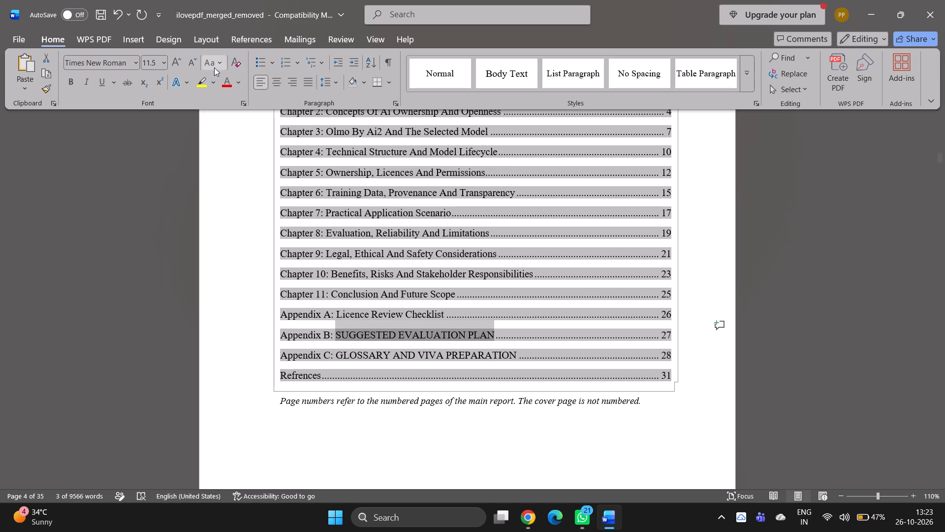
{"action": "left_click", "coordinate": [214, 67]}
{"action": "left_click", "coordinate": [247, 135]}
Apply Capitalize Each Word to the Appendix C title, GLOSSARY AND VIVA PREPARATION, in the table of contents.
{"action": "key", "text": "Down"}
{"action": "key", "text": "Right"}
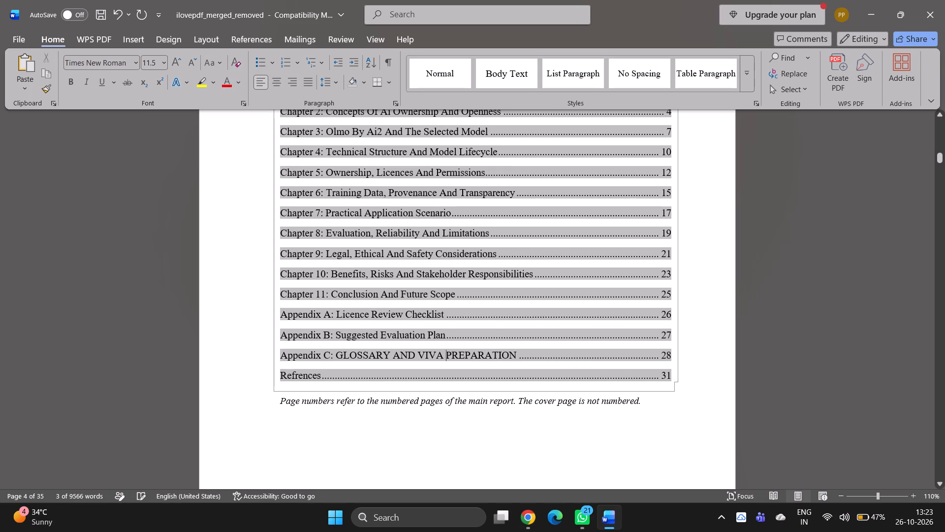
{"action": "key", "text": "Right"}
{"action": "key", "text": "Right"}
{"action": "key", "text": "ctrl+Right"}
{"action": "key", "text": "ctrl+shift+Left"}
{"action": "key", "text": "ctrl+shift+Left"}
{"action": "key", "text": "ctrl+shift+Left"}
{"action": "key", "text": "ctrl+shift+Left"}
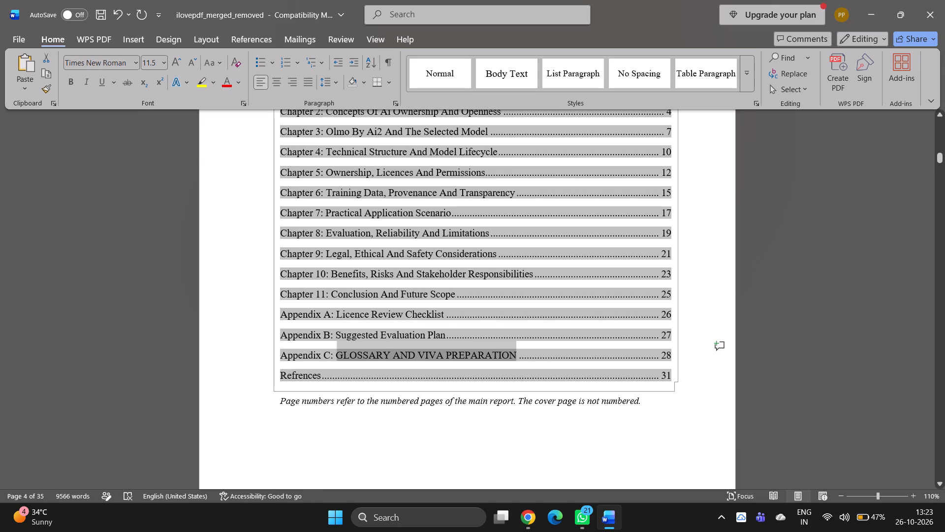
{"action": "left_click", "coordinate": [219, 61]}
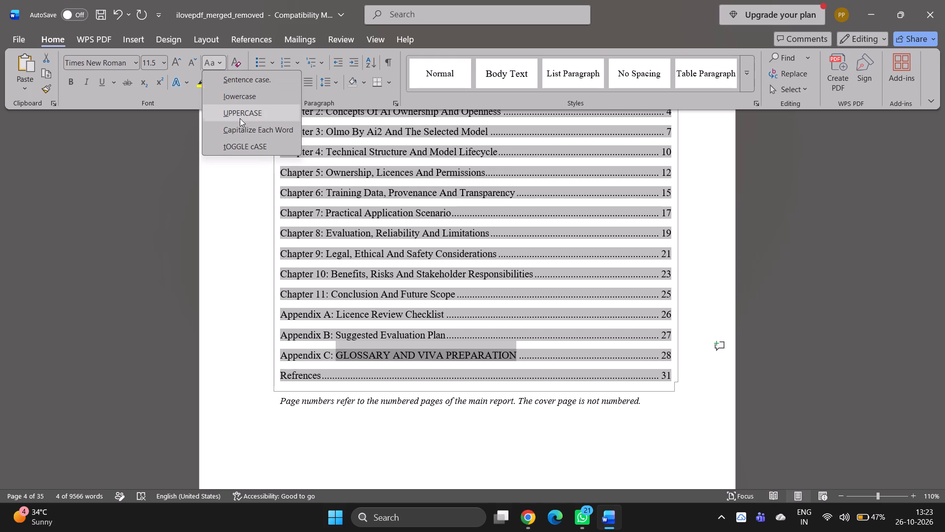
{"action": "left_click", "coordinate": [240, 127]}
Review the whole table of contents, the start of Chapter 1 and the report's front pages.
{"action": "scroll", "coordinate": [315, 314], "scroll_direction": "up", "scroll_amount": 1}
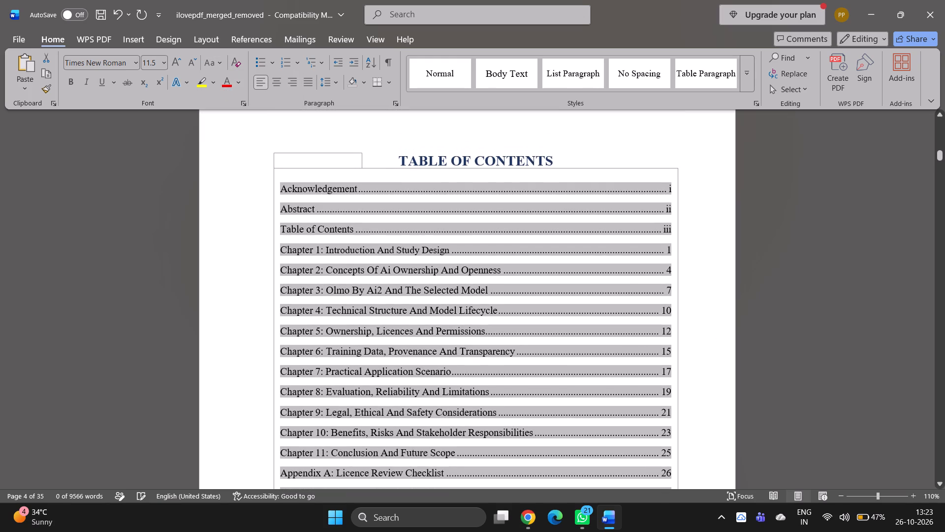
{"action": "left_click", "coordinate": [263, 279]}
{"action": "left_click", "coordinate": [253, 271]}
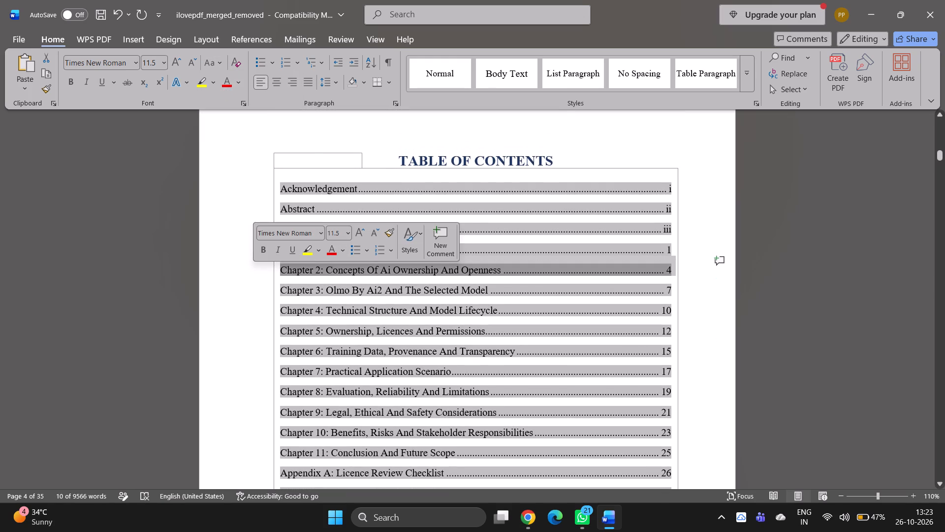
{"action": "left_click", "coordinate": [568, 142]}
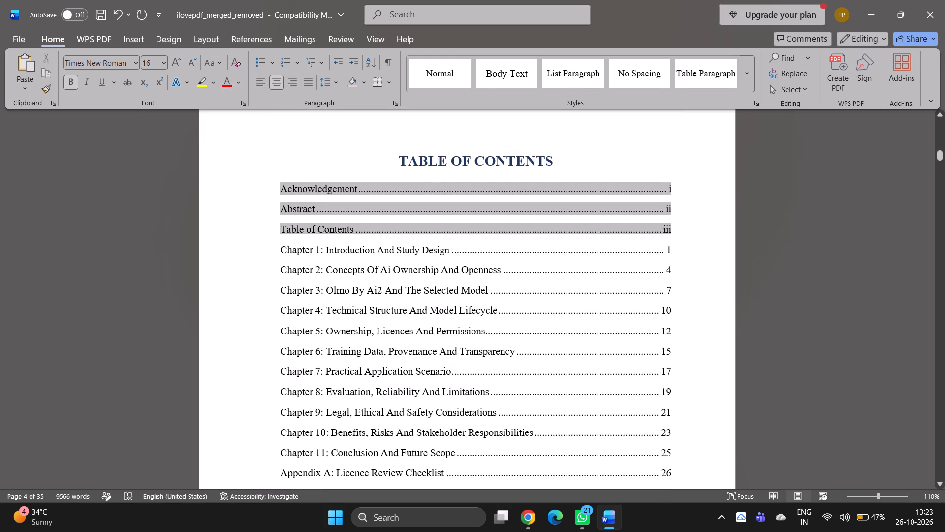
{"action": "left_click", "coordinate": [820, 230]}
{"action": "left_click", "coordinate": [820, 230]}
{"action": "left_click", "coordinate": [760, 189]}
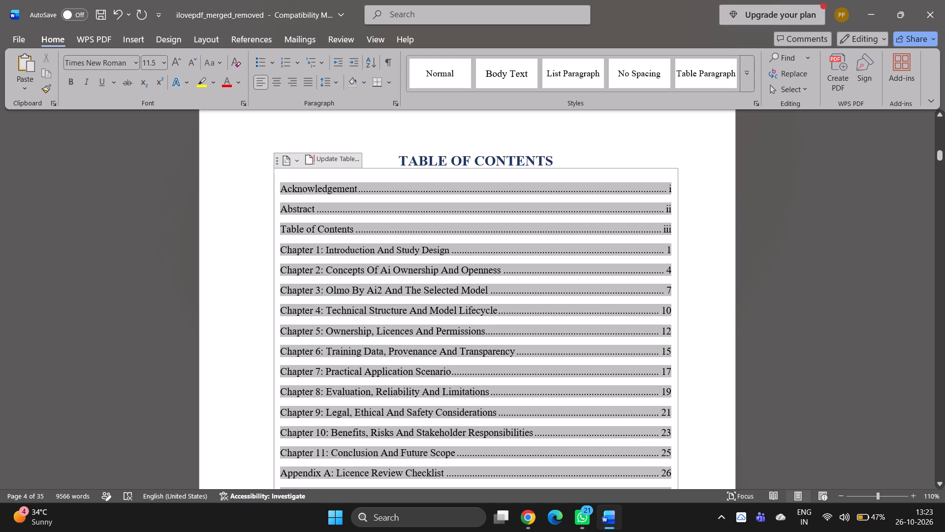
{"action": "left_click", "coordinate": [711, 156]}
{"action": "scroll", "coordinate": [711, 156], "scroll_direction": "down", "scroll_amount": 2}
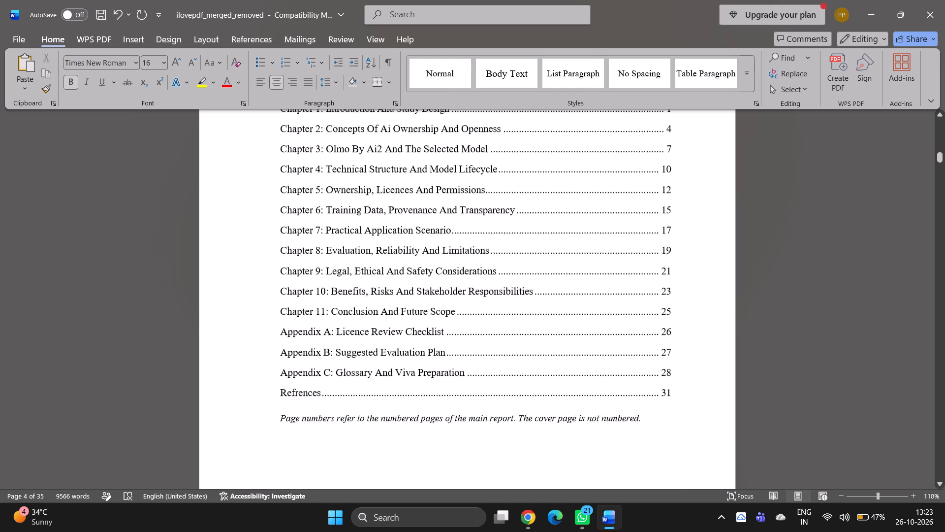
{"action": "scroll", "coordinate": [711, 156], "scroll_direction": "down", "scroll_amount": 3}
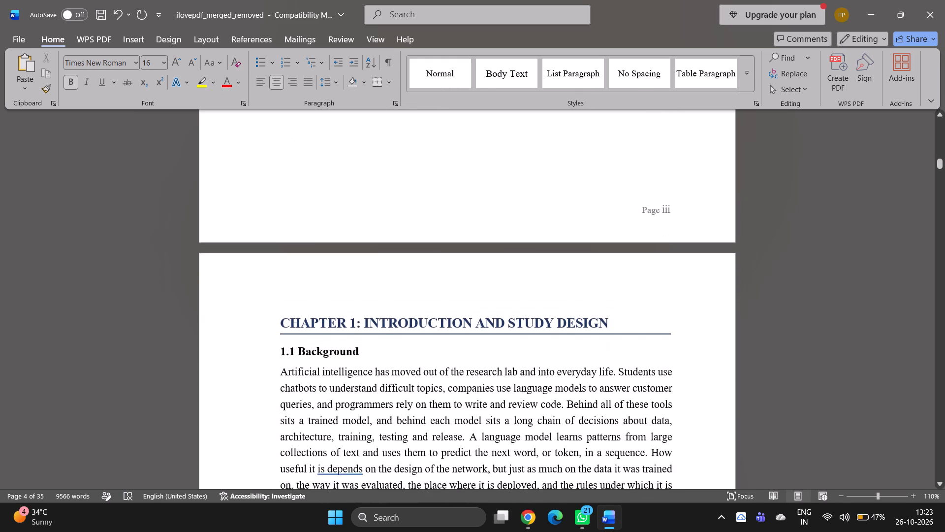
{"action": "scroll", "coordinate": [711, 156], "scroll_direction": "down", "scroll_amount": 4}
{"action": "scroll", "coordinate": [711, 156], "scroll_direction": "up", "scroll_amount": 2}
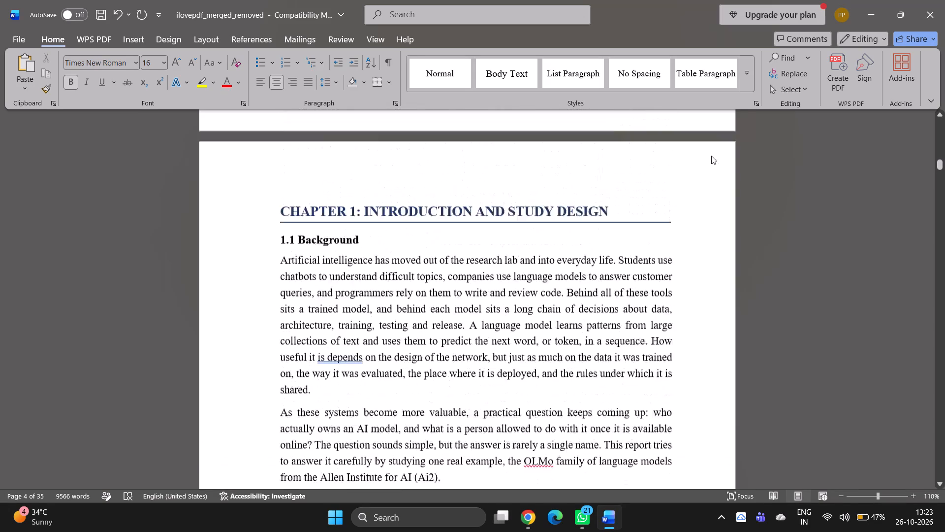
{"action": "scroll", "coordinate": [711, 156], "scroll_direction": "up", "scroll_amount": 5}
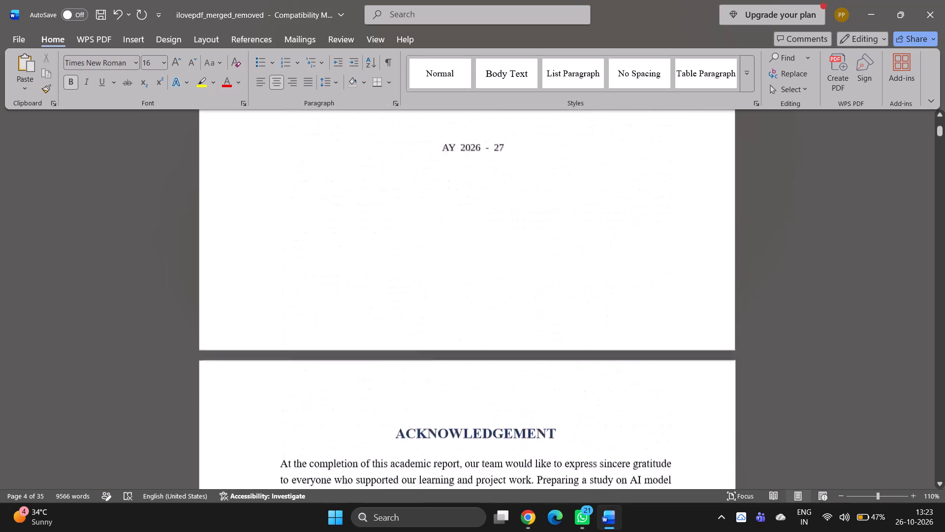
{"action": "scroll", "coordinate": [711, 156], "scroll_direction": "up", "scroll_amount": 1}
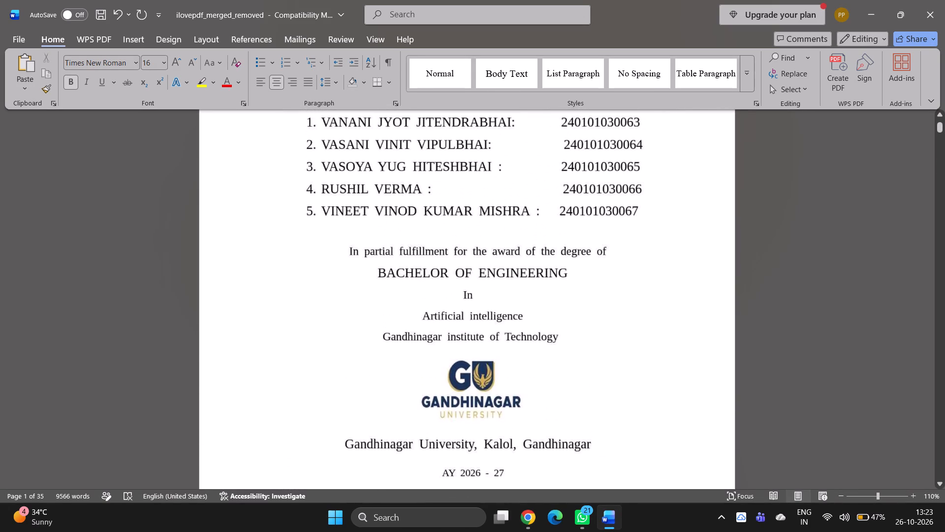
Save the report document.
{"action": "key", "text": "ctrl+s"}
{"action": "scroll", "coordinate": [711, 156], "scroll_direction": "up", "scroll_amount": 1}
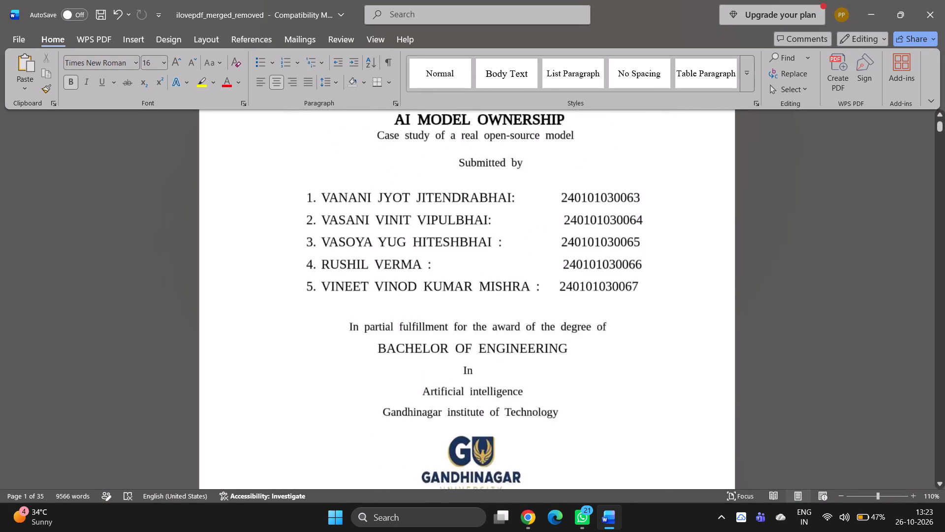
Review the report from the cover page through the acknowledgement, abstract and appendices to the references, and return to the cover.
{"action": "scroll", "coordinate": [711, 156], "scroll_direction": "up", "scroll_amount": 2}
{"action": "scroll", "coordinate": [711, 156], "scroll_direction": "down", "scroll_amount": 5}
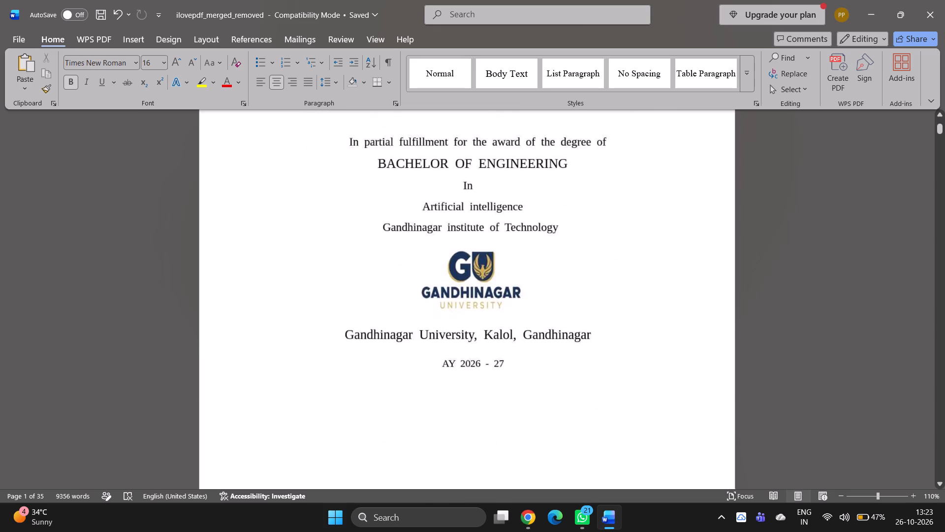
{"action": "scroll", "coordinate": [711, 156], "scroll_direction": "down", "scroll_amount": 4}
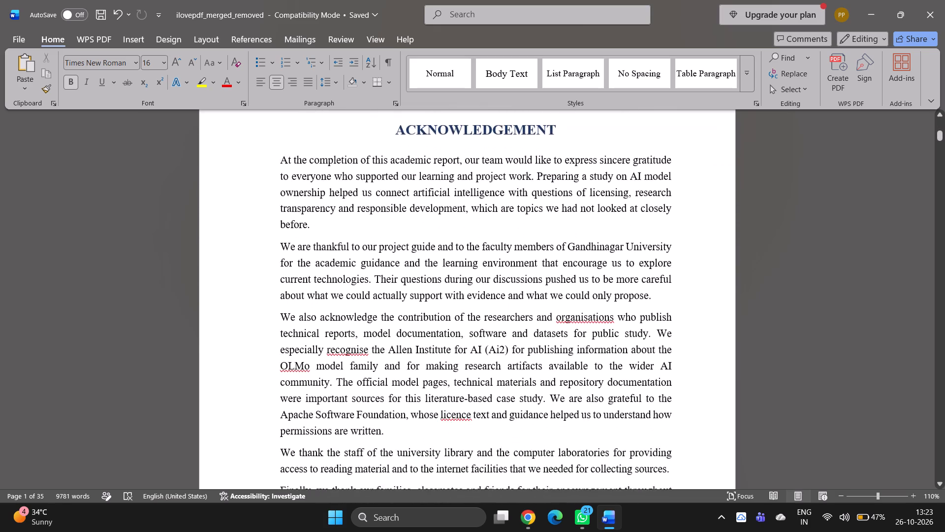
{"action": "scroll", "coordinate": [711, 156], "scroll_direction": "down", "scroll_amount": 2}
{"action": "scroll", "coordinate": [711, 156], "scroll_direction": "up", "scroll_amount": 1}
{"action": "scroll", "coordinate": [711, 156], "scroll_direction": "down", "scroll_amount": 14}
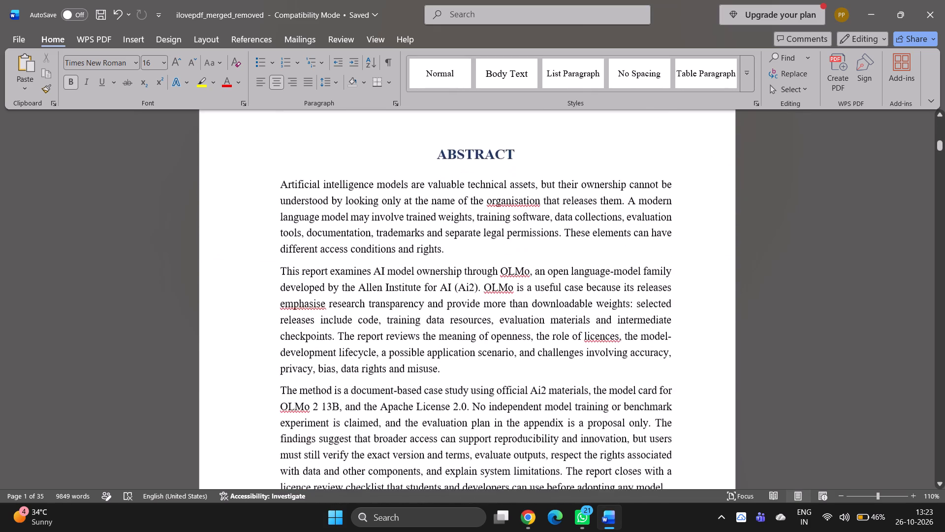
{"action": "scroll", "coordinate": [711, 156], "scroll_direction": "down", "scroll_amount": 11}
{"action": "scroll", "coordinate": [711, 156], "scroll_direction": "up", "scroll_amount": 1}
{"action": "scroll", "coordinate": [711, 156], "scroll_direction": "down", "scroll_amount": 1}
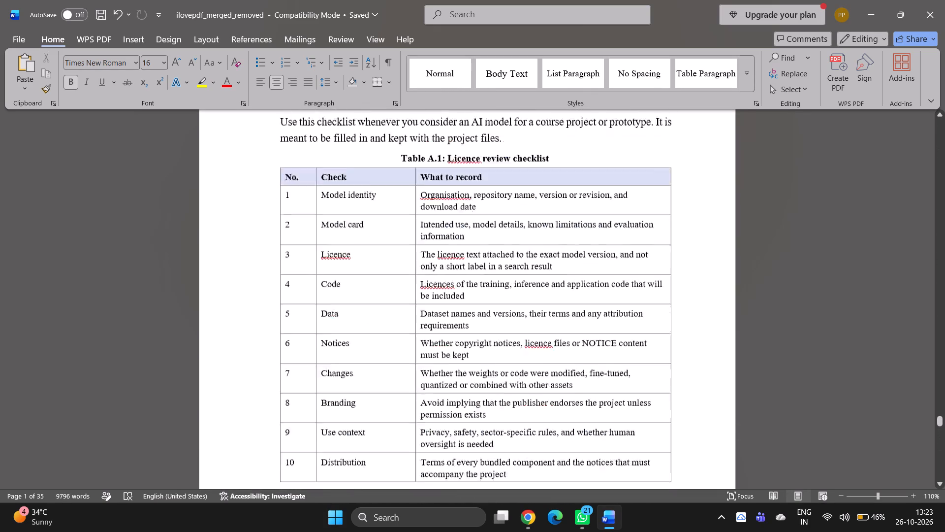
{"action": "scroll", "coordinate": [711, 156], "scroll_direction": "down", "scroll_amount": 2}
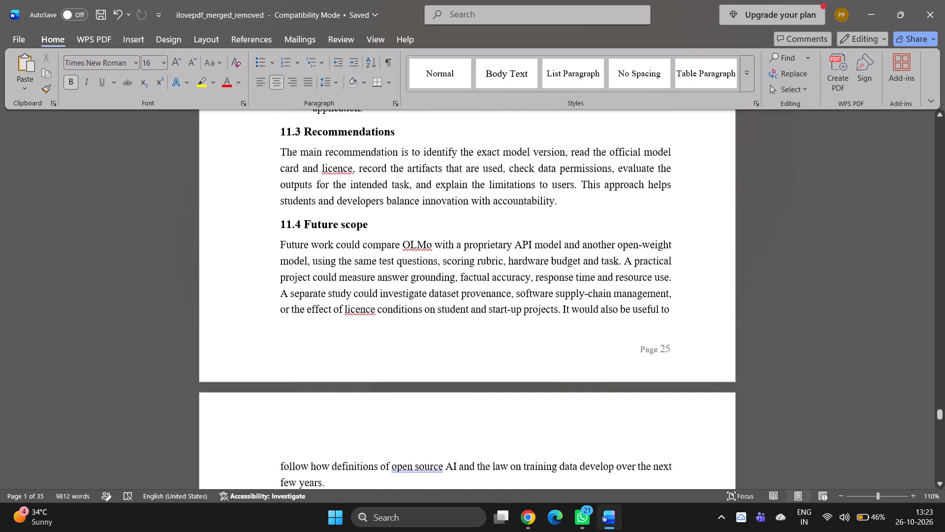
{"action": "scroll", "coordinate": [711, 156], "scroll_direction": "down", "scroll_amount": 2}
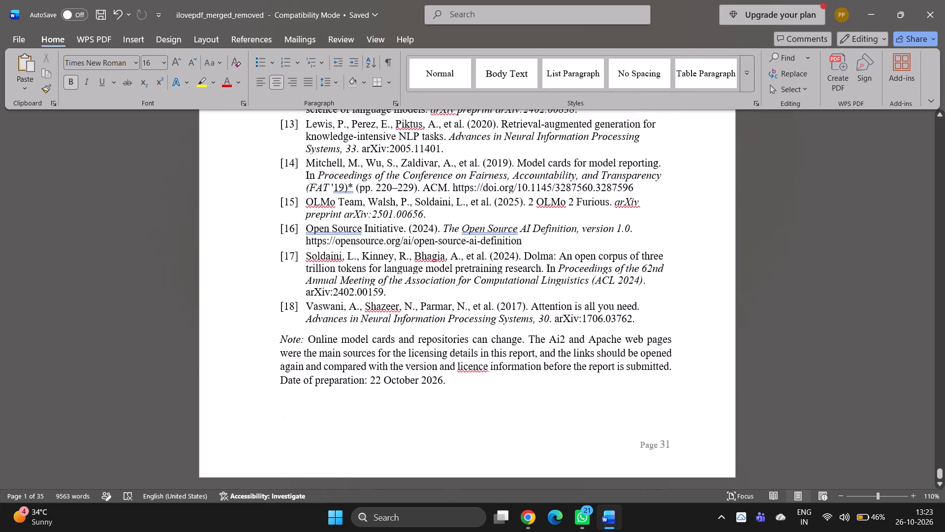
{"action": "scroll", "coordinate": [711, 156], "scroll_direction": "up", "scroll_amount": 12}
{"action": "scroll", "coordinate": [711, 156], "scroll_direction": "up", "scroll_amount": 20}
{"action": "scroll", "coordinate": [711, 156], "scroll_direction": "up", "scroll_amount": 20}
{"action": "scroll", "coordinate": [711, 156], "scroll_direction": "up", "scroll_amount": 20}
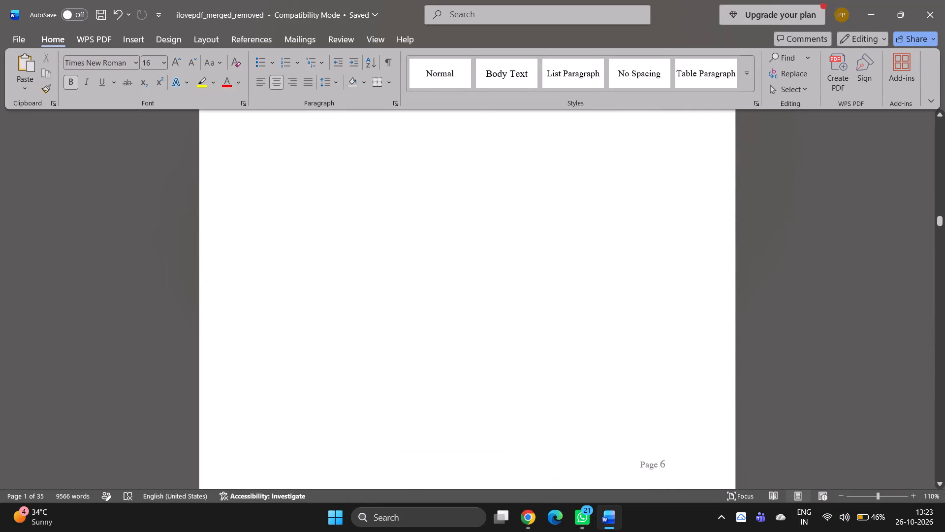
{"action": "scroll", "coordinate": [711, 156], "scroll_direction": "up", "scroll_amount": 11}
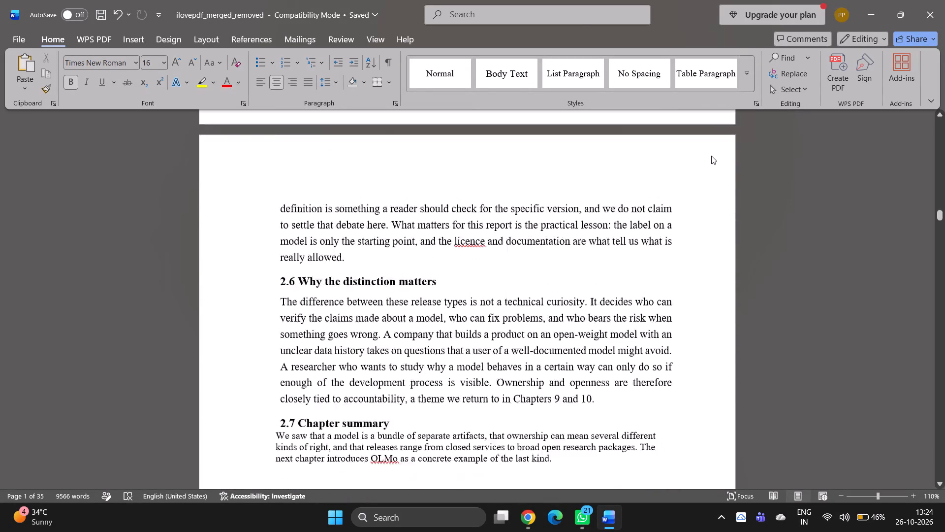
{"action": "scroll", "coordinate": [711, 156], "scroll_direction": "up", "scroll_amount": 20}
{"action": "scroll", "coordinate": [711, 156], "scroll_direction": "up", "scroll_amount": 7}
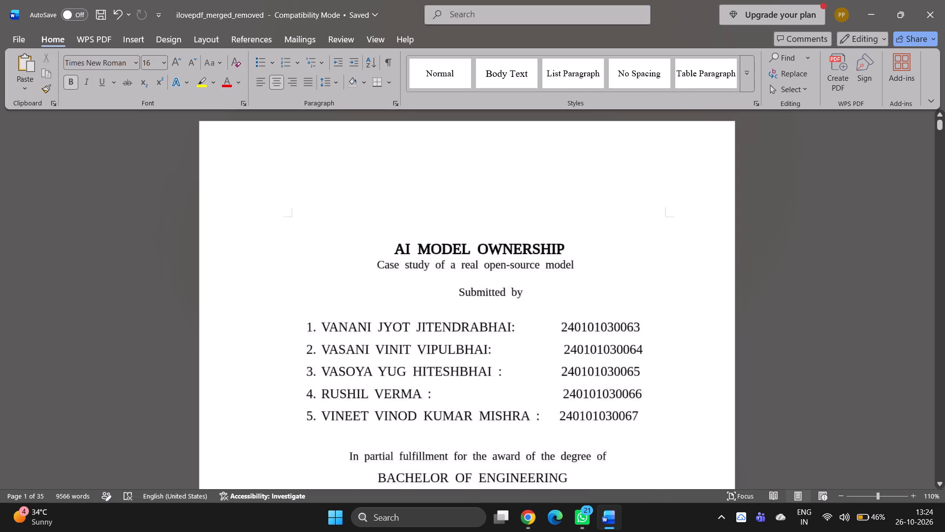
Check the front pages, table of contents, chapters and reference list once more, ending back at the cover page.
{"action": "scroll", "coordinate": [550, 294], "scroll_direction": "down", "scroll_amount": 1}
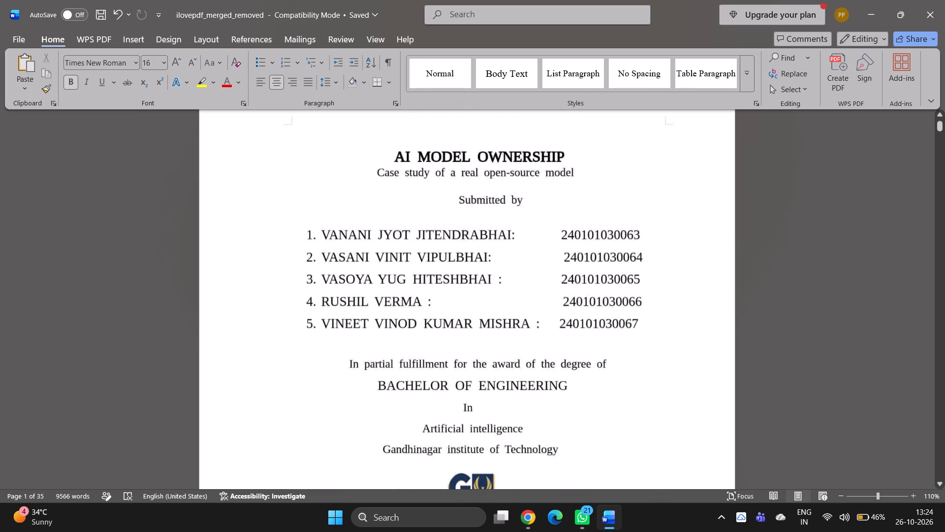
{"action": "scroll", "coordinate": [550, 294], "scroll_direction": "down", "scroll_amount": 6}
{"action": "scroll", "coordinate": [550, 294], "scroll_direction": "up", "scroll_amount": 1}
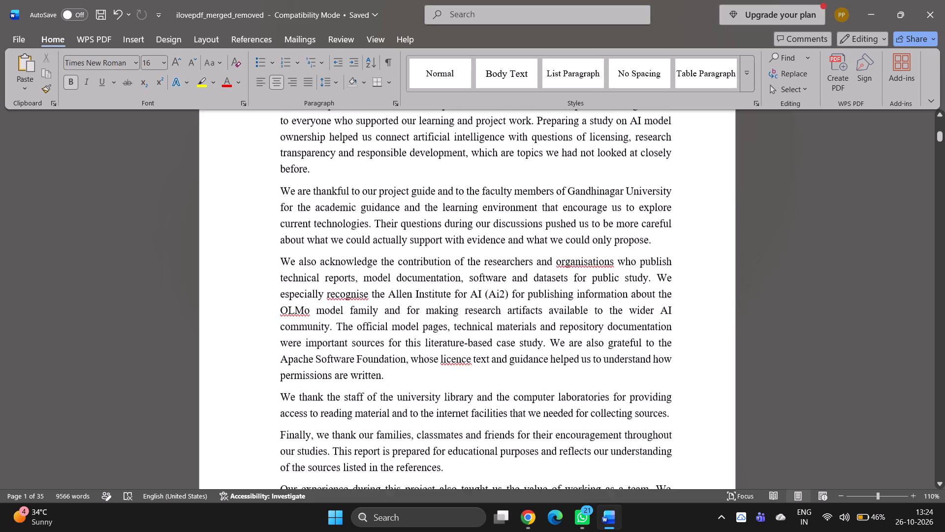
{"action": "scroll", "coordinate": [550, 294], "scroll_direction": "up", "scroll_amount": 1}
{"action": "scroll", "coordinate": [550, 294], "scroll_direction": "down", "scroll_amount": 6}
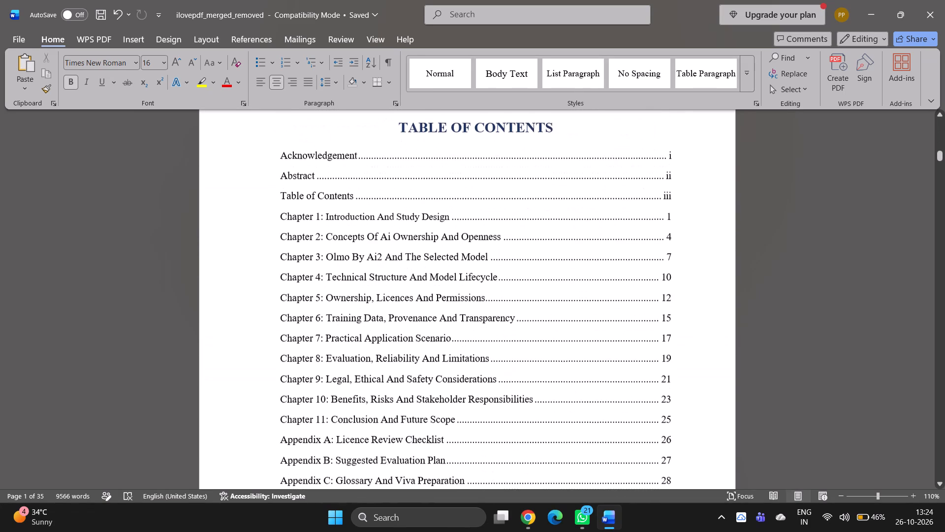
{"action": "scroll", "coordinate": [550, 294], "scroll_direction": "down", "scroll_amount": 2}
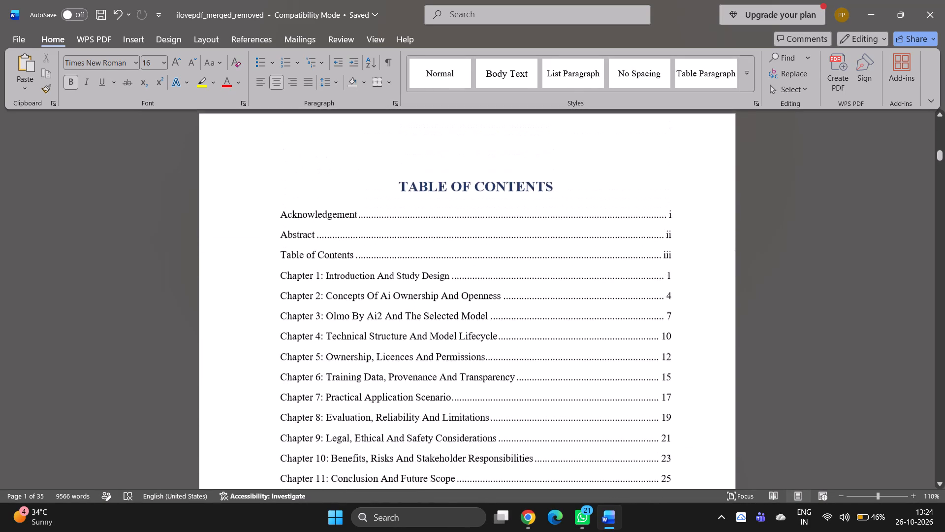
{"action": "scroll", "coordinate": [550, 294], "scroll_direction": "down", "scroll_amount": 3}
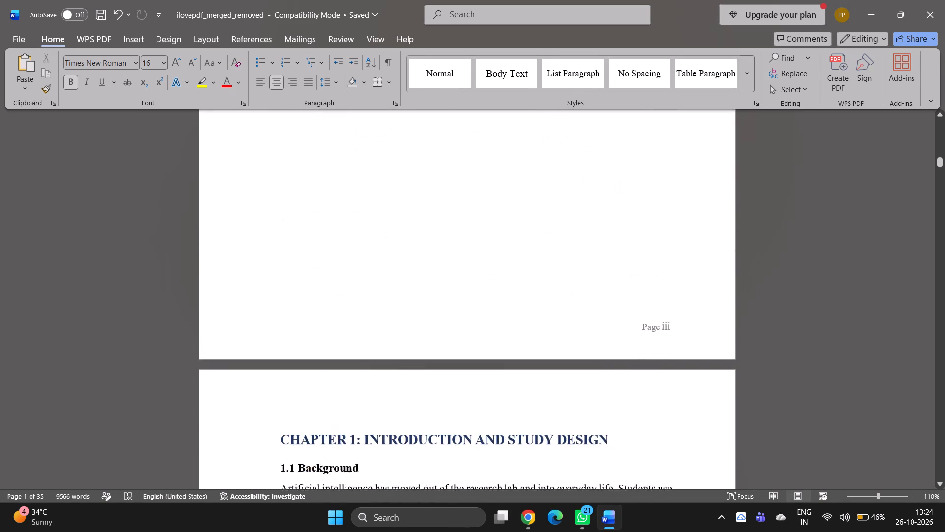
{"action": "scroll", "coordinate": [550, 294], "scroll_direction": "down", "scroll_amount": 12}
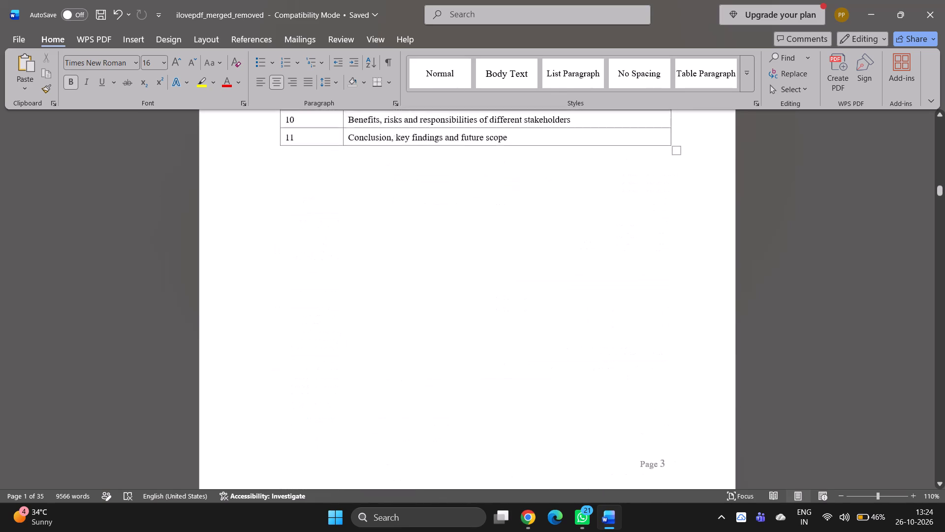
{"action": "scroll", "coordinate": [550, 294], "scroll_direction": "down", "scroll_amount": 17}
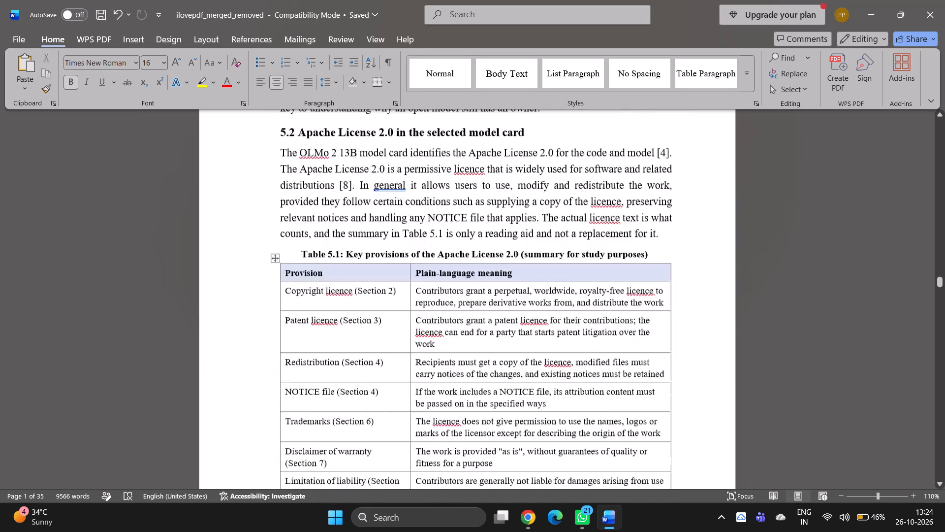
{"action": "scroll", "coordinate": [550, 294], "scroll_direction": "down", "scroll_amount": 16}
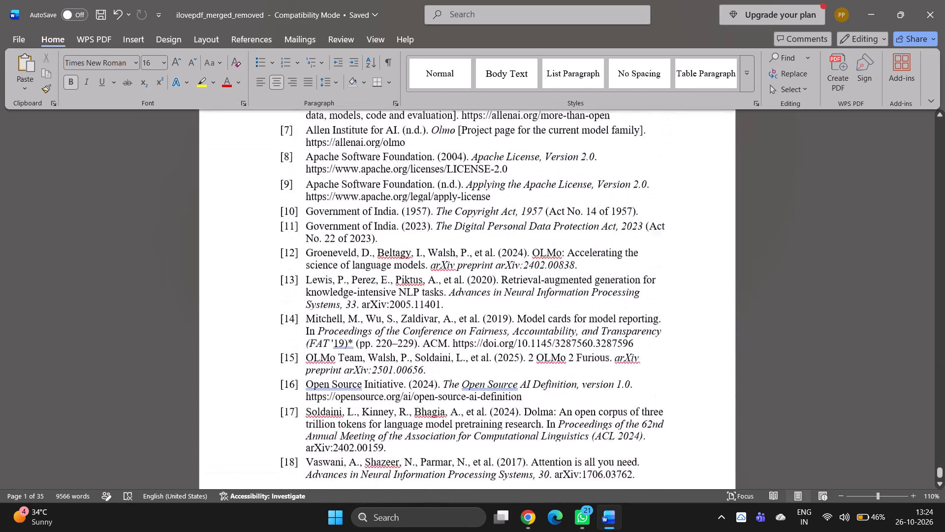
{"action": "scroll", "coordinate": [550, 294], "scroll_direction": "down", "scroll_amount": 13}
{"action": "scroll", "coordinate": [550, 294], "scroll_direction": "up", "scroll_amount": 3}
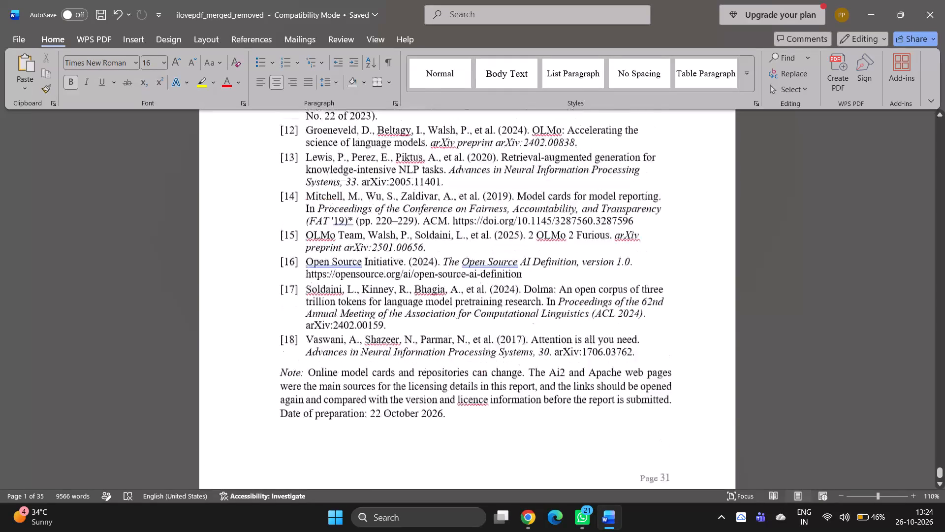
{"action": "scroll", "coordinate": [550, 294], "scroll_direction": "up", "scroll_amount": 20}
{"action": "scroll", "coordinate": [550, 294], "scroll_direction": "up", "scroll_amount": 17}
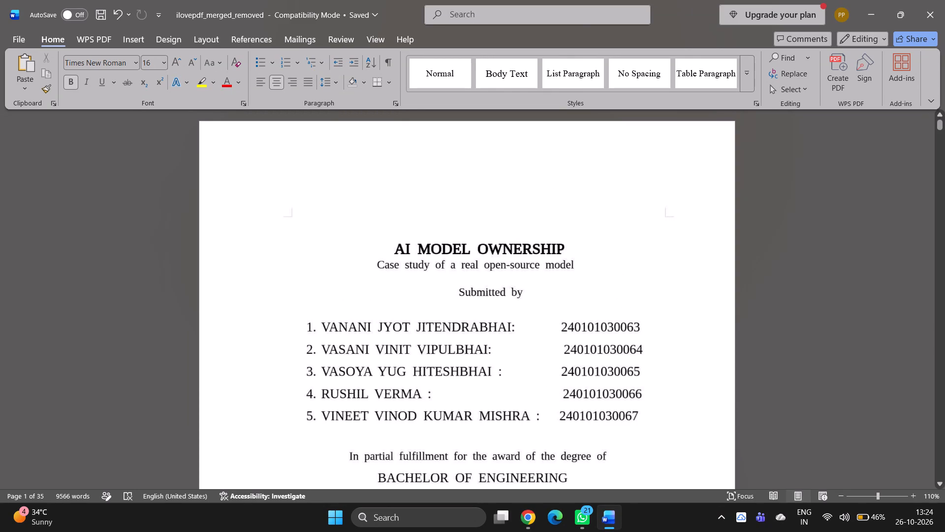
Set the font at the current selection to Times New Roman.
{"action": "left_click", "coordinate": [126, 69]}
{"action": "left_click", "coordinate": [126, 63]}
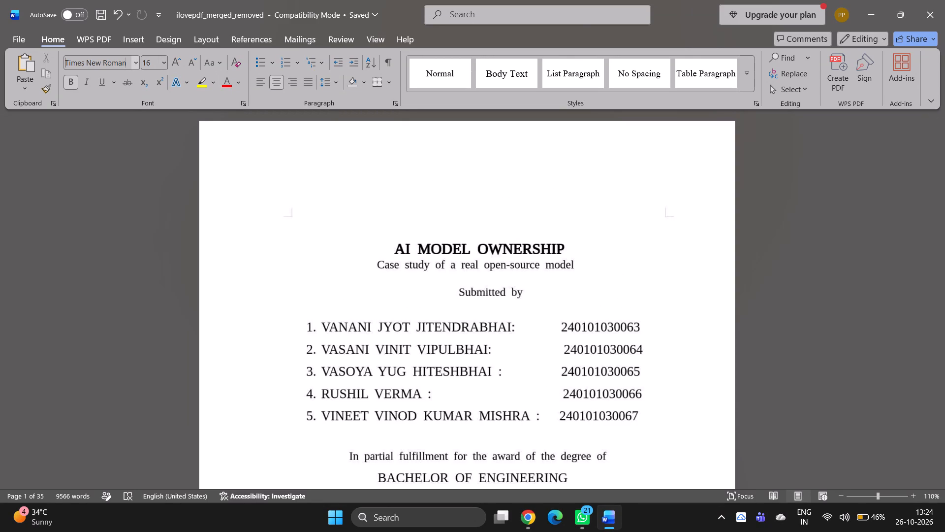
{"action": "type", "text": "time"}
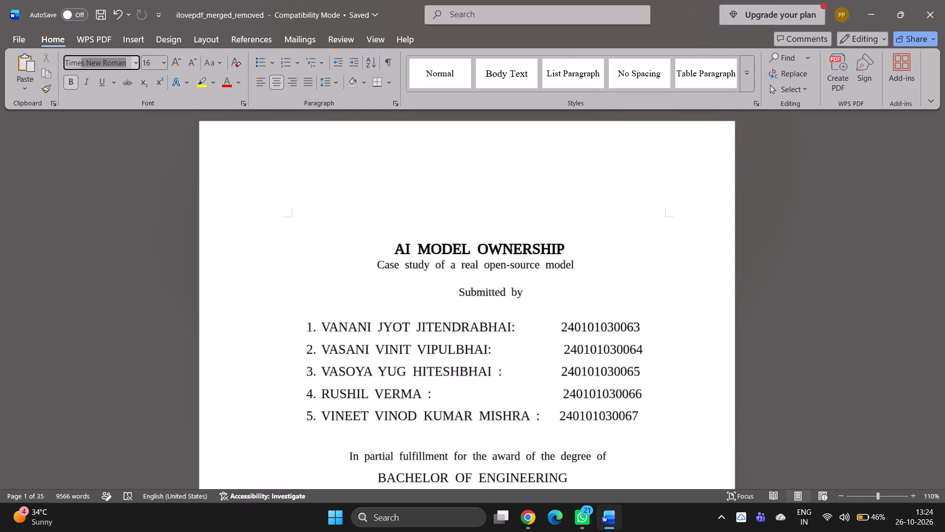
{"action": "key", "text": "Return"}
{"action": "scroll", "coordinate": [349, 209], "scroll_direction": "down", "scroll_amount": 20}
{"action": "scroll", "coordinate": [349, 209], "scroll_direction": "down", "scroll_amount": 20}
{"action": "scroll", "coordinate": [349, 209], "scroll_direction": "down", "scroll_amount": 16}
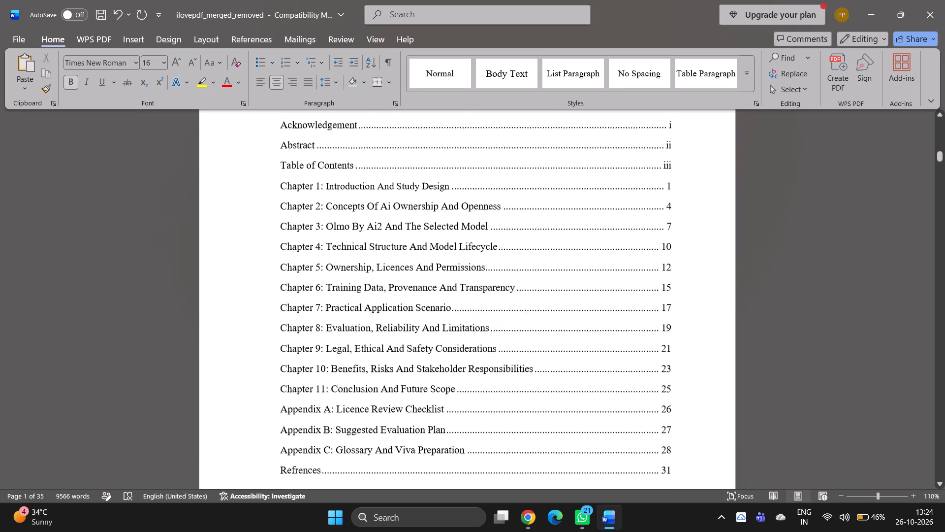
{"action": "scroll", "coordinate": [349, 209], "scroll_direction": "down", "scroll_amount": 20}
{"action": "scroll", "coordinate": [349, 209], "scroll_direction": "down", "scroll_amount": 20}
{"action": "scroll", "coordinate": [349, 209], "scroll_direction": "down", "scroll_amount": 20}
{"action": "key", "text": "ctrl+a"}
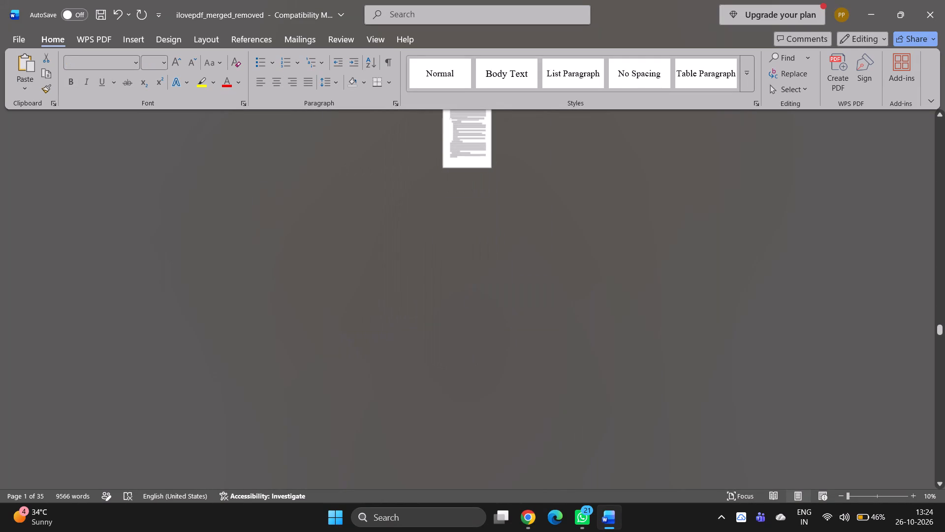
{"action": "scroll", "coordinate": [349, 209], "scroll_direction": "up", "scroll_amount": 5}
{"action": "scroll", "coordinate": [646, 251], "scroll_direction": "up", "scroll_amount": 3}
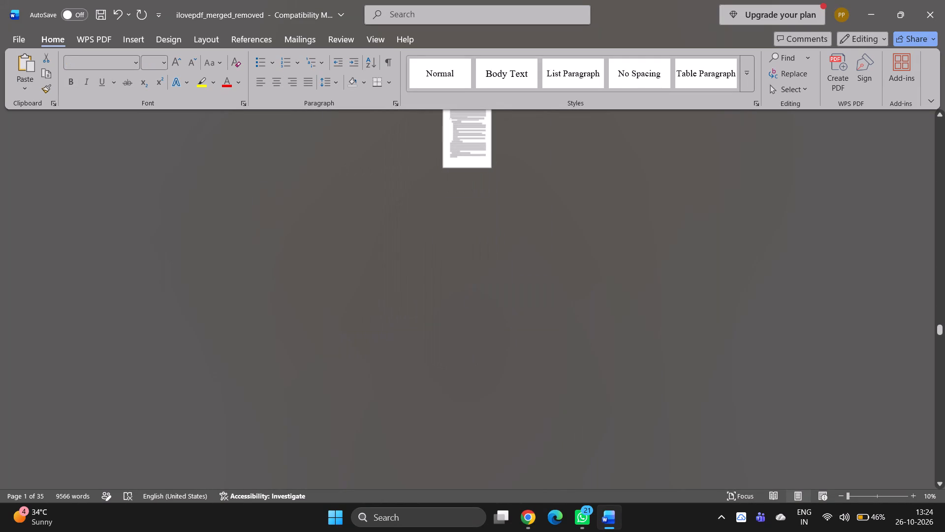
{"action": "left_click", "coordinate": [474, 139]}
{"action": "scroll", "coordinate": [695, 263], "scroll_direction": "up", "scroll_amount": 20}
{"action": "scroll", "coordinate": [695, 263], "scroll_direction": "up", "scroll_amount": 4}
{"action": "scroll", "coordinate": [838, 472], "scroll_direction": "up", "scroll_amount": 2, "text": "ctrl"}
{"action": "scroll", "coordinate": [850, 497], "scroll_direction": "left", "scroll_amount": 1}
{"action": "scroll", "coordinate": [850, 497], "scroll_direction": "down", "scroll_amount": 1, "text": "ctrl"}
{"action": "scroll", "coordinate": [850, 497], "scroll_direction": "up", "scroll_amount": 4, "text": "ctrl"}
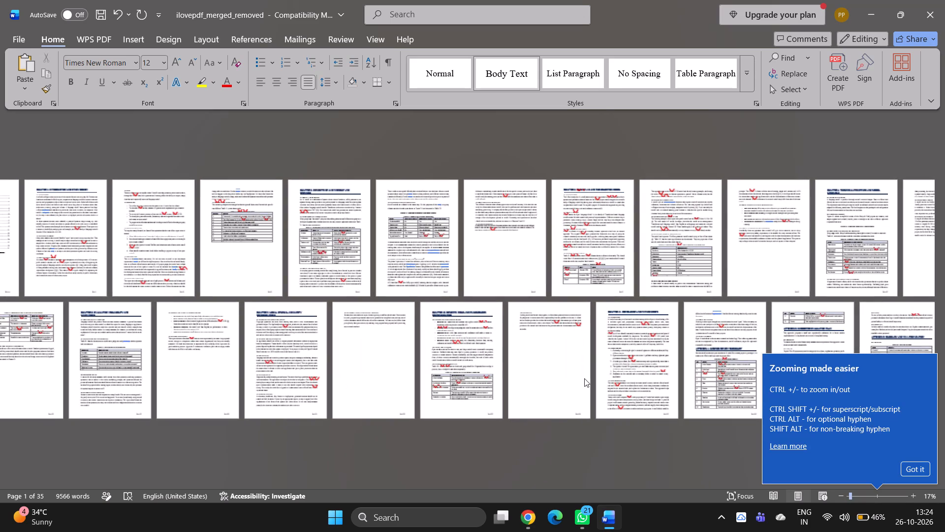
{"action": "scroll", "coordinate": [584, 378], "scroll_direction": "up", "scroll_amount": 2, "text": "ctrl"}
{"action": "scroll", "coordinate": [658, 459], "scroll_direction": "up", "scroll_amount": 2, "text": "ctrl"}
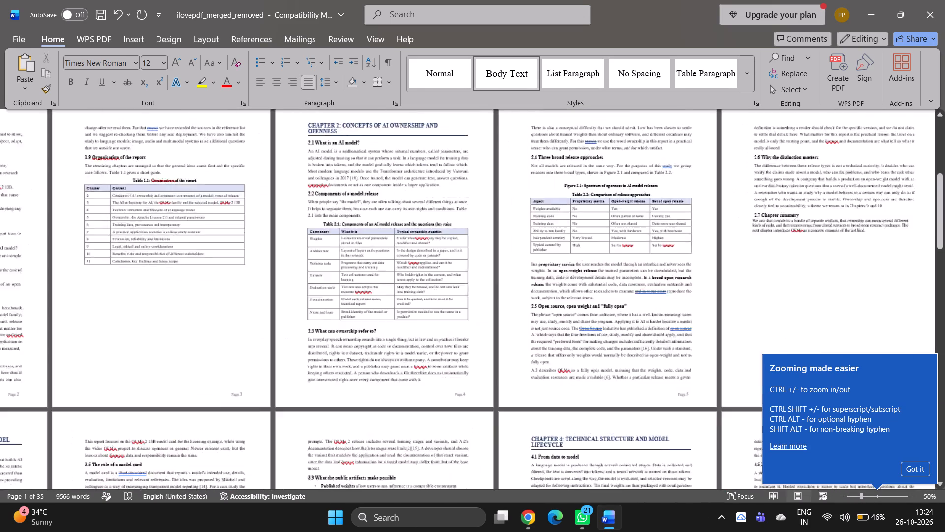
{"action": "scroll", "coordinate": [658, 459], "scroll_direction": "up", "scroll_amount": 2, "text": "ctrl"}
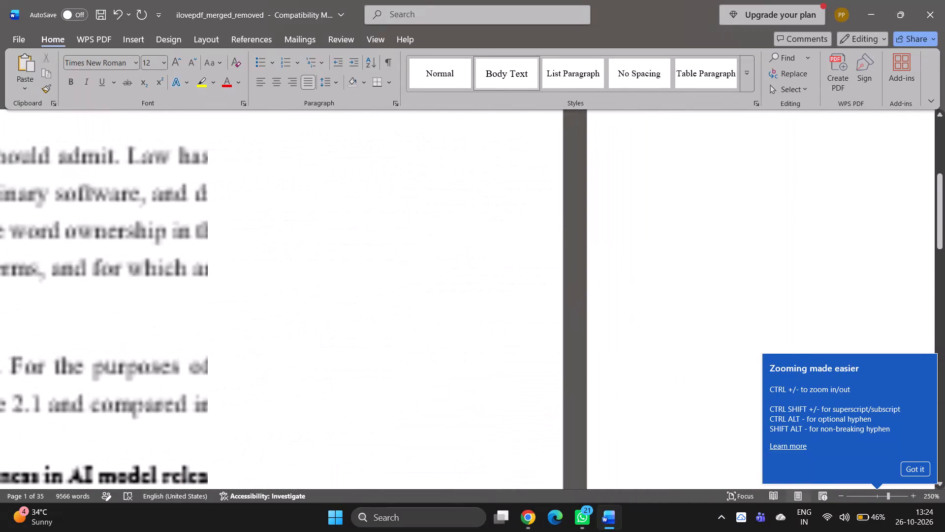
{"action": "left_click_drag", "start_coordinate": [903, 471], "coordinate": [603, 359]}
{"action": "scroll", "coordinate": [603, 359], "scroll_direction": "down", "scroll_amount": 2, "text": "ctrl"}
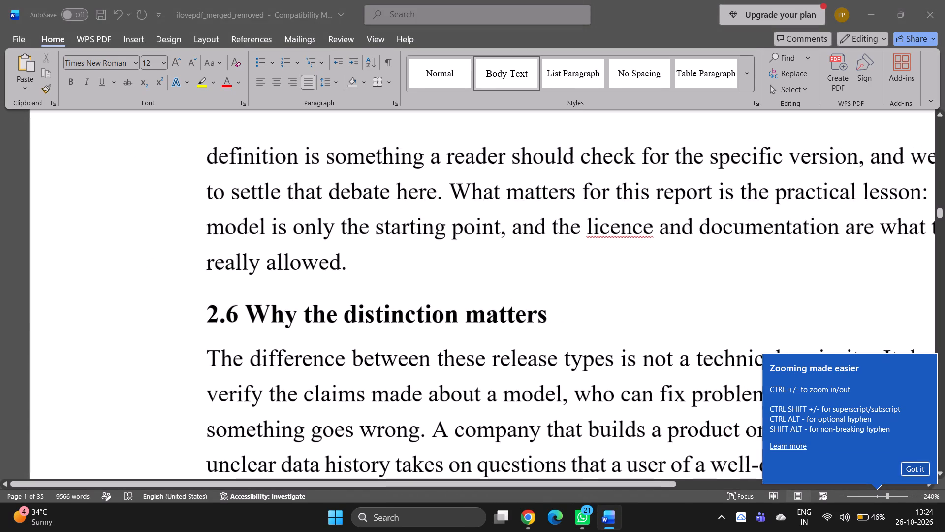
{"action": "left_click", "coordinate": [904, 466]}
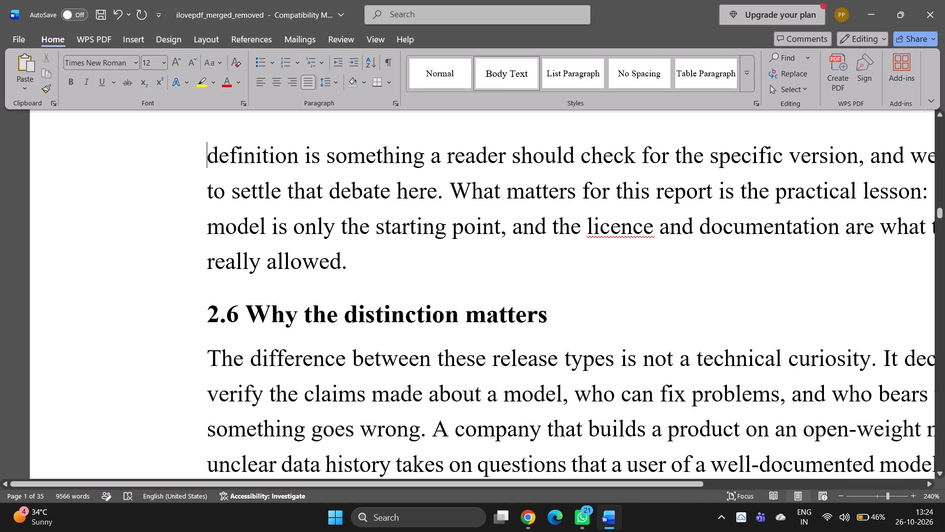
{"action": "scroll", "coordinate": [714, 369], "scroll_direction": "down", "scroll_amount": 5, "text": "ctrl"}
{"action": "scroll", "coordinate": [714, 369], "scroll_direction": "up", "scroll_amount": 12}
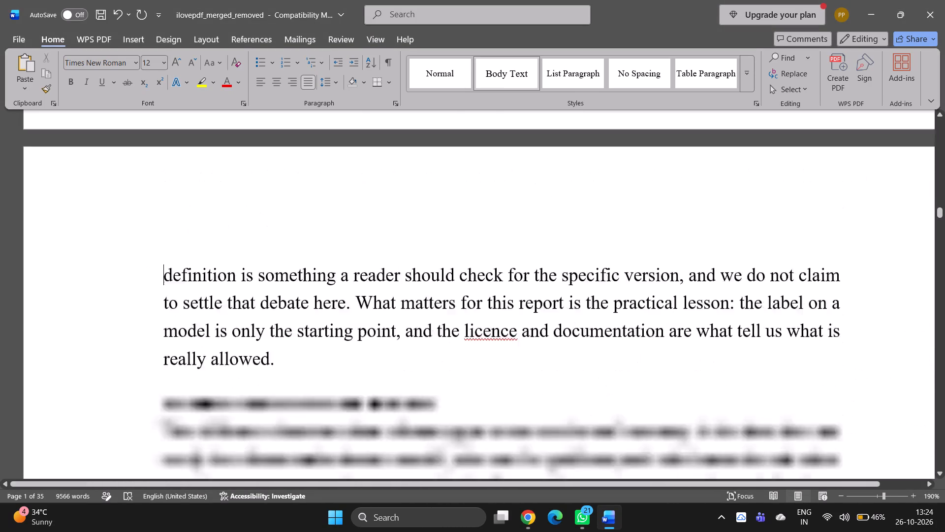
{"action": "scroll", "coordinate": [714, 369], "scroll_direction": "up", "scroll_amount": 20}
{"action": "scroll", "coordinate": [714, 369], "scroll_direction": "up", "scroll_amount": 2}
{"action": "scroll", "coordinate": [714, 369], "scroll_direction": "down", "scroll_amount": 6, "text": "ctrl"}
Switch the document from Editing to Viewing mode.
{"action": "left_click", "coordinate": [858, 41]}
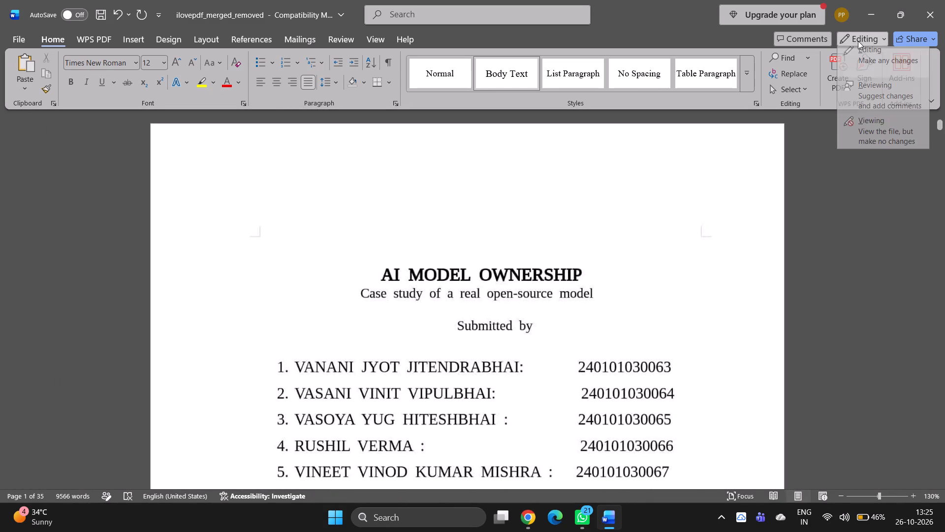
{"action": "left_click", "coordinate": [876, 128]}
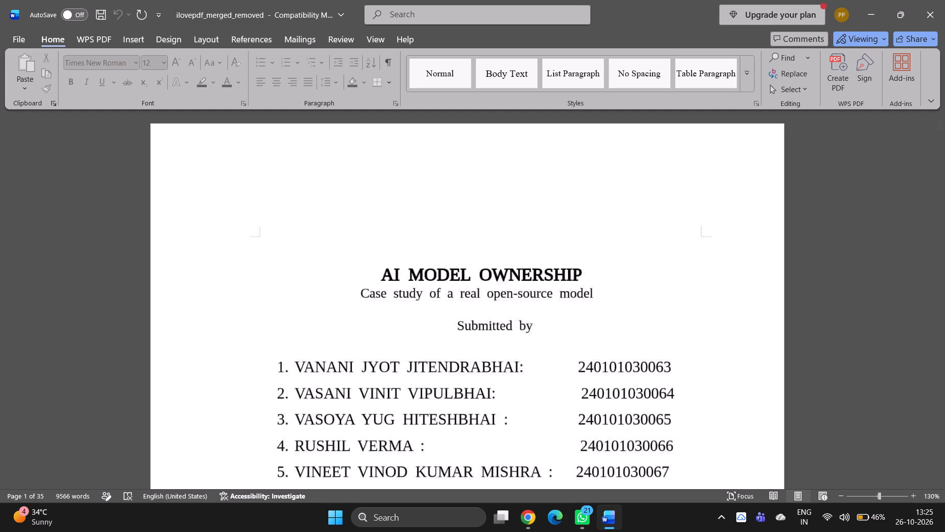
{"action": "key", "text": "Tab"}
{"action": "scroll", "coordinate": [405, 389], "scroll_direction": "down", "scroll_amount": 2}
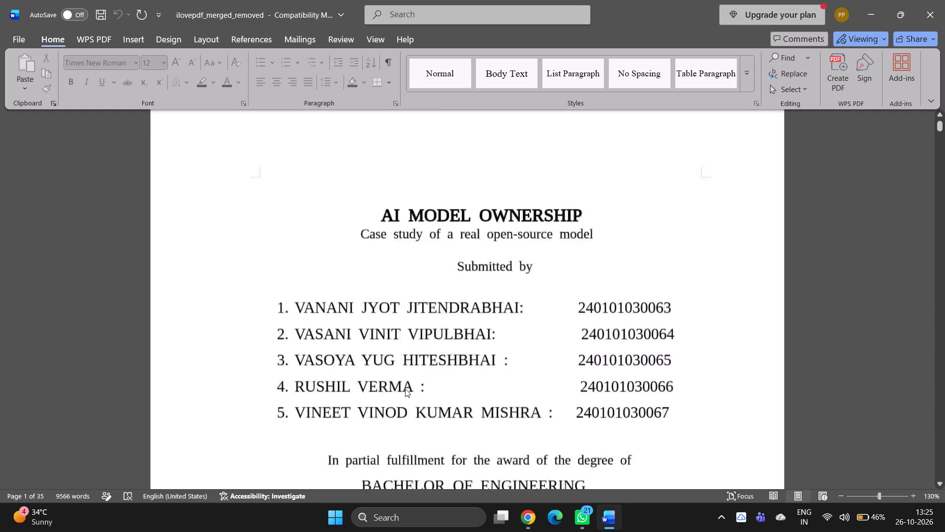
Look over the cover page from the title to the academic year and return to the title.
{"action": "scroll", "coordinate": [405, 389], "scroll_direction": "down", "scroll_amount": 4}
{"action": "scroll", "coordinate": [405, 389], "scroll_direction": "up", "scroll_amount": 3}
{"action": "scroll", "coordinate": [405, 389], "scroll_direction": "down", "scroll_amount": 1}
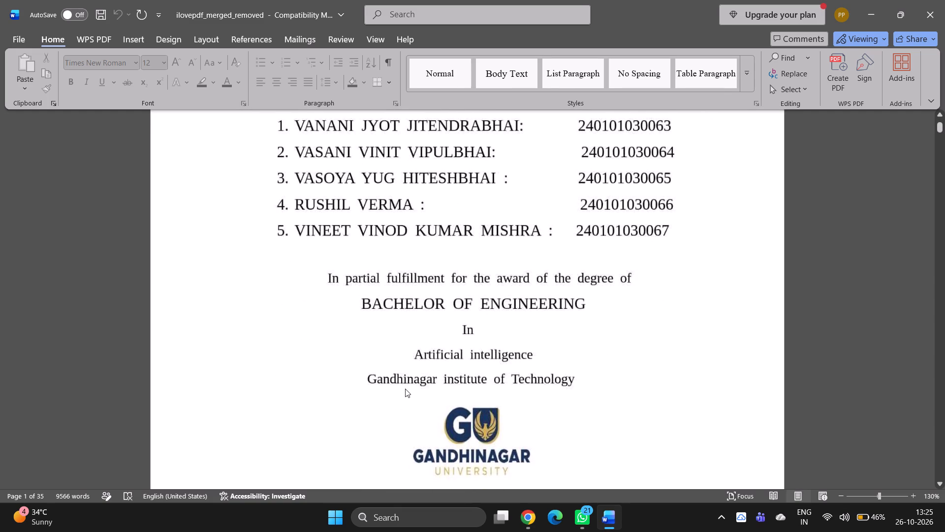
{"action": "scroll", "coordinate": [405, 389], "scroll_direction": "down", "scroll_amount": 3}
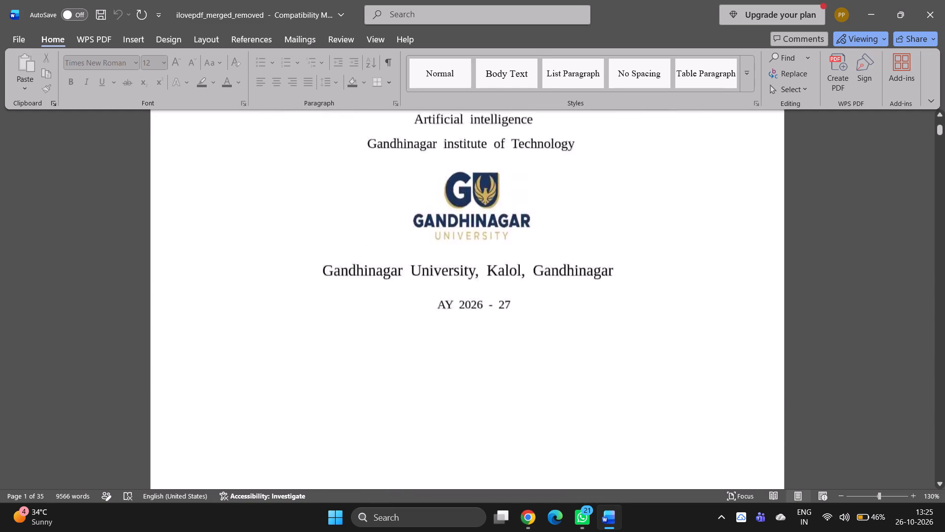
{"action": "scroll", "coordinate": [405, 389], "scroll_direction": "down", "scroll_amount": 2}
{"action": "scroll", "coordinate": [405, 389], "scroll_direction": "up", "scroll_amount": 2}
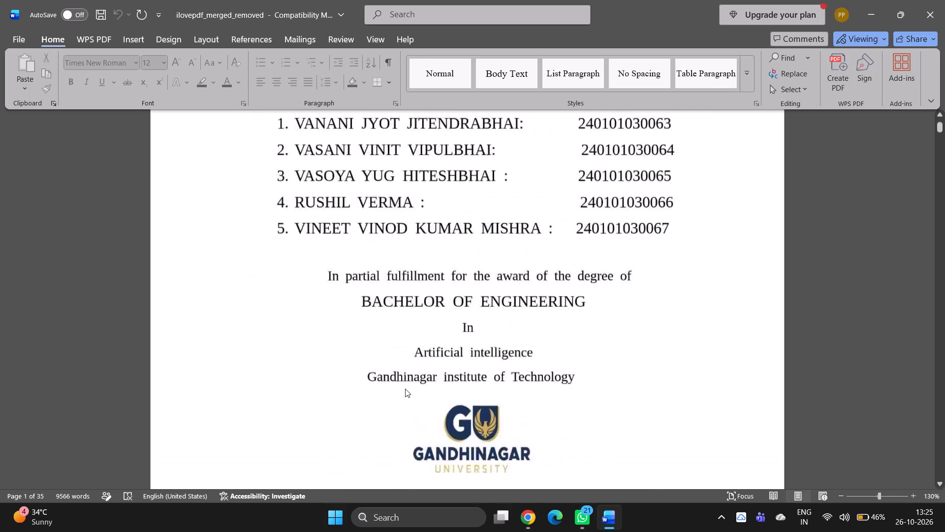
{"action": "scroll", "coordinate": [405, 389], "scroll_direction": "up", "scroll_amount": 2}
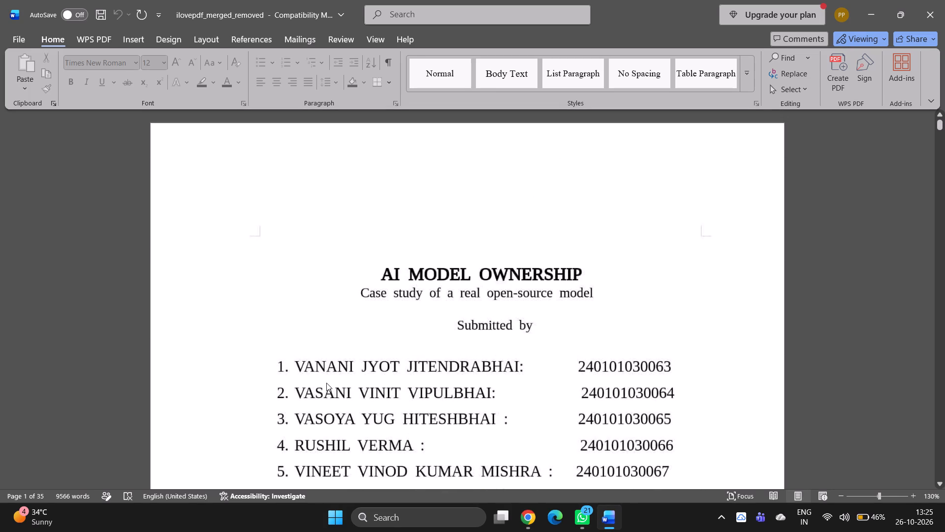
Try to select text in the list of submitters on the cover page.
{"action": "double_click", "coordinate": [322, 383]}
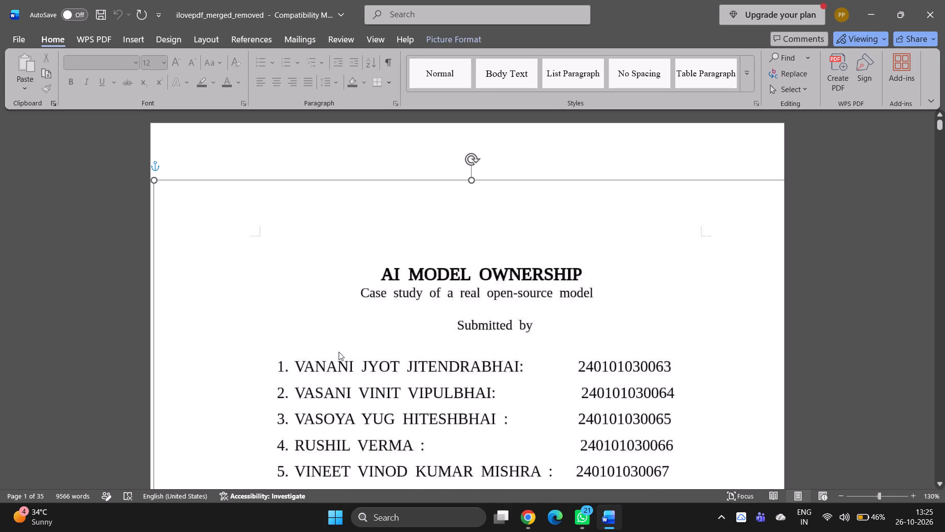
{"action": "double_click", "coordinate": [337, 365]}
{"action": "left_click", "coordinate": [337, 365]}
Switch the document from Viewing back to Editing mode.
{"action": "left_click", "coordinate": [857, 45]}
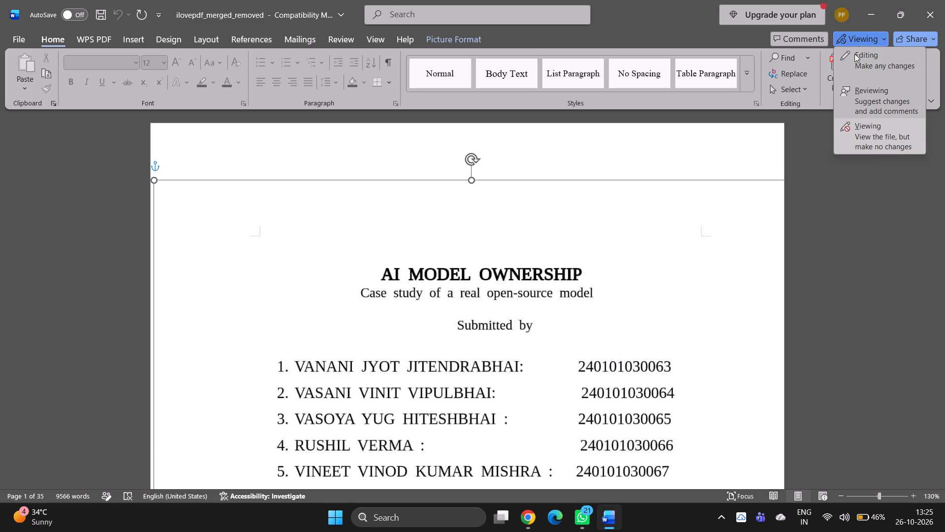
{"action": "left_click", "coordinate": [861, 52]}
Save the document as required for the WPS PDF export, and cancel the conversion.
{"action": "left_click", "coordinate": [861, 52]}
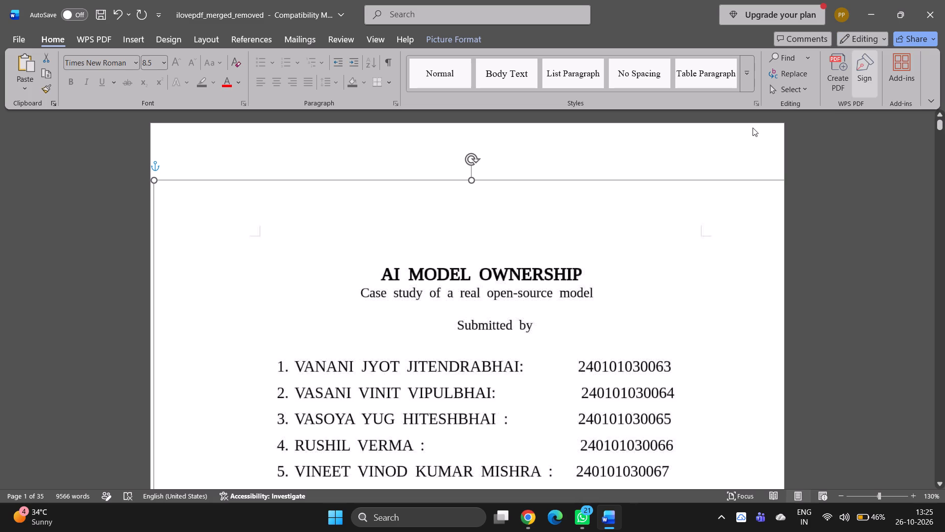
{"action": "left_click", "coordinate": [753, 128]}
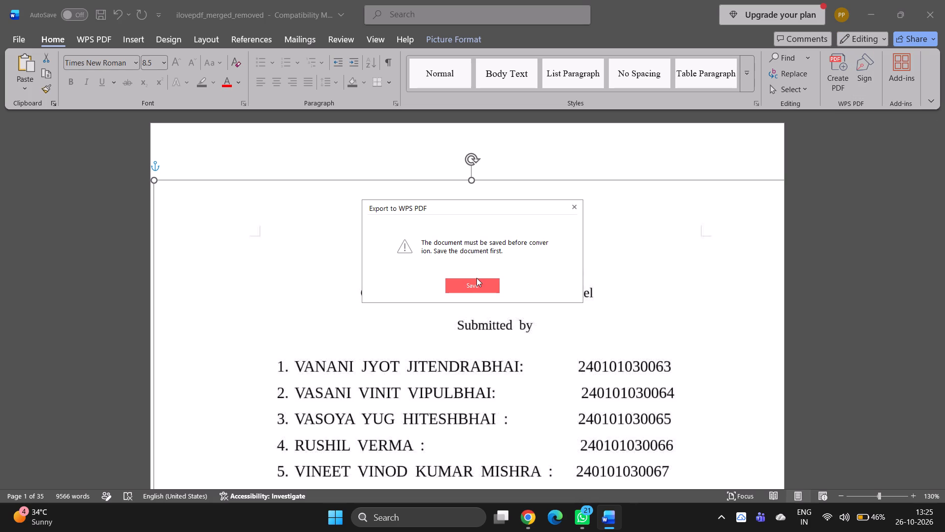
{"action": "left_click", "coordinate": [479, 278]}
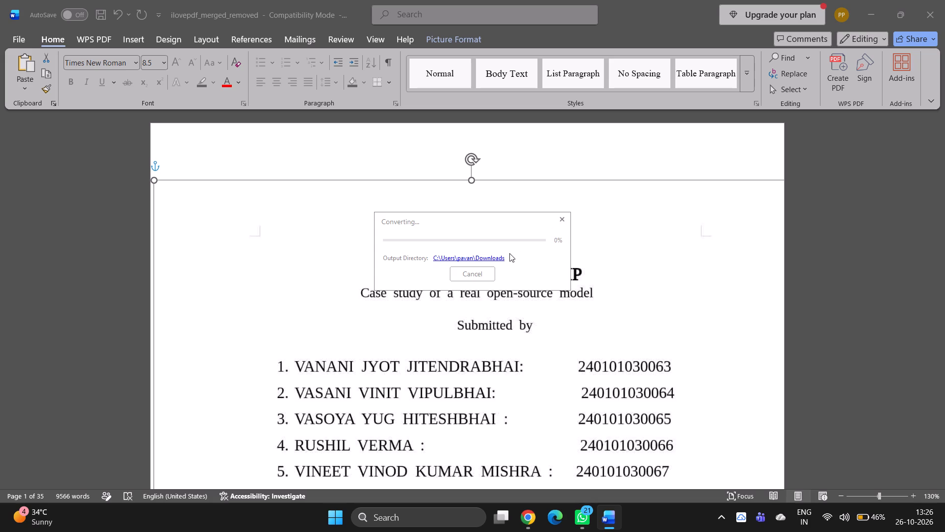
{"action": "left_click", "coordinate": [468, 271]}
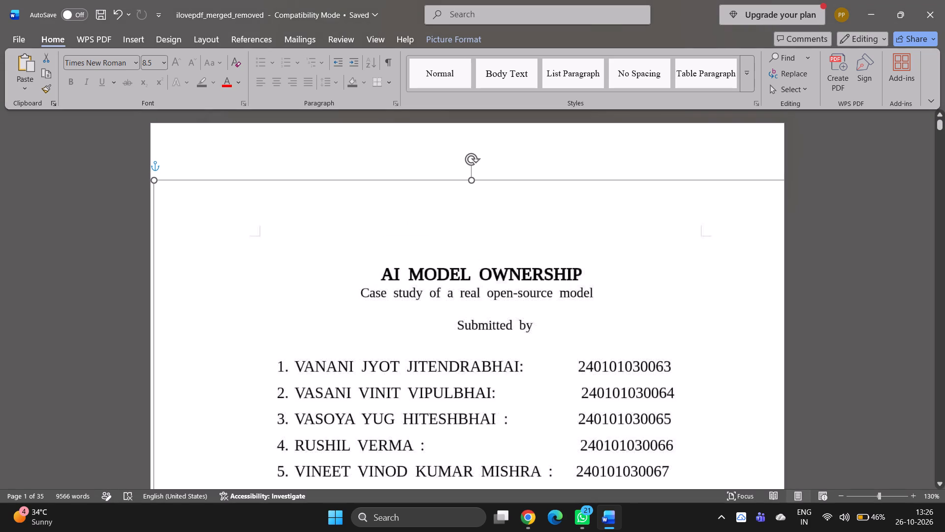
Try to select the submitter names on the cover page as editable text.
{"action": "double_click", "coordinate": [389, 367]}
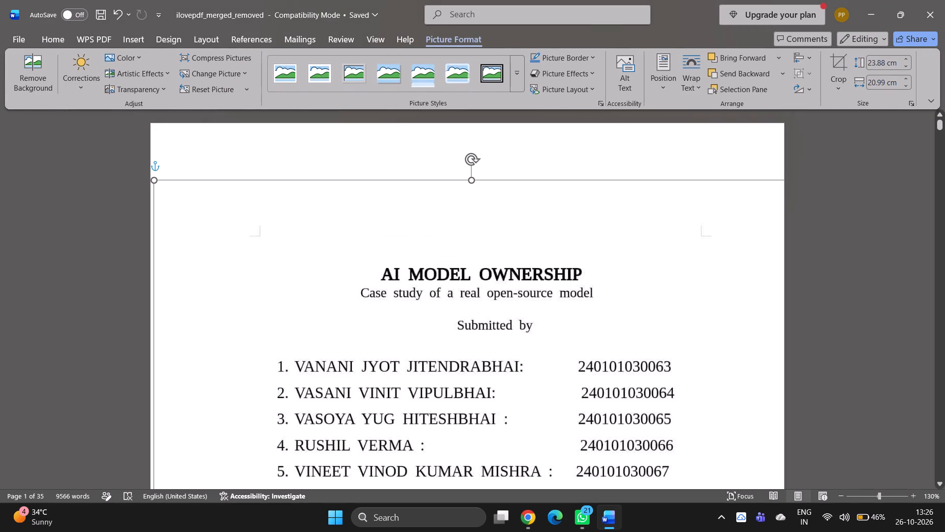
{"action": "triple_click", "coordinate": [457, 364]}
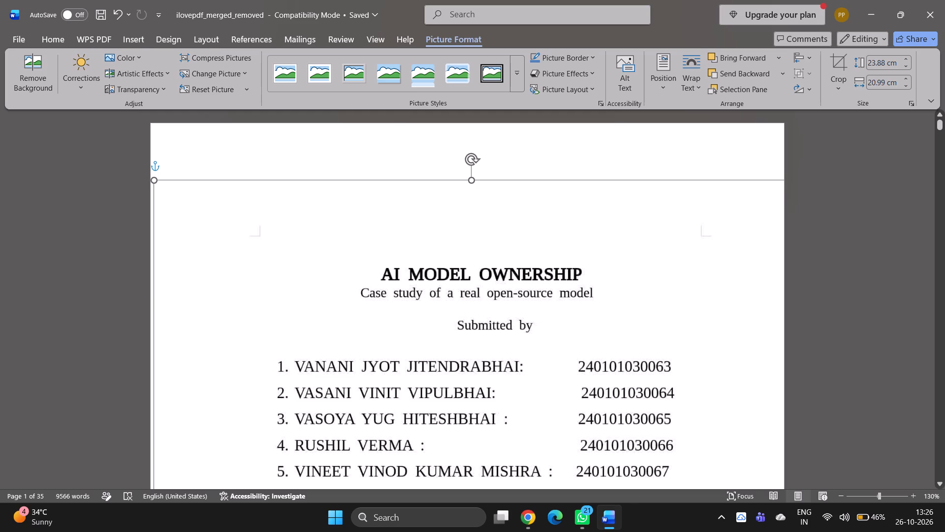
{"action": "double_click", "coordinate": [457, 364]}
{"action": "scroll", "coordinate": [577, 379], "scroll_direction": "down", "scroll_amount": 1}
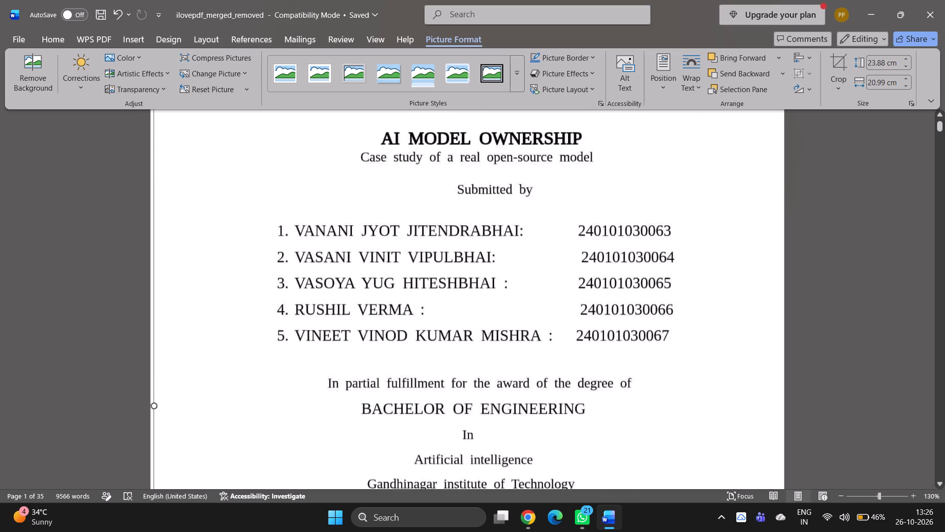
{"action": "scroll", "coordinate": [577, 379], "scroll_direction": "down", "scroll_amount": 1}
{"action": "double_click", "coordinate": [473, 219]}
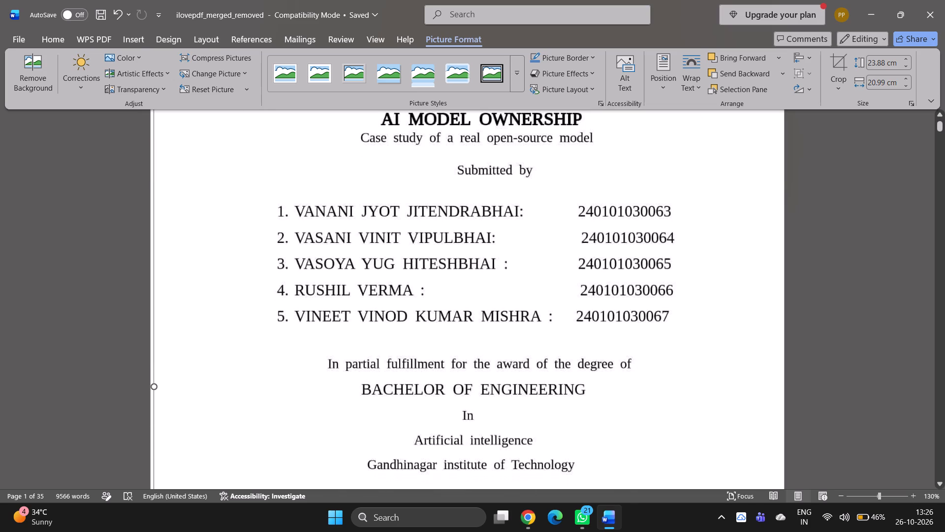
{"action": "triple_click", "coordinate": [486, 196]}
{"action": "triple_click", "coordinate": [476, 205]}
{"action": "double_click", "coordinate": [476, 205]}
Examine the rest of the cover page and the acknowledgement and abstract pages, comparing them with the cover.
{"action": "scroll", "coordinate": [476, 205], "scroll_direction": "down", "scroll_amount": 3}
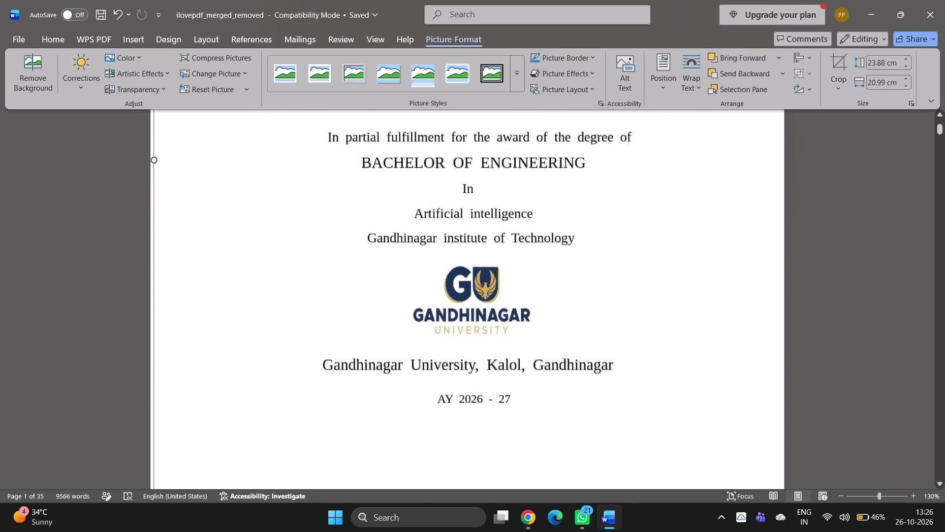
{"action": "scroll", "coordinate": [476, 205], "scroll_direction": "down", "scroll_amount": 3}
{"action": "scroll", "coordinate": [476, 205], "scroll_direction": "up", "scroll_amount": 2}
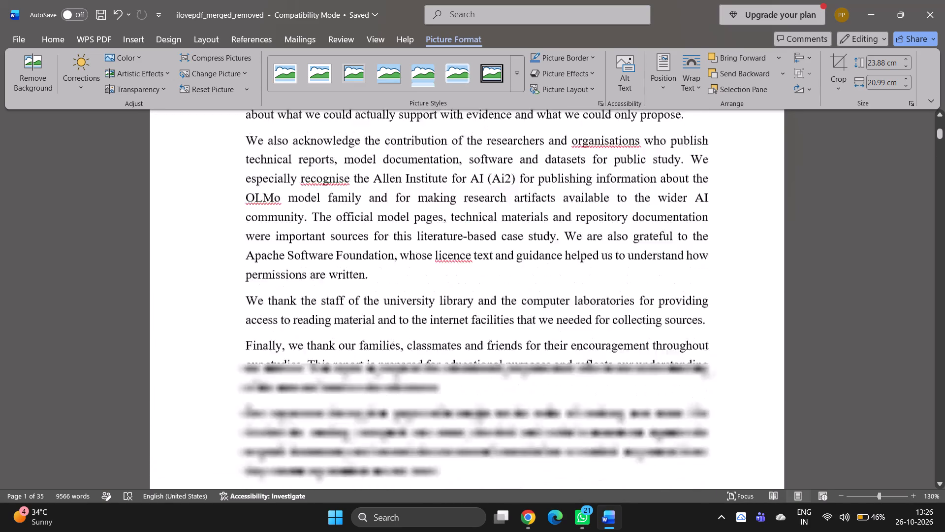
{"action": "scroll", "coordinate": [476, 205], "scroll_direction": "down", "scroll_amount": 1}
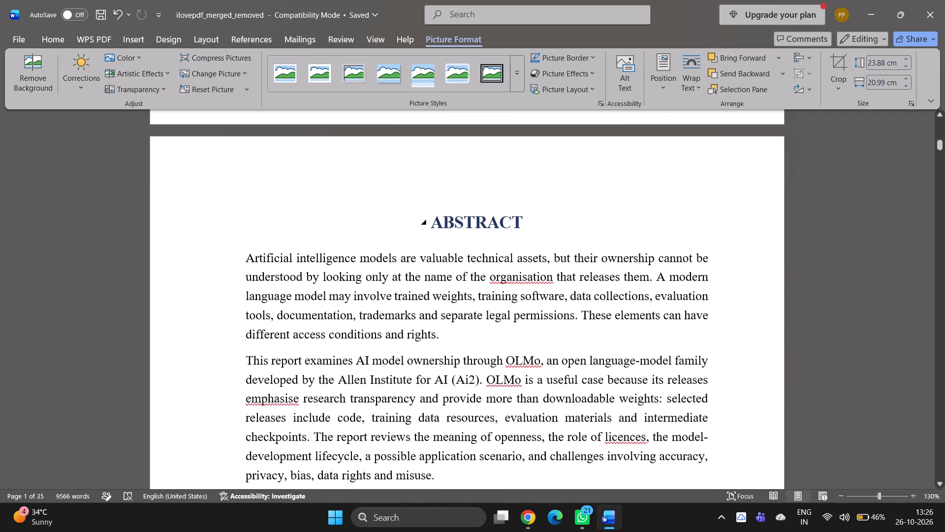
{"action": "scroll", "coordinate": [476, 205], "scroll_direction": "down", "scroll_amount": 1}
{"action": "scroll", "coordinate": [476, 205], "scroll_direction": "up", "scroll_amount": 7}
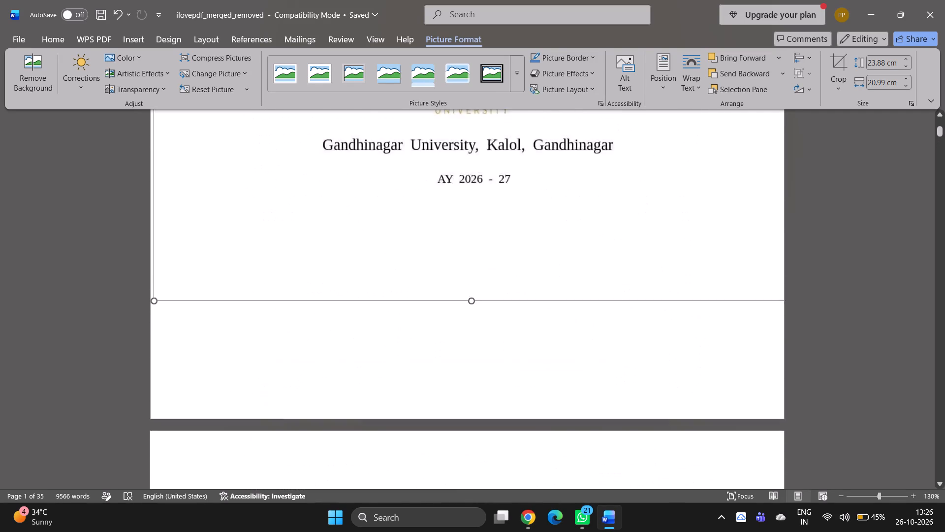
{"action": "scroll", "coordinate": [476, 205], "scroll_direction": "up", "scroll_amount": 1}
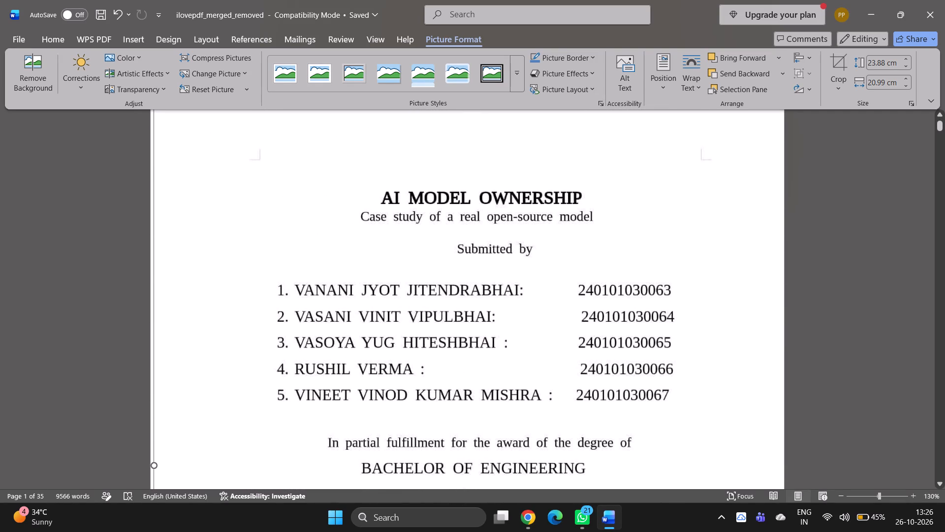
{"action": "scroll", "coordinate": [509, 299], "scroll_direction": "down", "scroll_amount": 2}
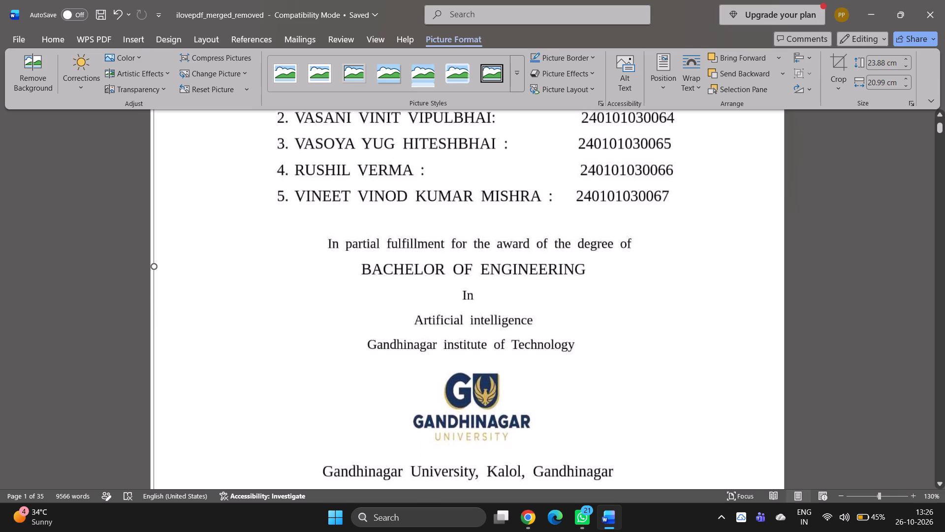
{"action": "scroll", "coordinate": [509, 299], "scroll_direction": "down", "scroll_amount": 3}
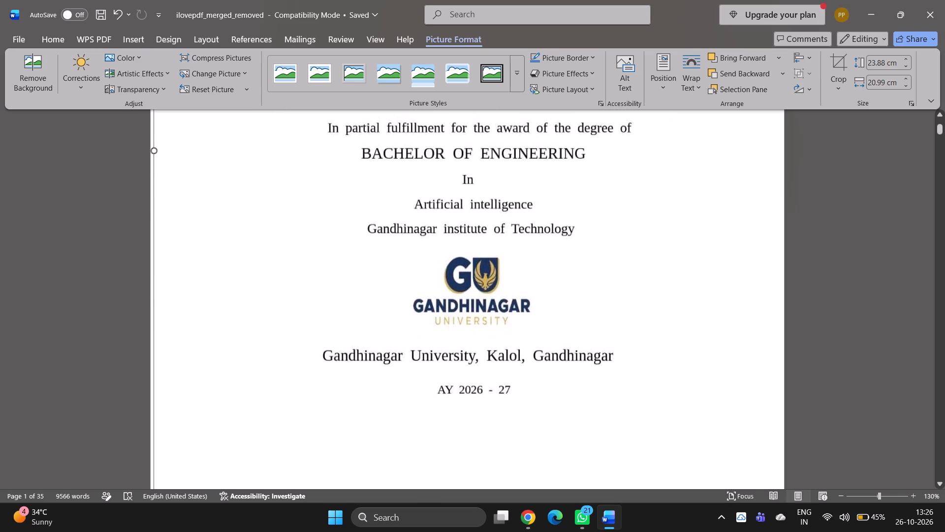
{"action": "scroll", "coordinate": [509, 299], "scroll_direction": "down", "scroll_amount": 3}
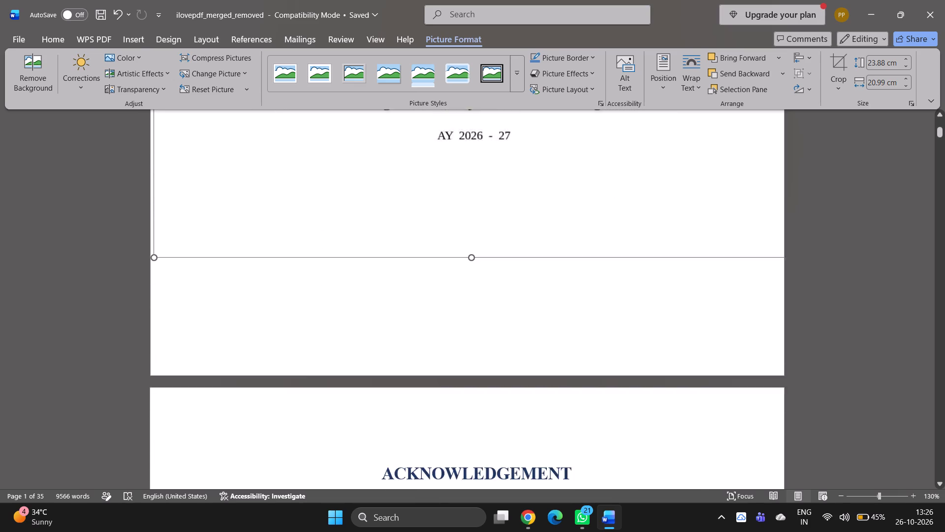
{"action": "scroll", "coordinate": [509, 299], "scroll_direction": "down", "scroll_amount": 1}
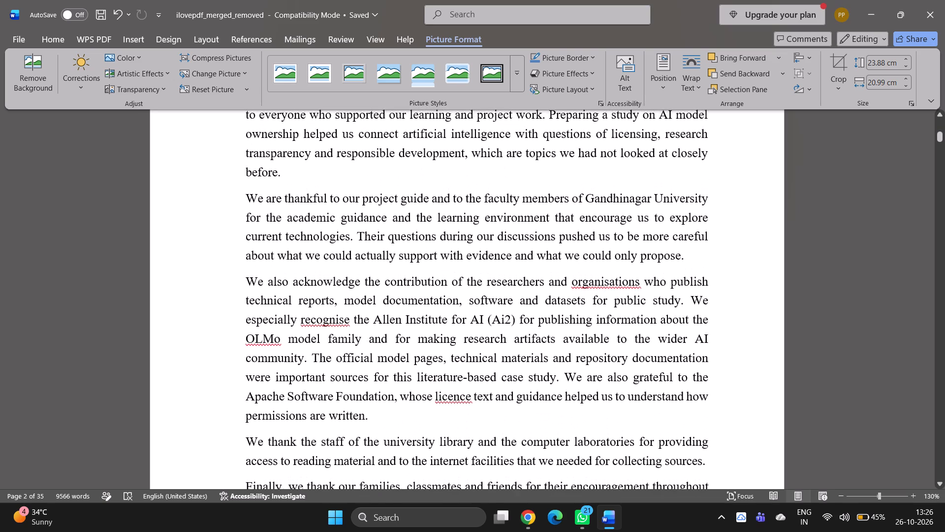
Check the spelling suggestions for the word "organisations" in the acknowledgement, leaving the text as it is.
{"action": "scroll", "coordinate": [509, 299], "scroll_direction": "up", "scroll_amount": 1}
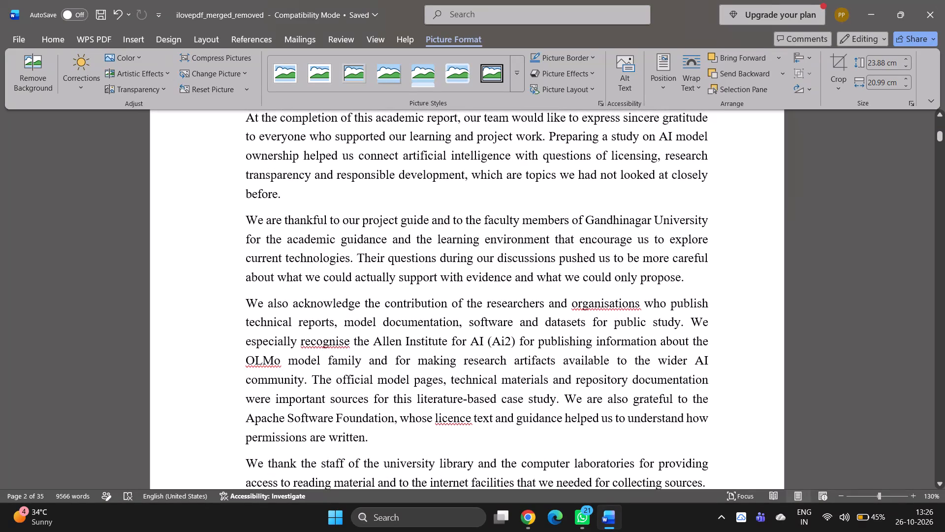
{"action": "right_click", "coordinate": [609, 311]}
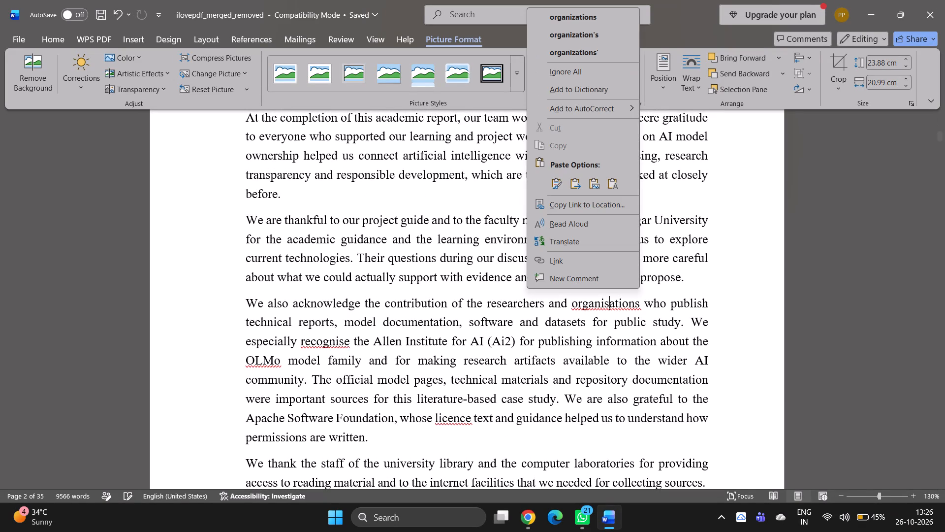
{"action": "left_click", "coordinate": [642, 325]}
Review the report from the acknowledgement through the abstract and table of contents to the research questions in Chapter 1.
{"action": "scroll", "coordinate": [642, 325], "scroll_direction": "up", "scroll_amount": 1}
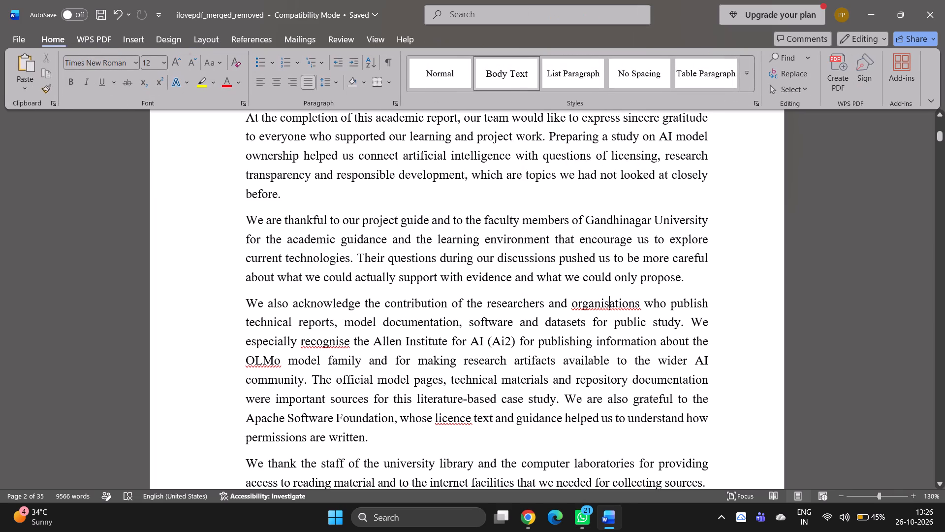
{"action": "scroll", "coordinate": [642, 325], "scroll_direction": "up", "scroll_amount": 1}
{"action": "scroll", "coordinate": [642, 325], "scroll_direction": "down", "scroll_amount": 1}
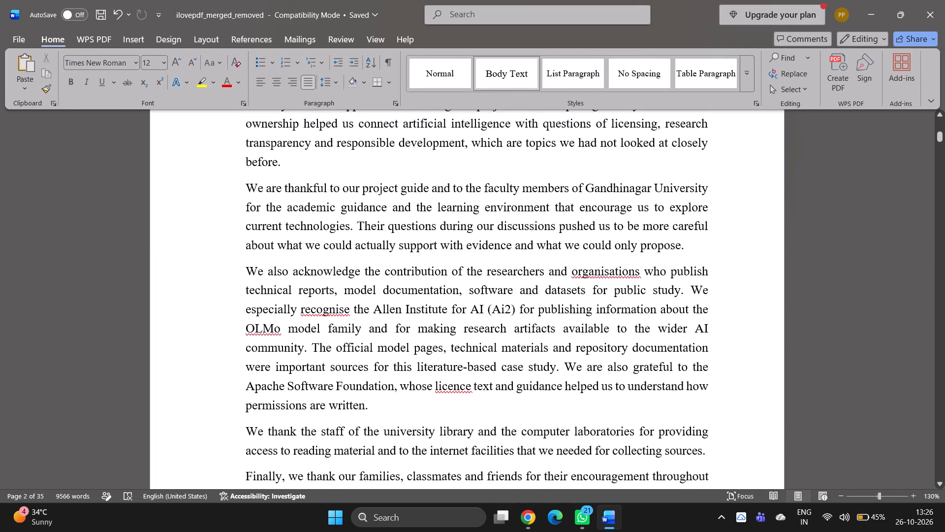
{"action": "scroll", "coordinate": [537, 310], "scroll_direction": "down", "scroll_amount": 1}
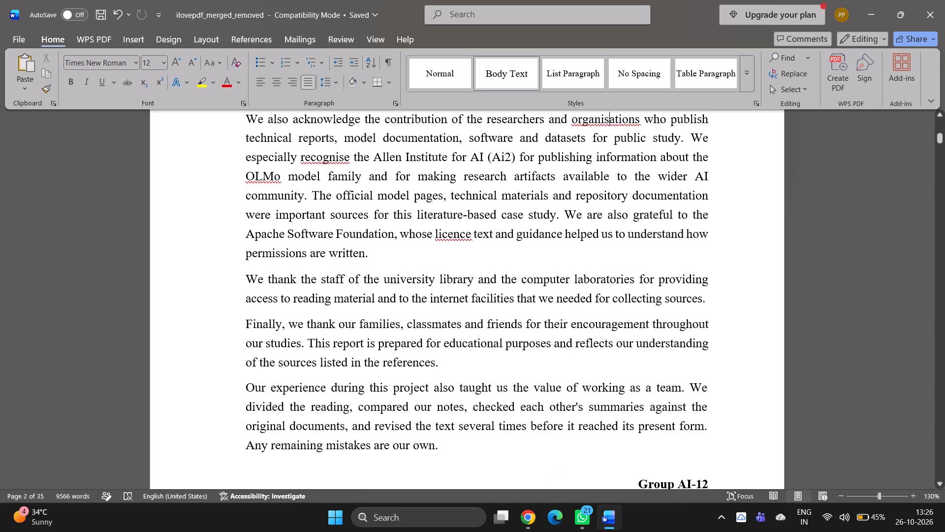
{"action": "scroll", "coordinate": [537, 310], "scroll_direction": "down", "scroll_amount": 2}
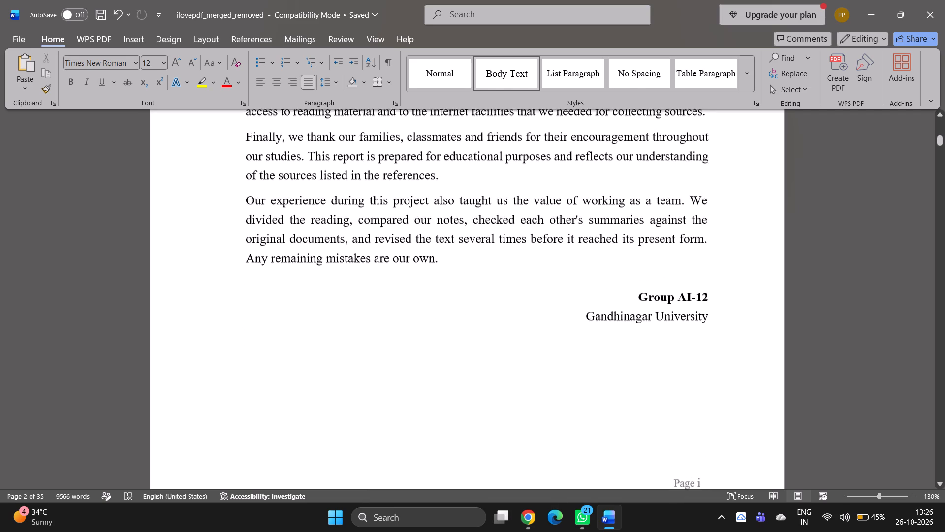
{"action": "scroll", "coordinate": [537, 310], "scroll_direction": "down", "scroll_amount": 2}
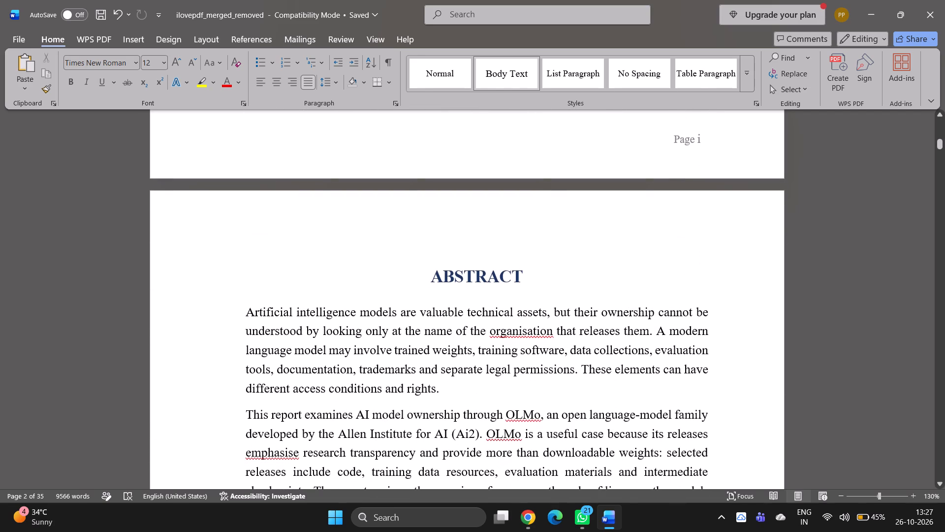
{"action": "scroll", "coordinate": [537, 310], "scroll_direction": "down", "scroll_amount": 2}
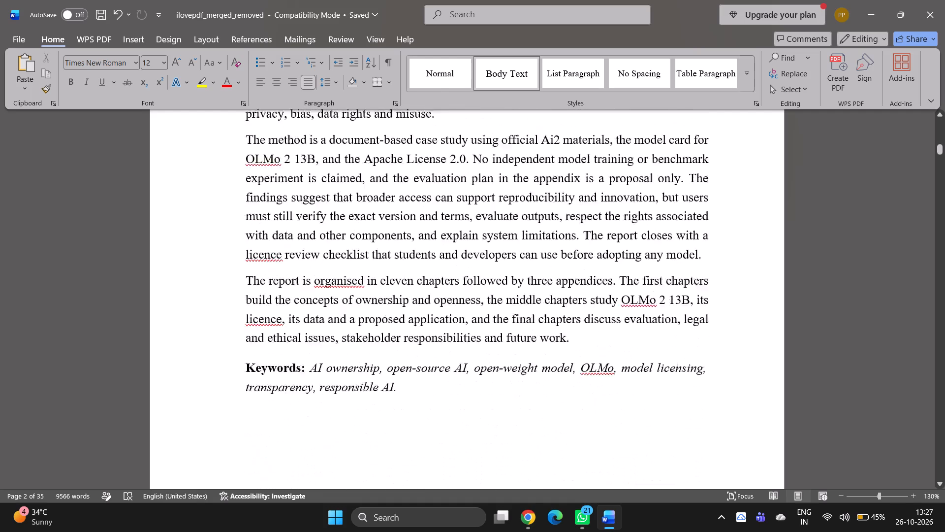
{"action": "scroll", "coordinate": [537, 310], "scroll_direction": "down", "scroll_amount": 2}
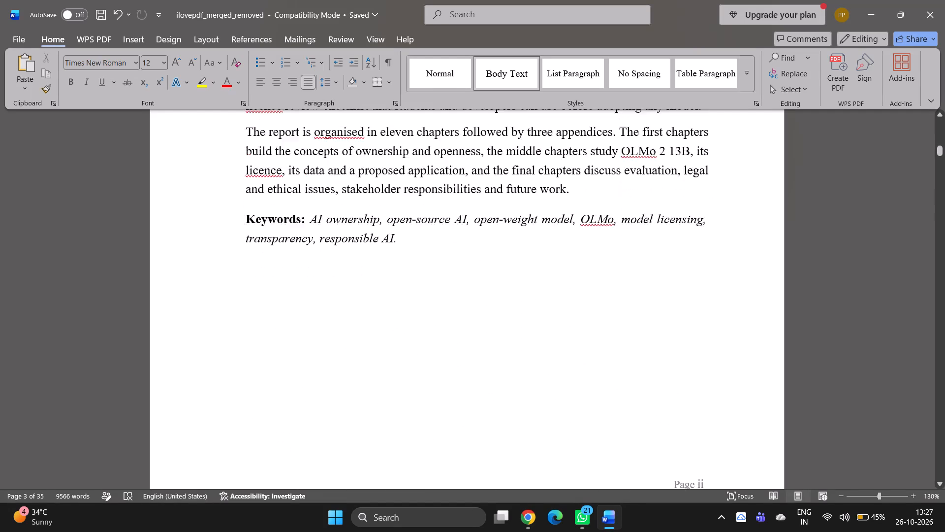
{"action": "scroll", "coordinate": [537, 310], "scroll_direction": "down", "scroll_amount": 5}
{"action": "scroll", "coordinate": [537, 310], "scroll_direction": "right", "scroll_amount": 1}
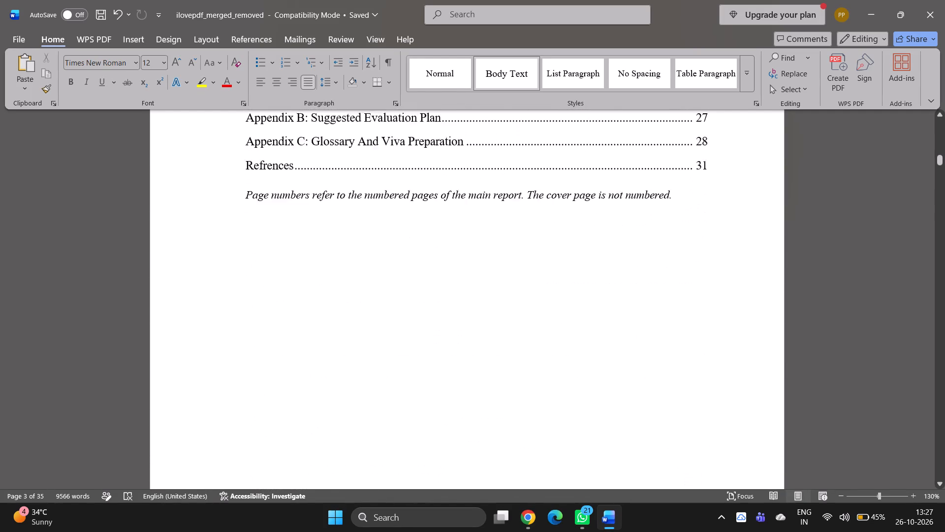
{"action": "scroll", "coordinate": [537, 310], "scroll_direction": "right", "scroll_amount": 1}
{"action": "scroll", "coordinate": [537, 310], "scroll_direction": "down", "scroll_amount": 2}
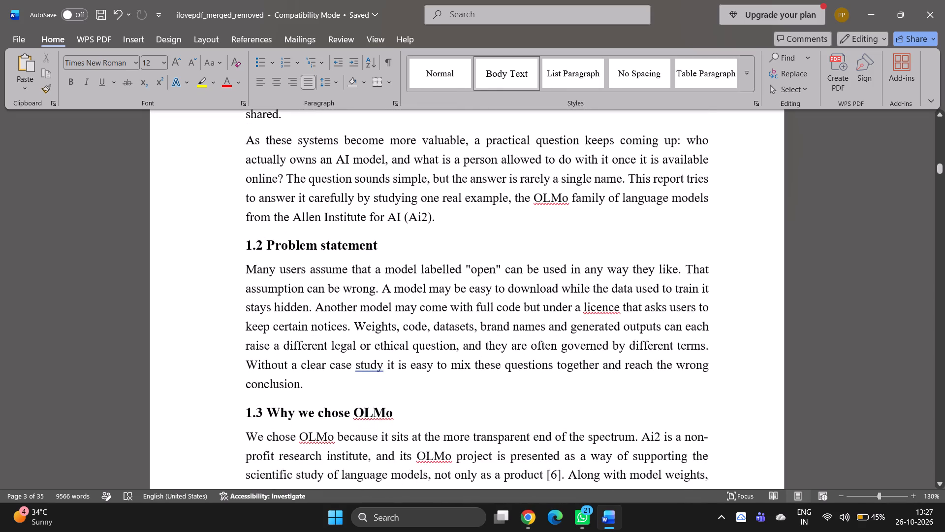
{"action": "scroll", "coordinate": [537, 310], "scroll_direction": "down", "scroll_amount": 3}
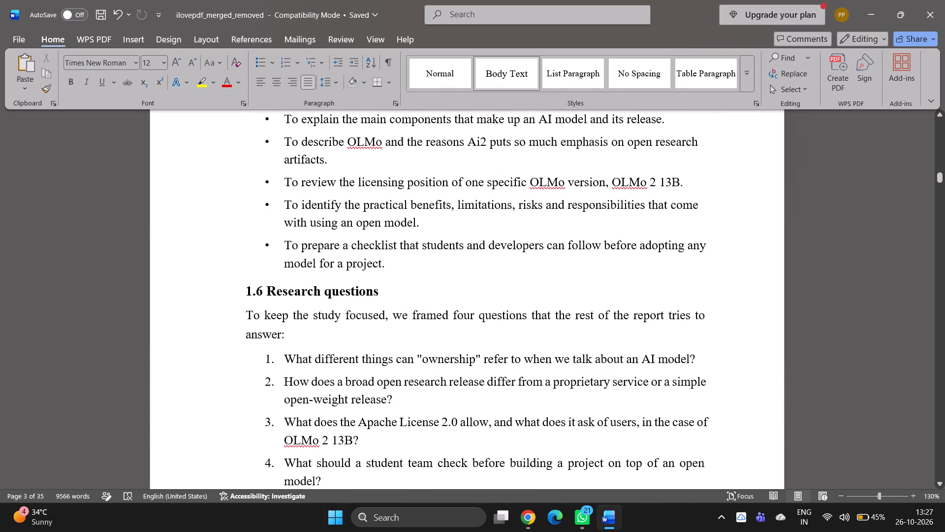
{"action": "scroll", "coordinate": [537, 310], "scroll_direction": "down", "scroll_amount": 1}
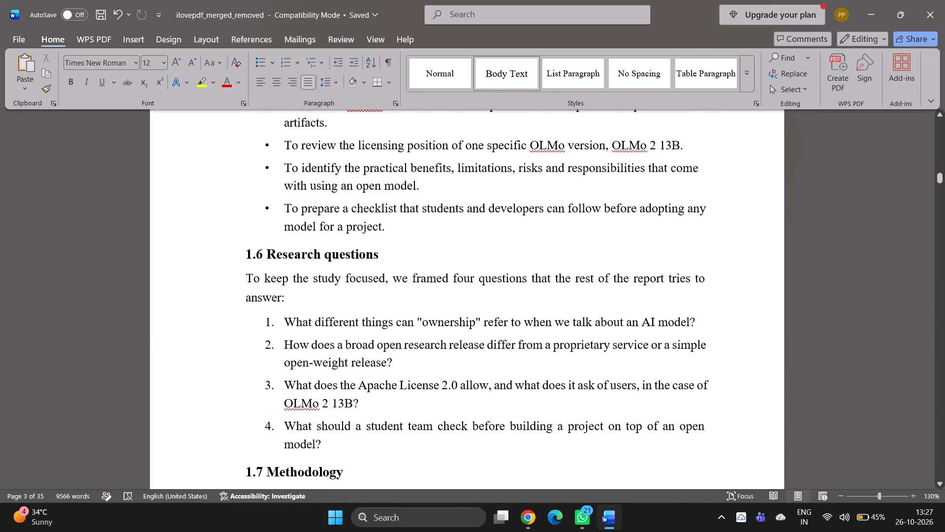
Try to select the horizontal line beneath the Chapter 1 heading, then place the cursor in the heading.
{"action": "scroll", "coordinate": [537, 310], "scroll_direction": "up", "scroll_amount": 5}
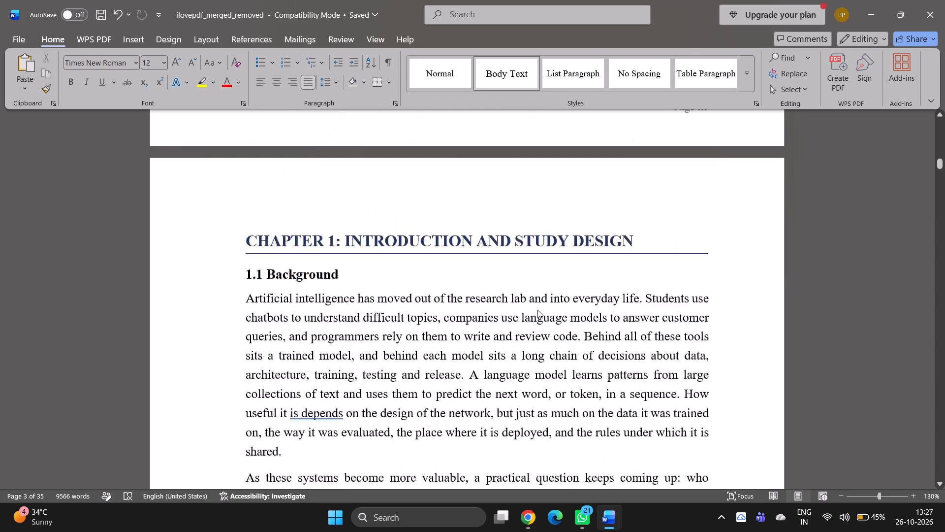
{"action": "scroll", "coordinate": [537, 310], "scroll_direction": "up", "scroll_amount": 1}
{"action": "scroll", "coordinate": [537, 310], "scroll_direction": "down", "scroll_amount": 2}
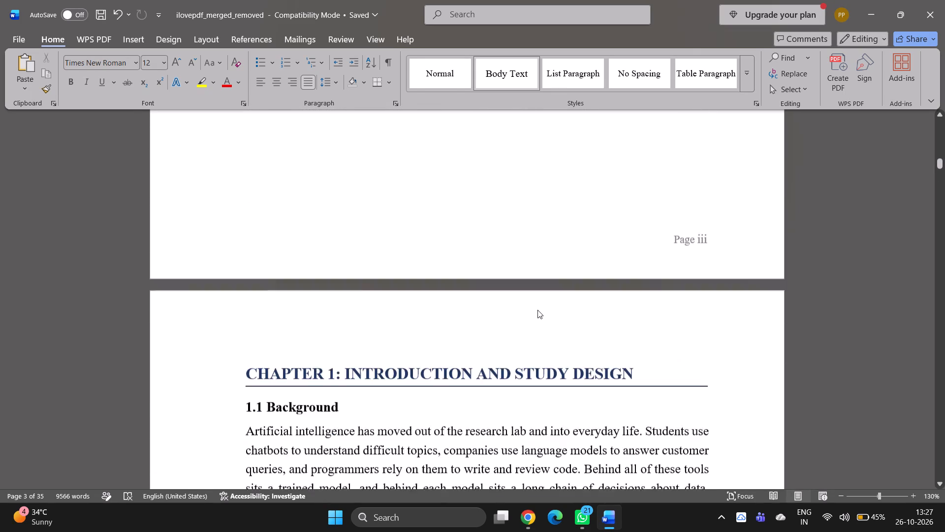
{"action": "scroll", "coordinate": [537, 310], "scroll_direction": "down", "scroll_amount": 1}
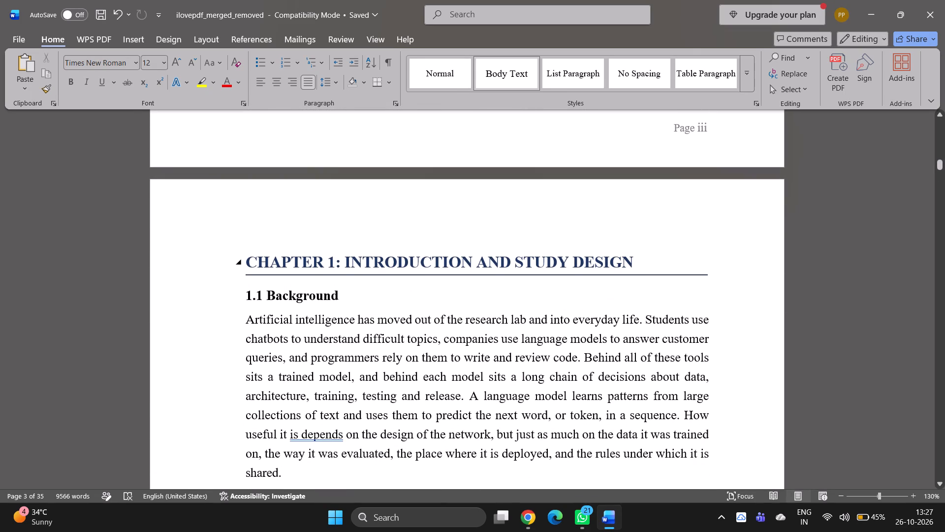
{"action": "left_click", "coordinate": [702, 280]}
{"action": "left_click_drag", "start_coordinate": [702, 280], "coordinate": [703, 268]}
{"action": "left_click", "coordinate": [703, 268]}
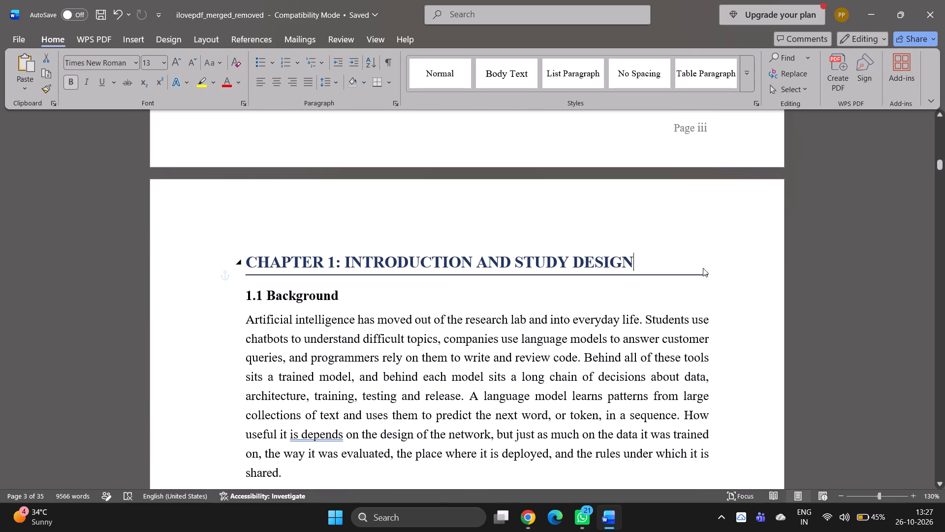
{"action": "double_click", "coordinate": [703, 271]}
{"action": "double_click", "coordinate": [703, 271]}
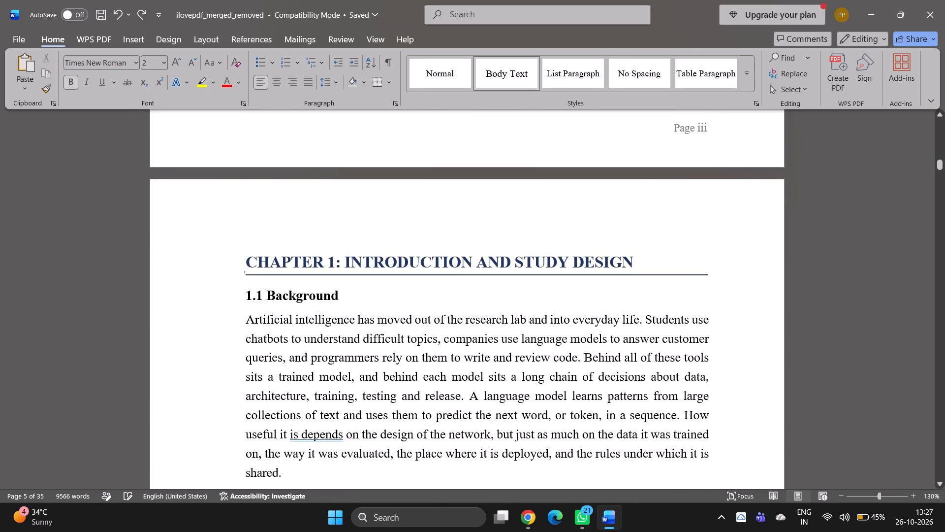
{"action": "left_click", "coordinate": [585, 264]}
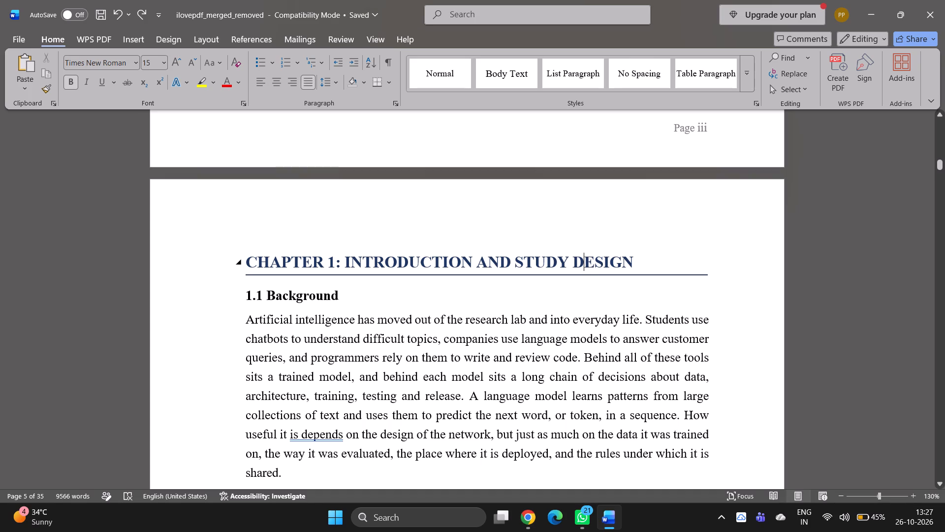
{"action": "scroll", "coordinate": [585, 264], "scroll_direction": "down", "scroll_amount": 7}
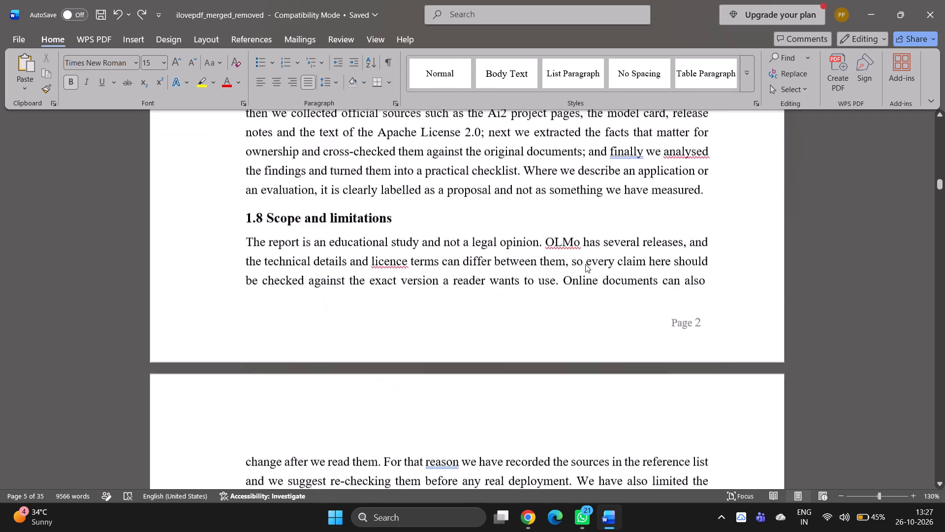
{"action": "scroll", "coordinate": [585, 264], "scroll_direction": "up", "scroll_amount": 4}
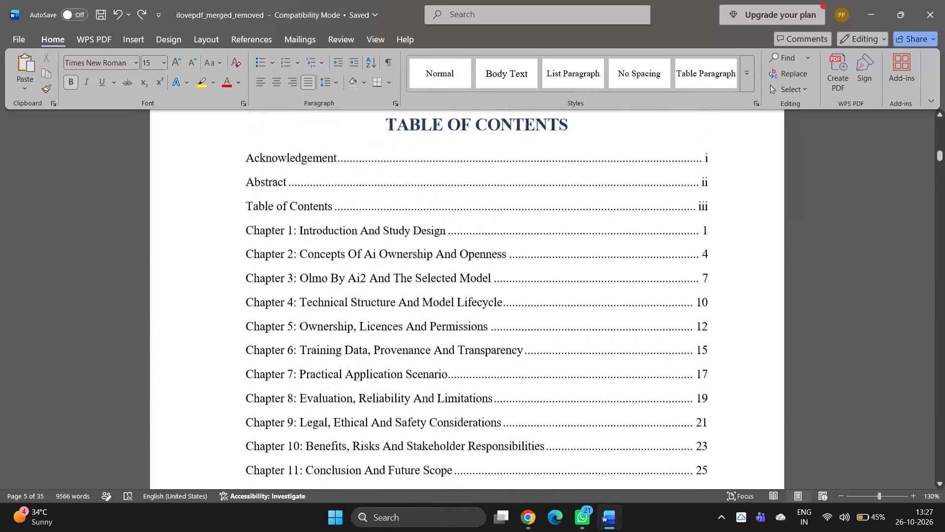
{"action": "scroll", "coordinate": [585, 264], "scroll_direction": "up", "scroll_amount": 4}
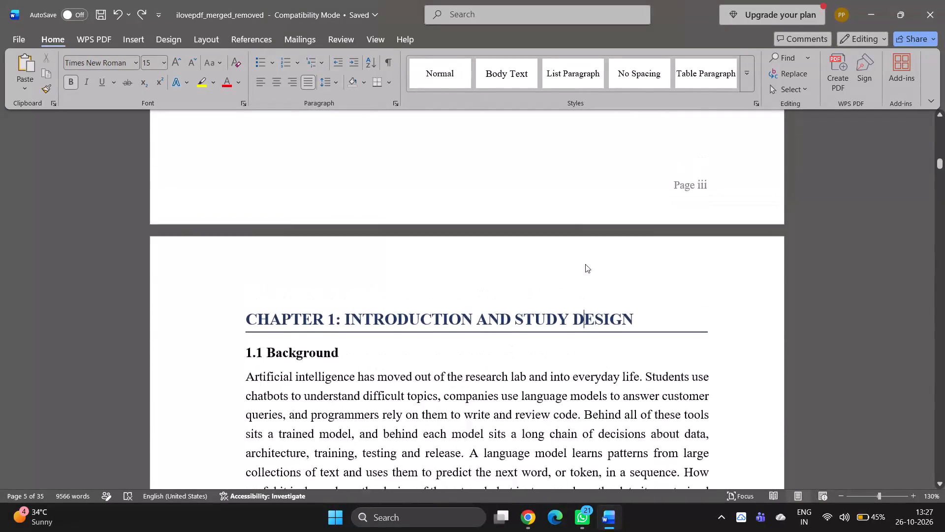
{"action": "scroll", "coordinate": [585, 264], "scroll_direction": "up", "scroll_amount": 6}
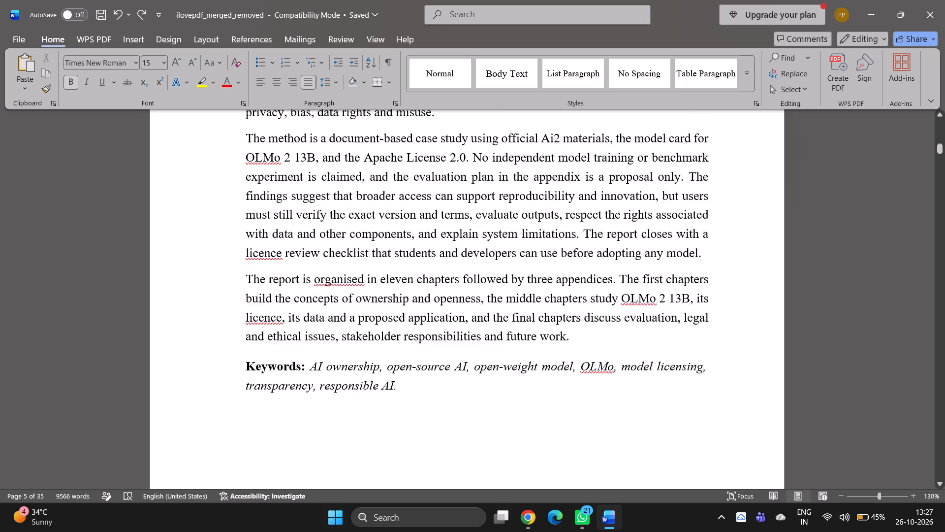
{"action": "scroll", "coordinate": [585, 264], "scroll_direction": "up", "scroll_amount": 6}
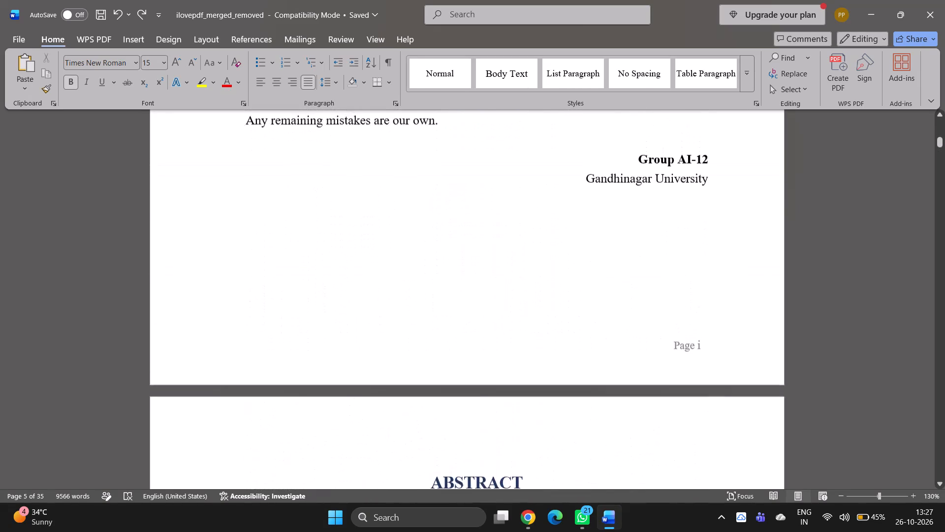
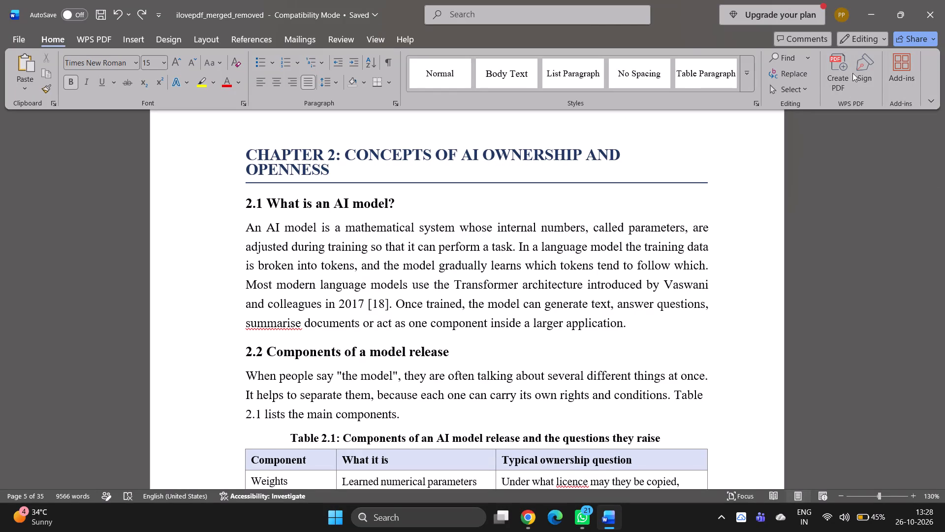
Go back from Chapter 2 through the front matter and reread the acknowledgement.
{"action": "scroll", "coordinate": [648, 205], "scroll_direction": "up", "scroll_amount": 3}
{"action": "left_click", "coordinate": [850, 38]}
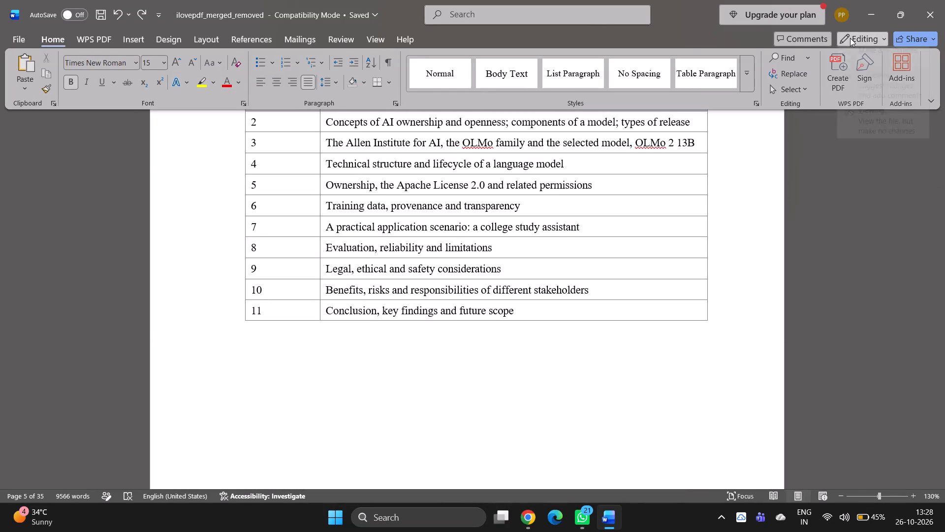
{"action": "scroll", "coordinate": [639, 280], "scroll_direction": "up", "scroll_amount": 4}
{"action": "scroll", "coordinate": [531, 232], "scroll_direction": "up", "scroll_amount": 5}
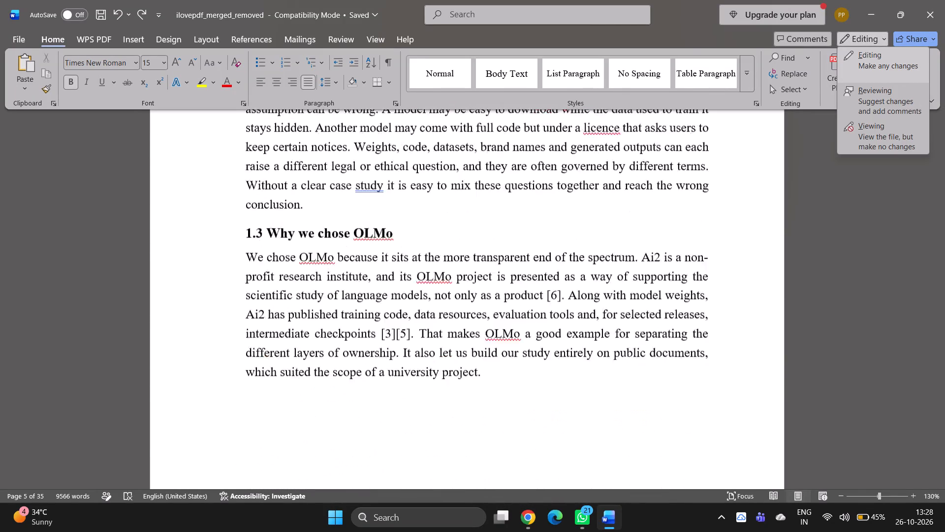
{"action": "scroll", "coordinate": [531, 232], "scroll_direction": "up", "scroll_amount": 20}
{"action": "scroll", "coordinate": [531, 232], "scroll_direction": "down", "scroll_amount": 3}
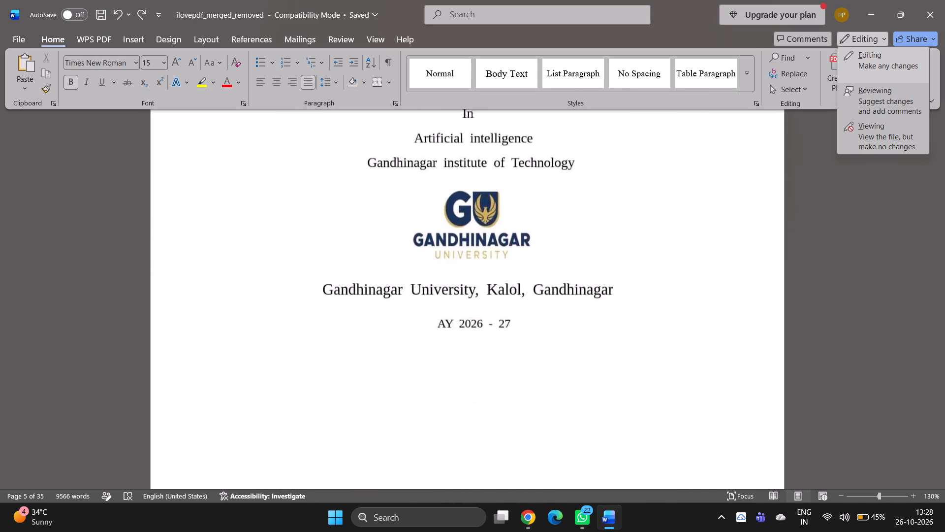
{"action": "scroll", "coordinate": [531, 232], "scroll_direction": "down", "scroll_amount": 3}
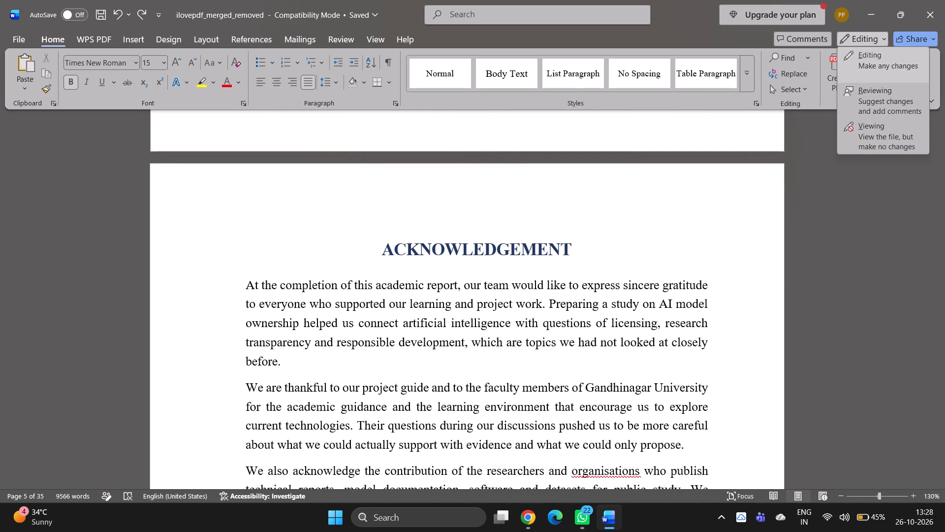
{"action": "scroll", "coordinate": [531, 232], "scroll_direction": "down", "scroll_amount": 1}
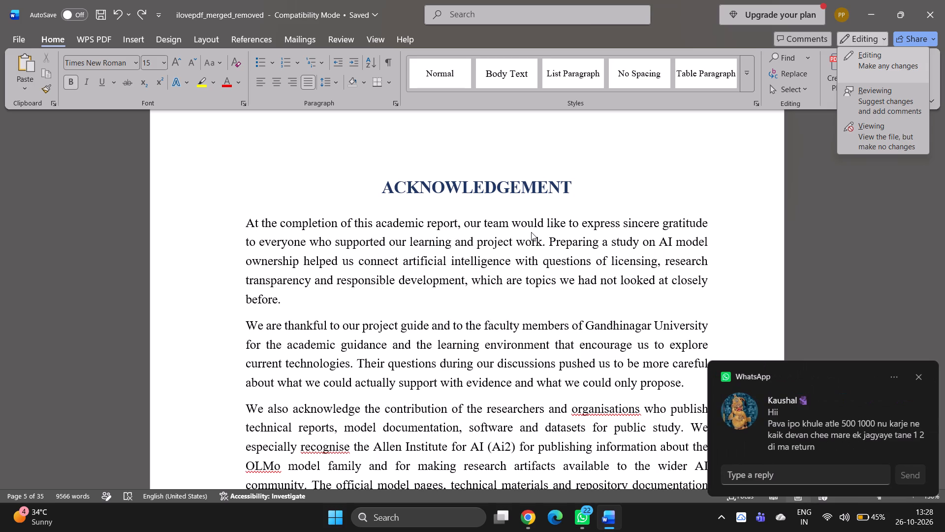
{"action": "scroll", "coordinate": [531, 232], "scroll_direction": "down", "scroll_amount": 2}
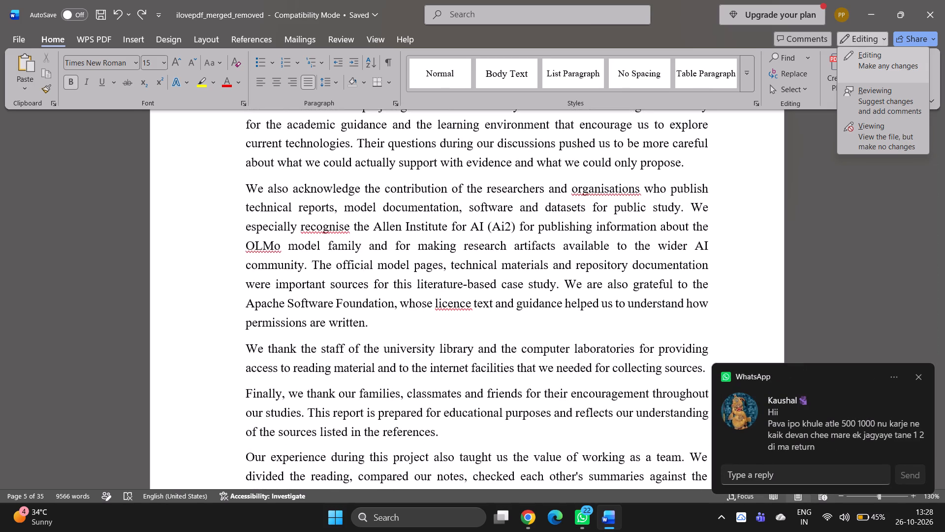
{"action": "scroll", "coordinate": [531, 232], "scroll_direction": "up", "scroll_amount": 1}
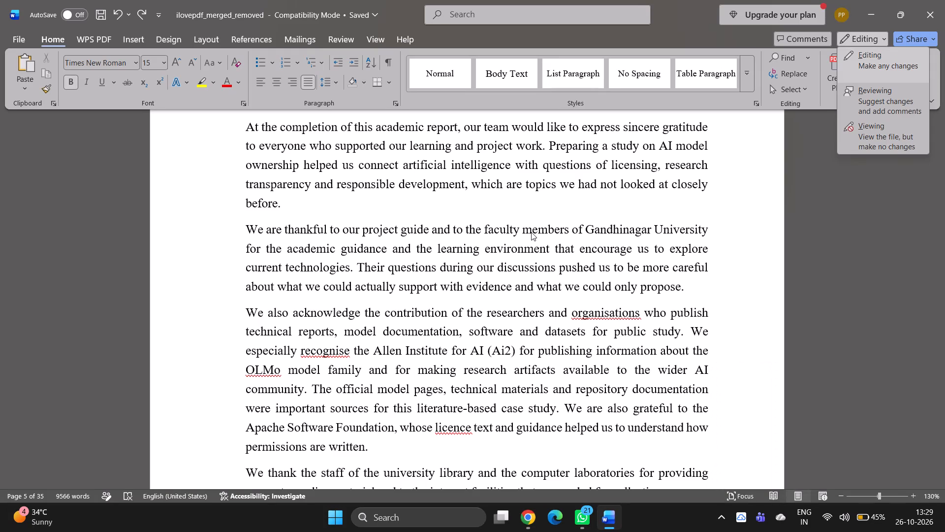
Insert the project guide's name, prefixed with "Mr.", after "our project guide" in the acknowledgement's second paragraph.
{"action": "left_click", "coordinate": [280, 309]}
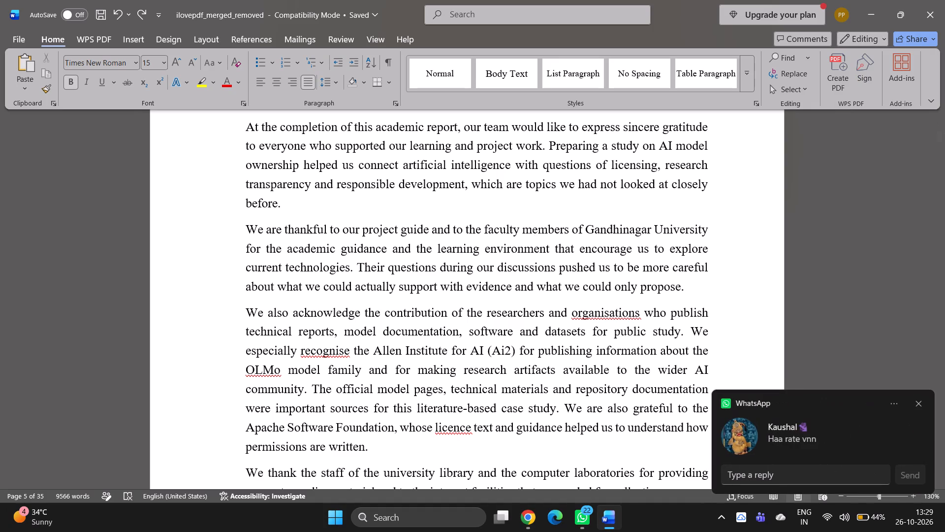
{"action": "left_click", "coordinate": [427, 228]}
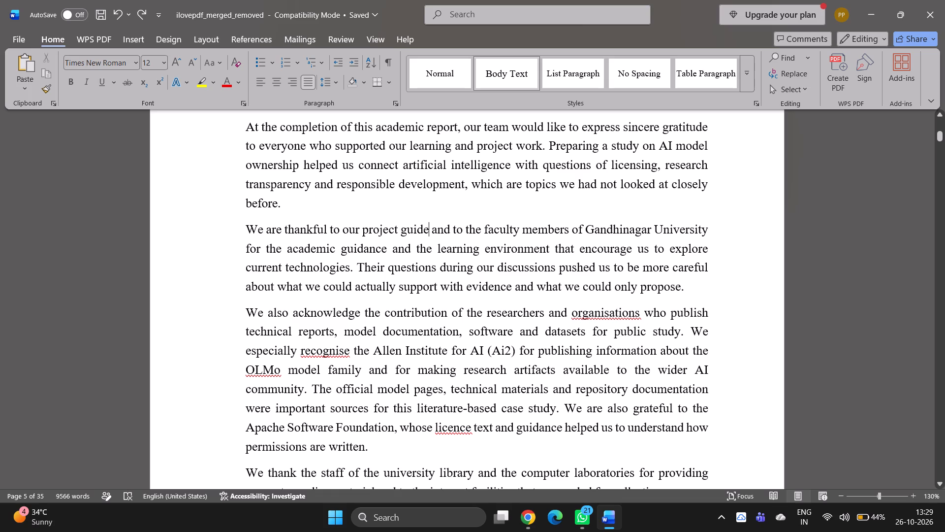
{"action": "key", "text": "Right"}
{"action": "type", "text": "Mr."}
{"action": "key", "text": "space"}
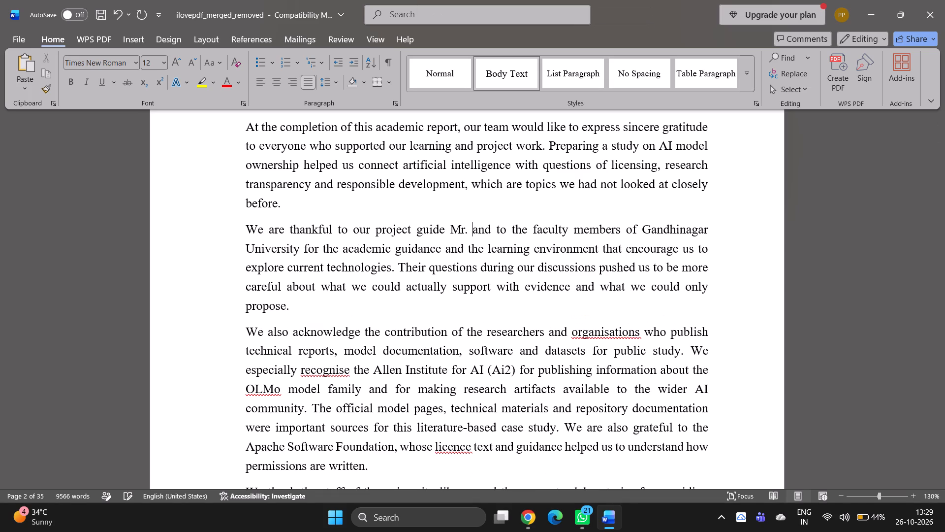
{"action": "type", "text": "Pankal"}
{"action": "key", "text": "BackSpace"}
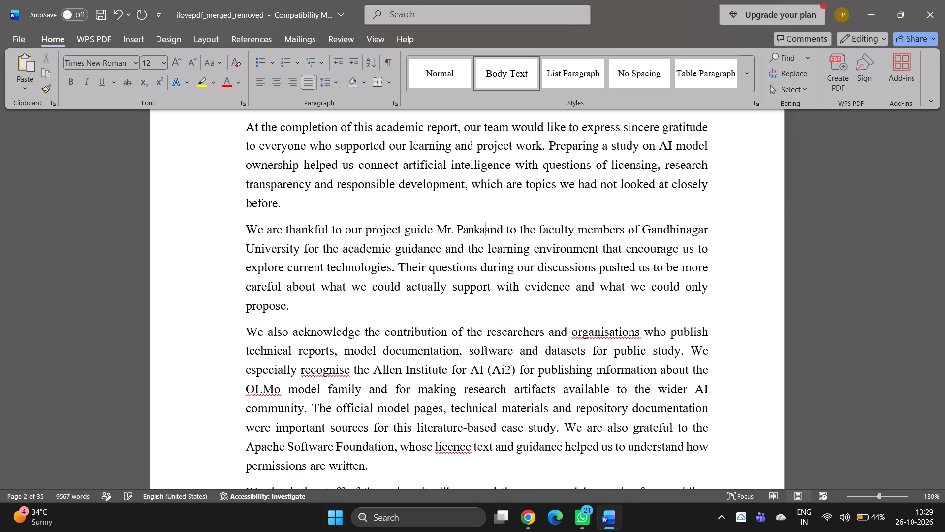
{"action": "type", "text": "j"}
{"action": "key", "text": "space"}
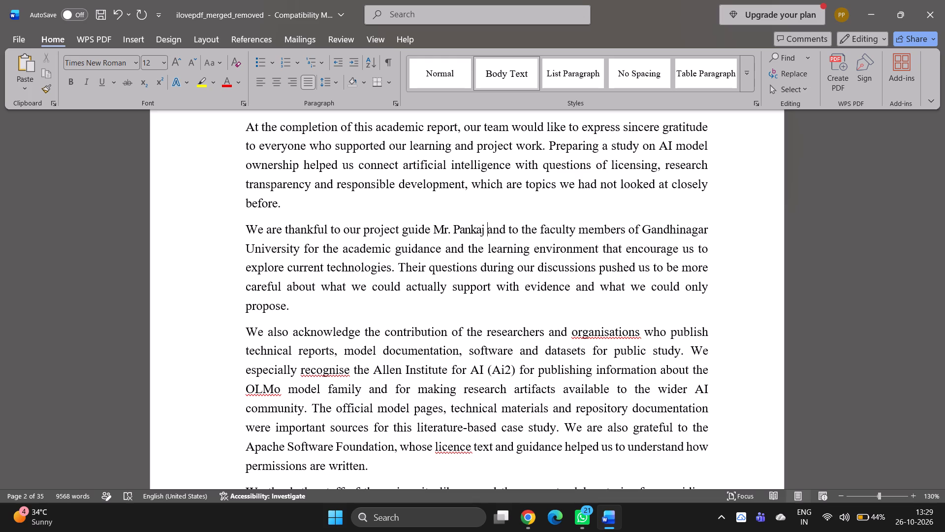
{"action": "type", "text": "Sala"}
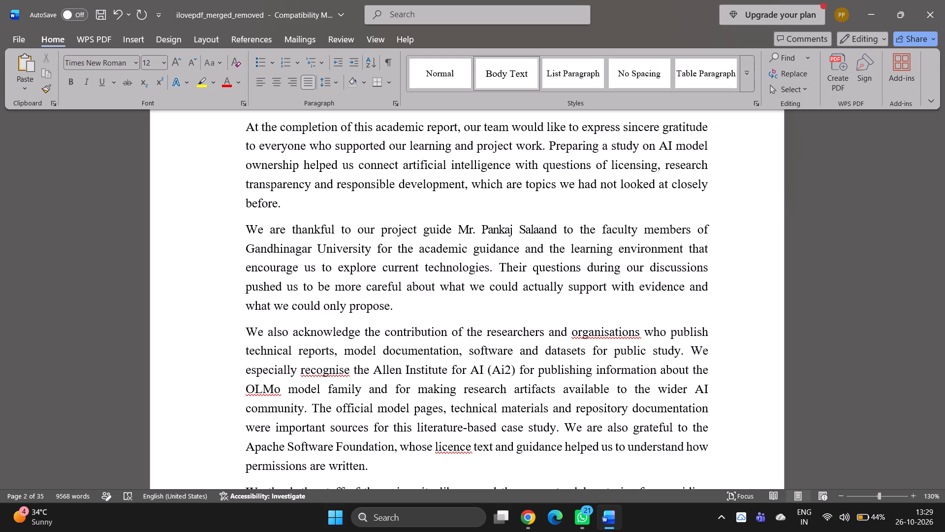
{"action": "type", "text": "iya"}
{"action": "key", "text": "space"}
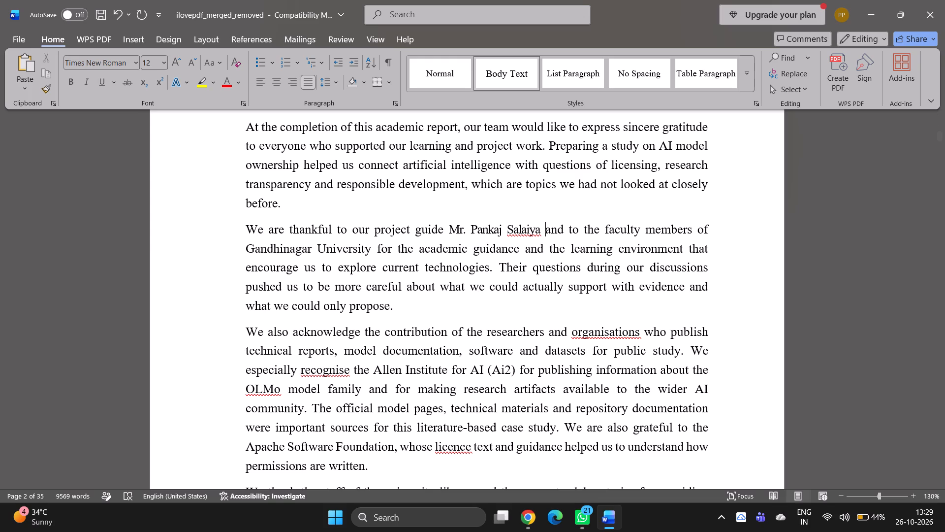
Append "We also thank", the department head's name with "Mr.", and "Head of the Btech(AI) , and" to the paragraph ending "permissions are written.".
{"action": "scroll", "coordinate": [661, 303], "scroll_direction": "down", "scroll_amount": 2}
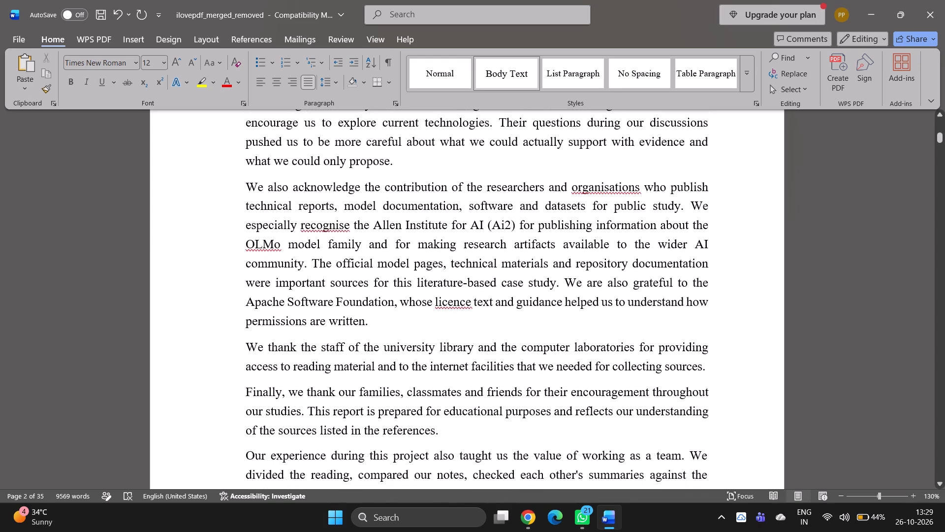
{"action": "scroll", "coordinate": [661, 303], "scroll_direction": "down", "scroll_amount": 1}
{"action": "scroll", "coordinate": [661, 303], "scroll_direction": "up", "scroll_amount": 1}
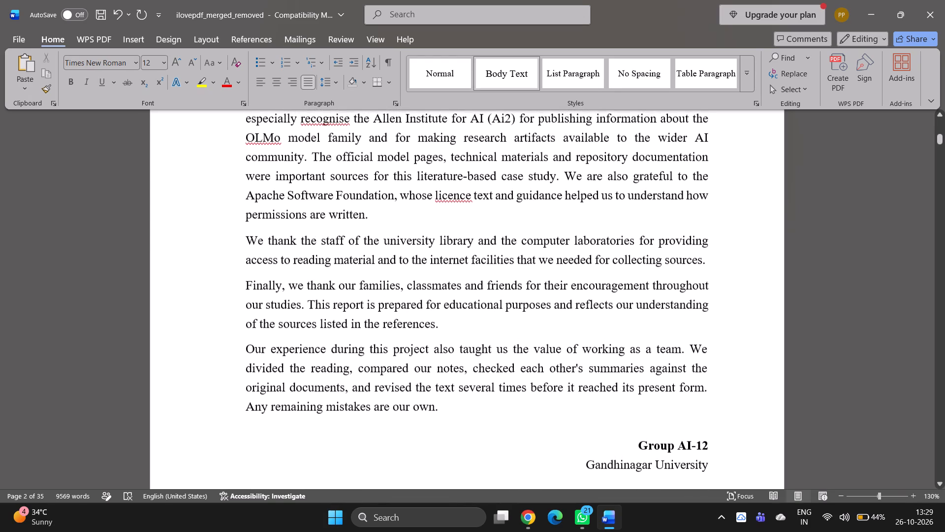
{"action": "scroll", "coordinate": [661, 303], "scroll_direction": "up", "scroll_amount": 1}
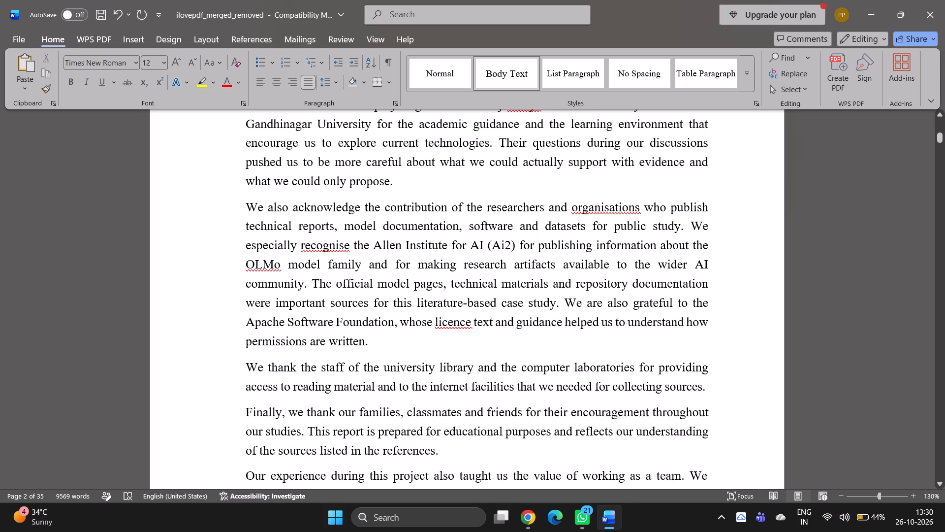
{"action": "left_click", "coordinate": [368, 347]}
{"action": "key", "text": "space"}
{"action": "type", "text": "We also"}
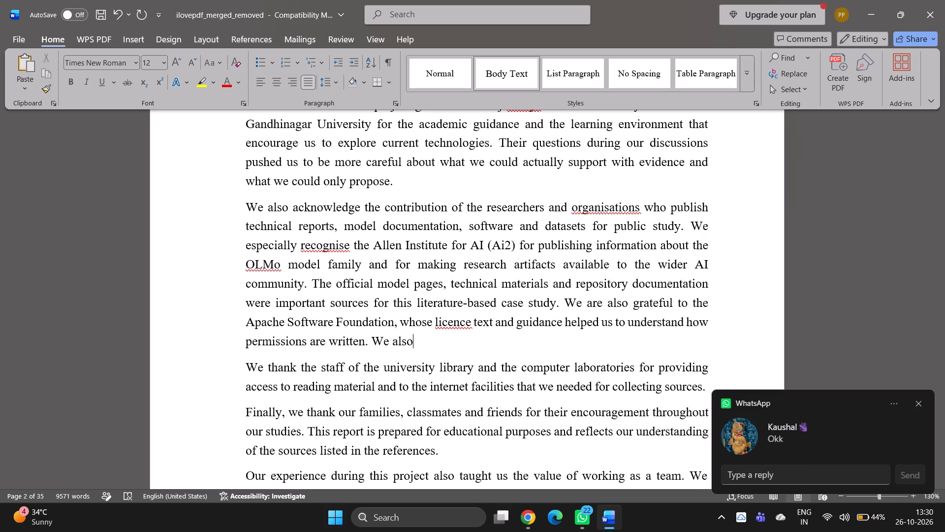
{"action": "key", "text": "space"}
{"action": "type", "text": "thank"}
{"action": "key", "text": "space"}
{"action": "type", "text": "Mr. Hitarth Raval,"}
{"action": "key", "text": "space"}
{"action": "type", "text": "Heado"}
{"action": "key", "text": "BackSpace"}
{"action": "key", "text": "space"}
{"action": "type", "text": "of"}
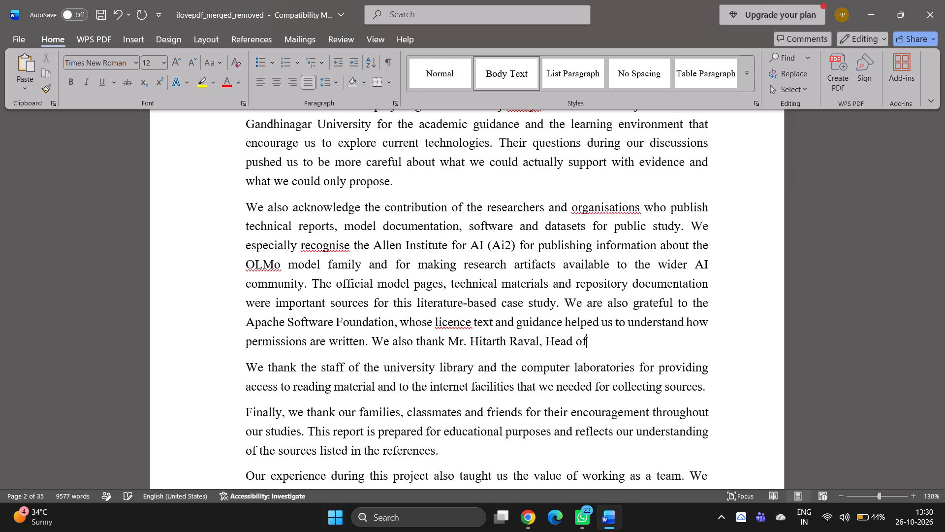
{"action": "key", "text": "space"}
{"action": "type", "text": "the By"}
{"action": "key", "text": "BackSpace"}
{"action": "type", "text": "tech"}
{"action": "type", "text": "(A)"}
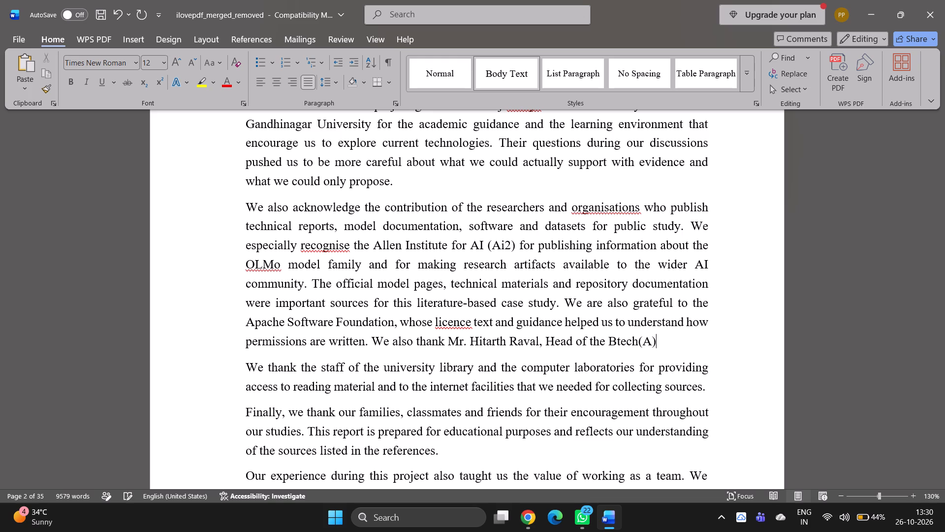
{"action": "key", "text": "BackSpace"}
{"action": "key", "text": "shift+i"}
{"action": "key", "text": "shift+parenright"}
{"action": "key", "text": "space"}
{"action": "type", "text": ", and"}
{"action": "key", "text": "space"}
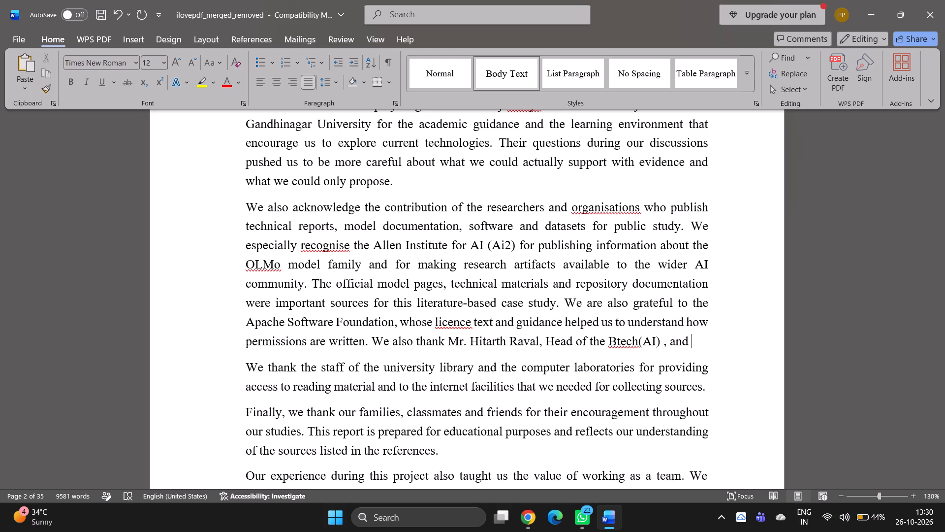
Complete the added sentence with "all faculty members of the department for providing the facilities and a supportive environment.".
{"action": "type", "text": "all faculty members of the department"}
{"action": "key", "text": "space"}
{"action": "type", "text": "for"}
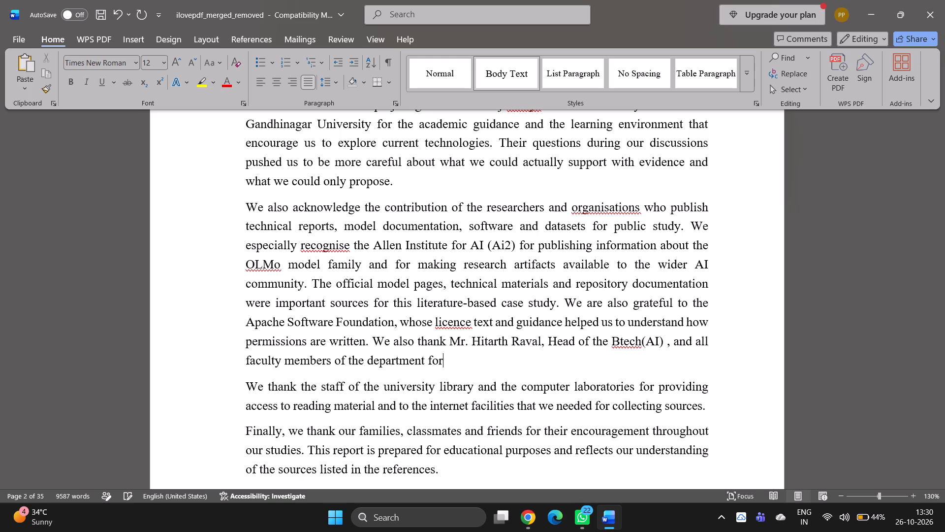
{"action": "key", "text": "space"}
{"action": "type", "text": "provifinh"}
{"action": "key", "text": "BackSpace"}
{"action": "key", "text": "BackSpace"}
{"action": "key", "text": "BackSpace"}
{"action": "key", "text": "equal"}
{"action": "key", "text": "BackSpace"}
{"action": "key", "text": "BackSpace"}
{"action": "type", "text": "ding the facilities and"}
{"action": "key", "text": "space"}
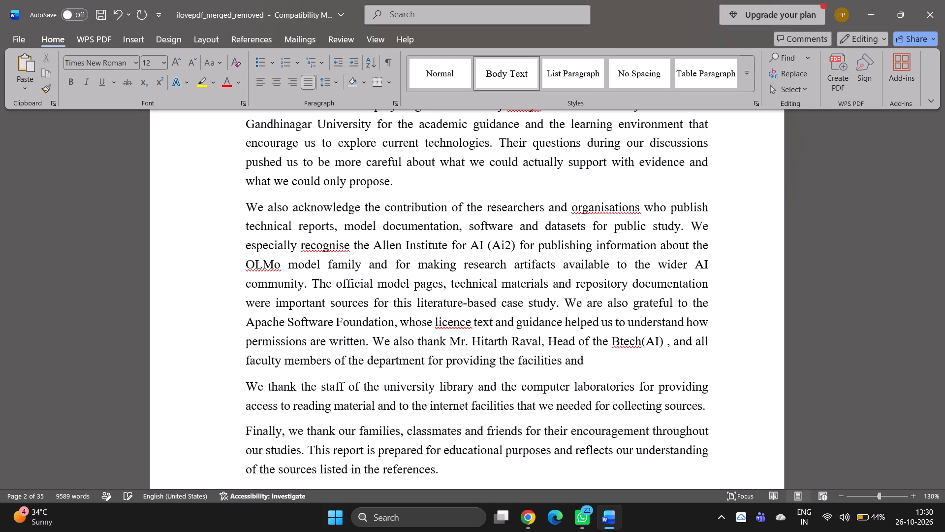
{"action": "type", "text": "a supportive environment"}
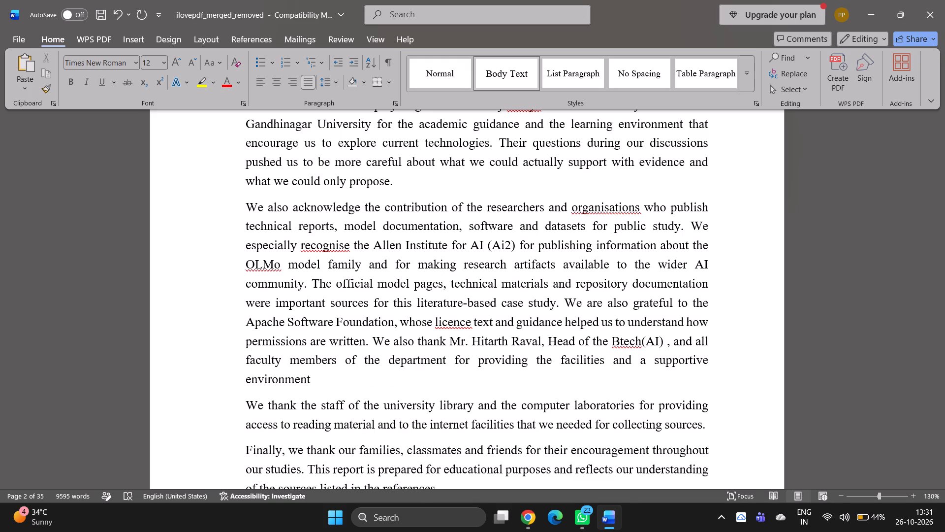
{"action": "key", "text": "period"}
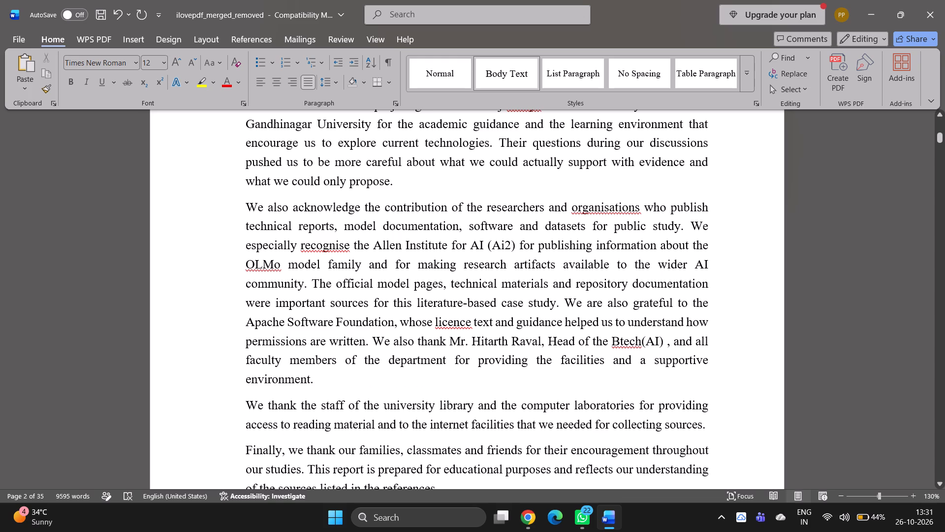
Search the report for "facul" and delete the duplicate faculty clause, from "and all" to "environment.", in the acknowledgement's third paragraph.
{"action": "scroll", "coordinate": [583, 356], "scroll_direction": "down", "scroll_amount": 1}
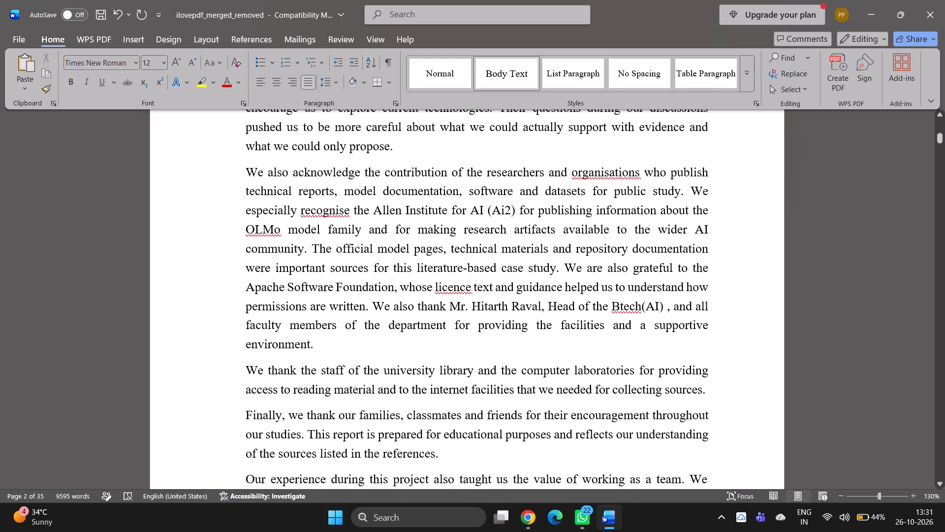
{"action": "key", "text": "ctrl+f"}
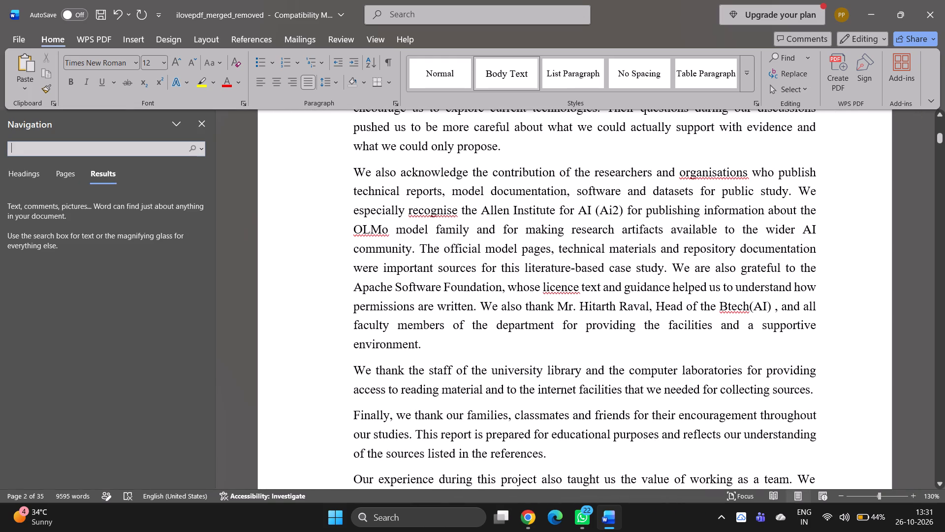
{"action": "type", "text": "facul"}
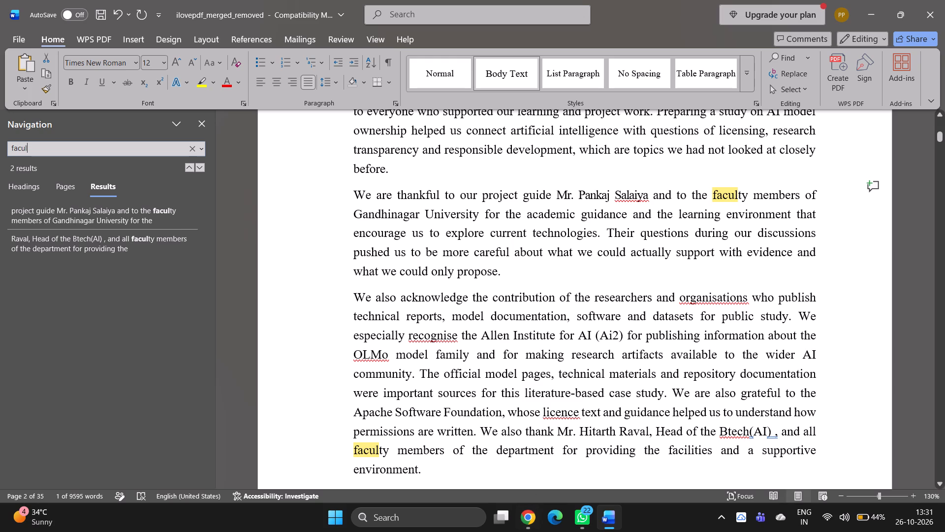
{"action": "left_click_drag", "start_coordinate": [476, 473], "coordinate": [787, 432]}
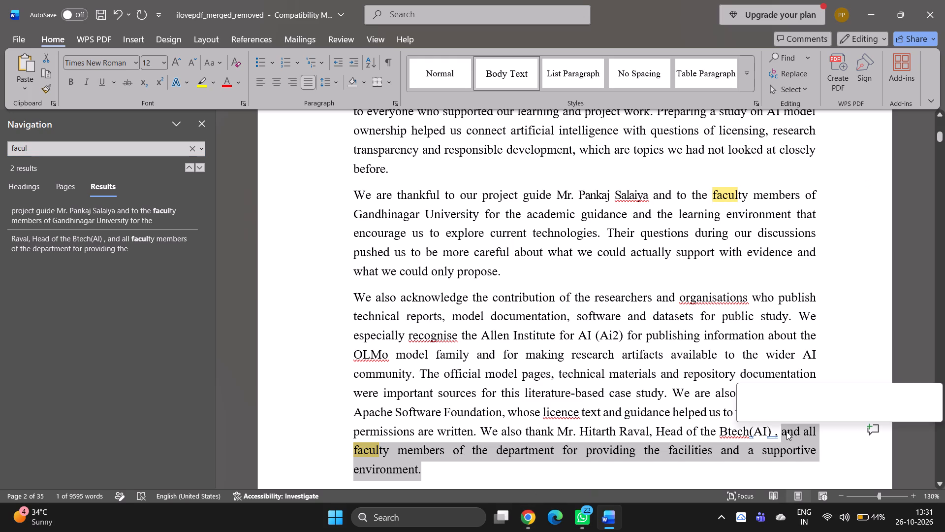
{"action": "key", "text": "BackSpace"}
Move the partial sentence thanking the department head to the second paragraph, just after "and" following the project guide's name.
{"action": "left_click_drag", "start_coordinate": [781, 432], "coordinate": [663, 428]}
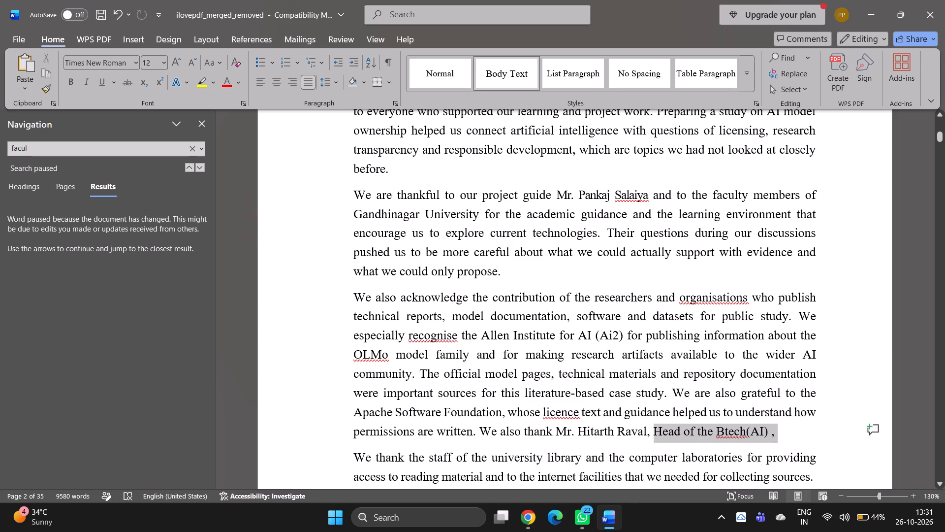
{"action": "left_click_drag", "start_coordinate": [663, 428], "coordinate": [502, 434]}
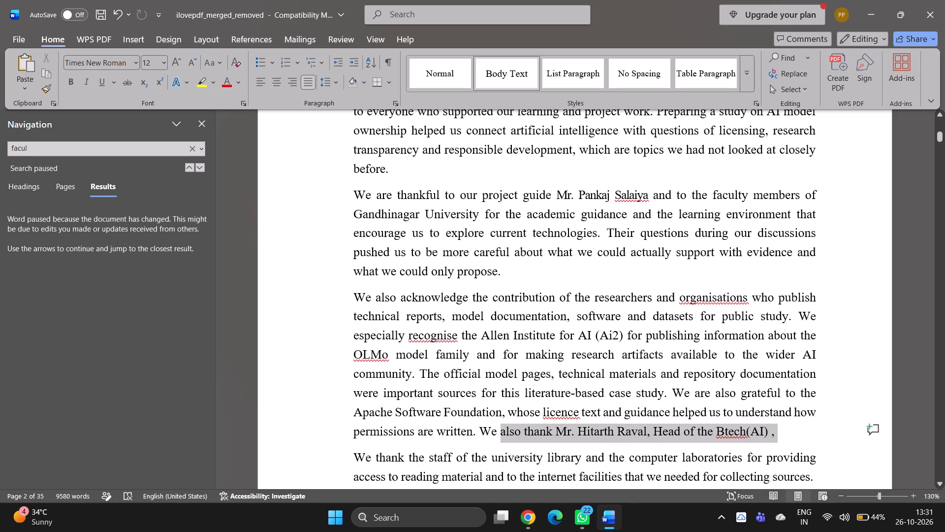
{"action": "left_click_drag", "start_coordinate": [502, 434], "coordinate": [484, 435]}
{"action": "key", "text": "ctrl+c"}
{"action": "key", "text": "BackSpace"}
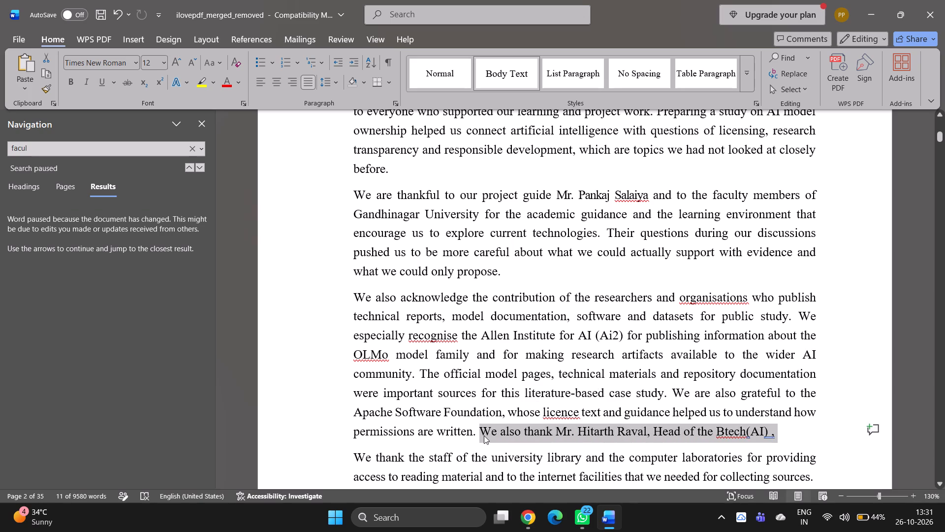
{"action": "left_click", "coordinate": [671, 197]}
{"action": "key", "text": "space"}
{"action": "key", "text": "ctrl+v"}
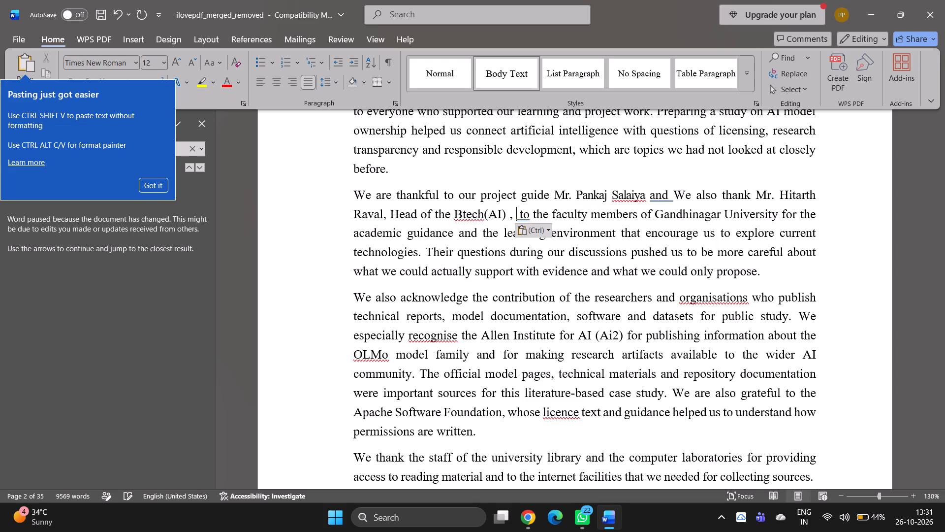
Change the capitalised "We" in the moved text to "we".
{"action": "left_click", "coordinate": [686, 196]}
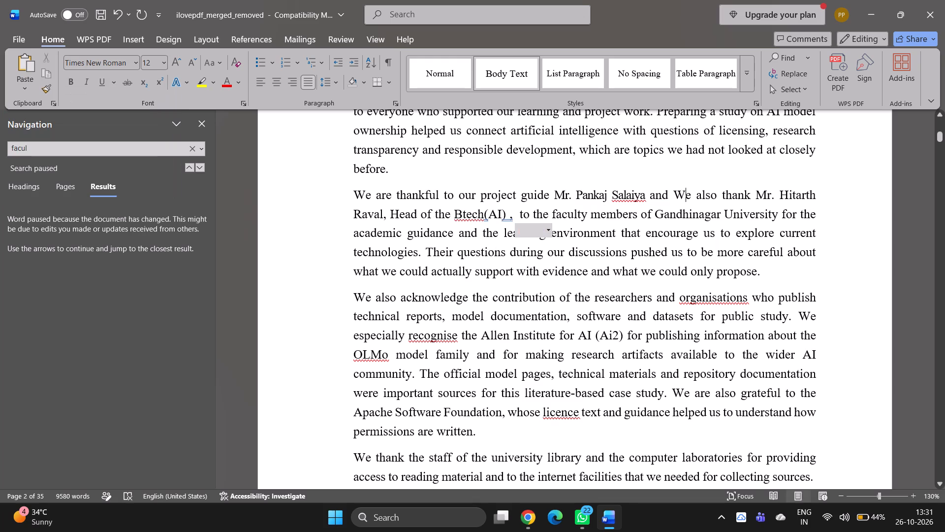
{"action": "key", "text": "BackSpace"}
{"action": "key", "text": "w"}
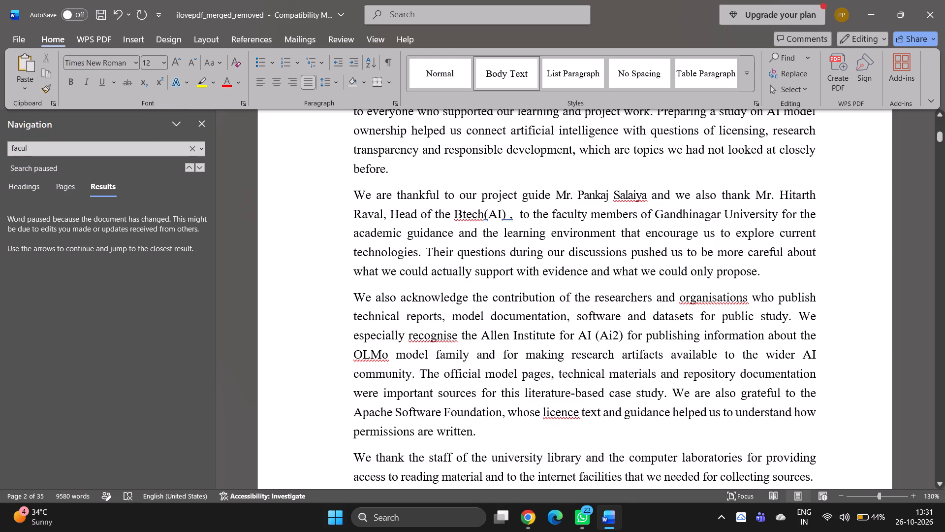
Replace "to" with "and" before "the faculty members" in the second paragraph, removing the extra spacing after the comma.
{"action": "left_click", "coordinate": [512, 217]}
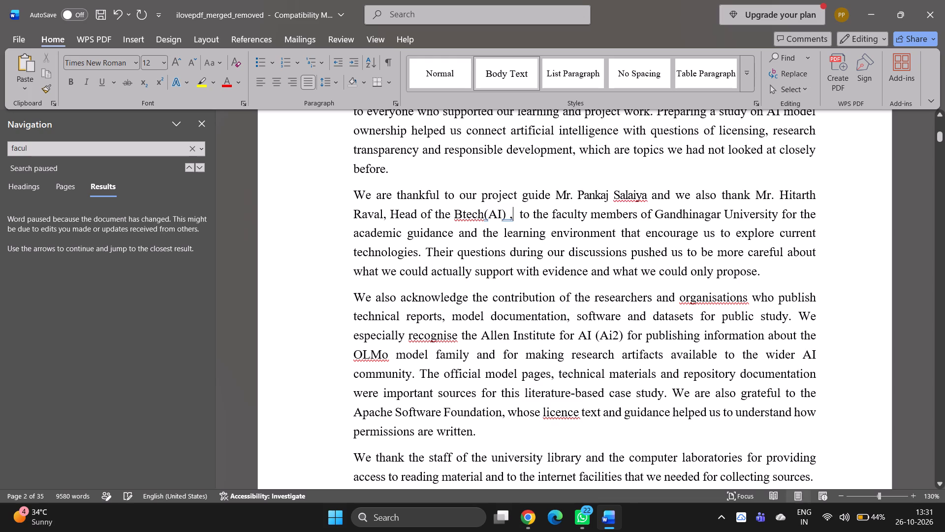
{"action": "left_click", "coordinate": [530, 217]}
{"action": "key", "text": "BackSpace"}
{"action": "key", "text": "BackSpace"}
{"action": "key", "text": "BackSpace"}
{"action": "key", "text": "BackSpace"}
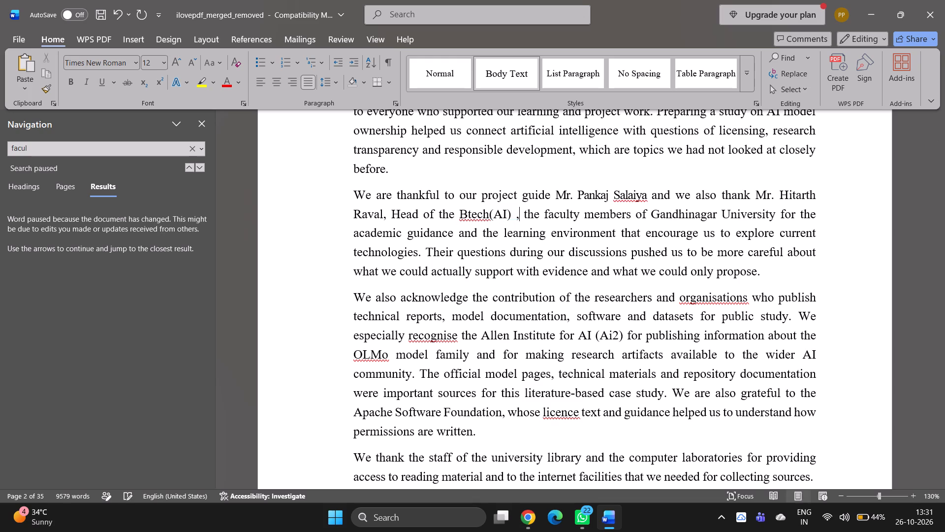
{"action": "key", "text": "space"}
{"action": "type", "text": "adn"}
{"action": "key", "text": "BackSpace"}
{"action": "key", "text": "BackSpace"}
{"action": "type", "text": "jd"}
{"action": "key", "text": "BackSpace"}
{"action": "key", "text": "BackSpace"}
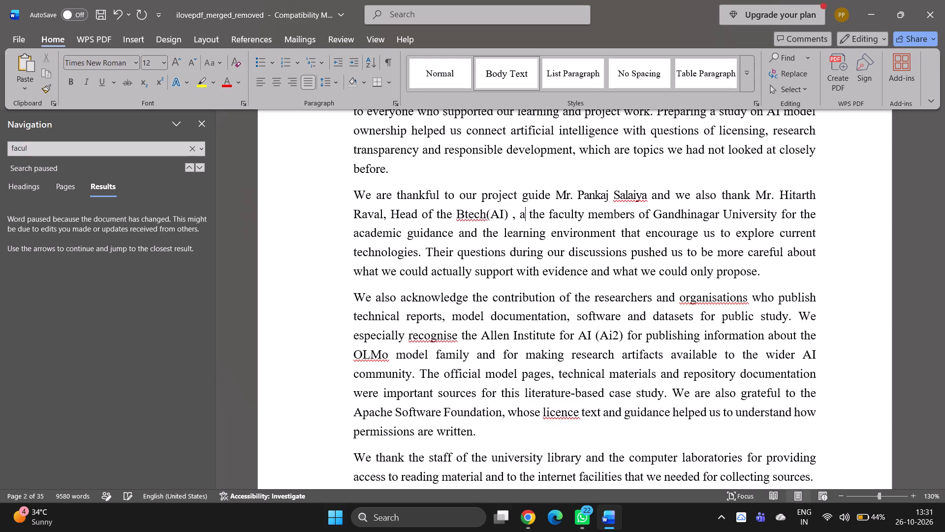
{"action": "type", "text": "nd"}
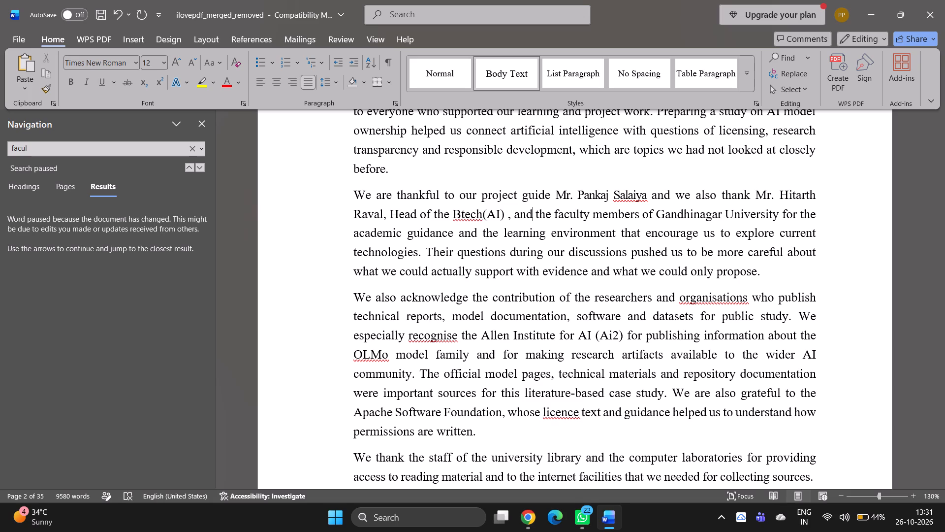
Cut the horizontal line beneath the "CHAPTER 1: INTRODUCTION AND STUDY DESIGN" heading.
{"action": "scroll", "coordinate": [530, 217], "scroll_direction": "down", "scroll_amount": 3}
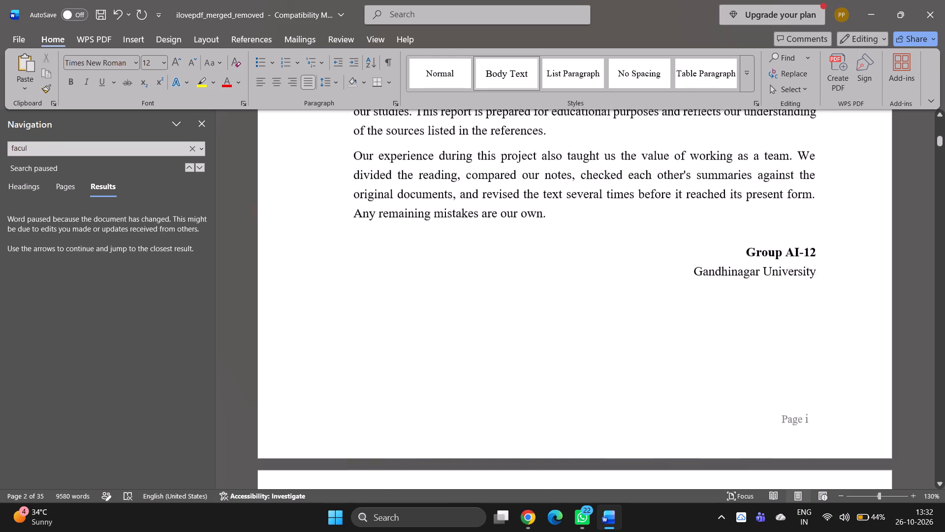
{"action": "scroll", "coordinate": [530, 217], "scroll_direction": "down", "scroll_amount": 5}
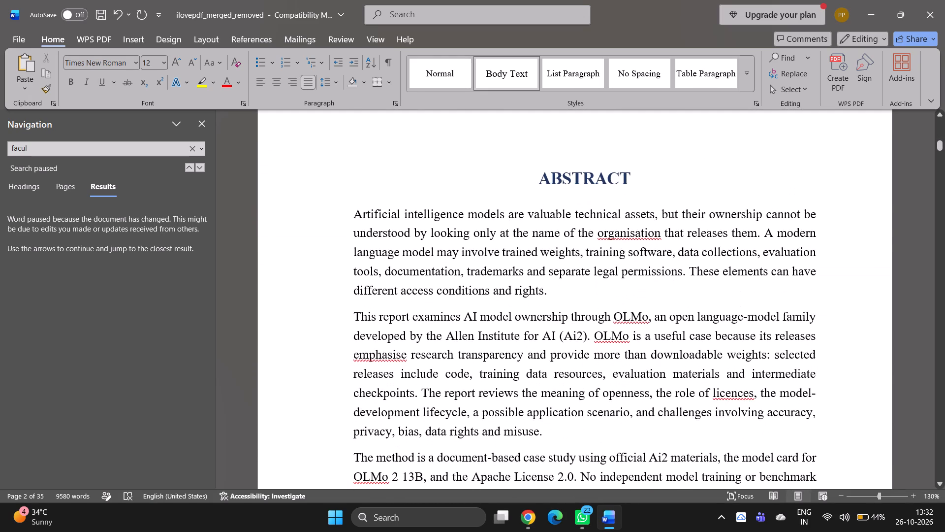
{"action": "scroll", "coordinate": [530, 217], "scroll_direction": "down", "scroll_amount": 1}
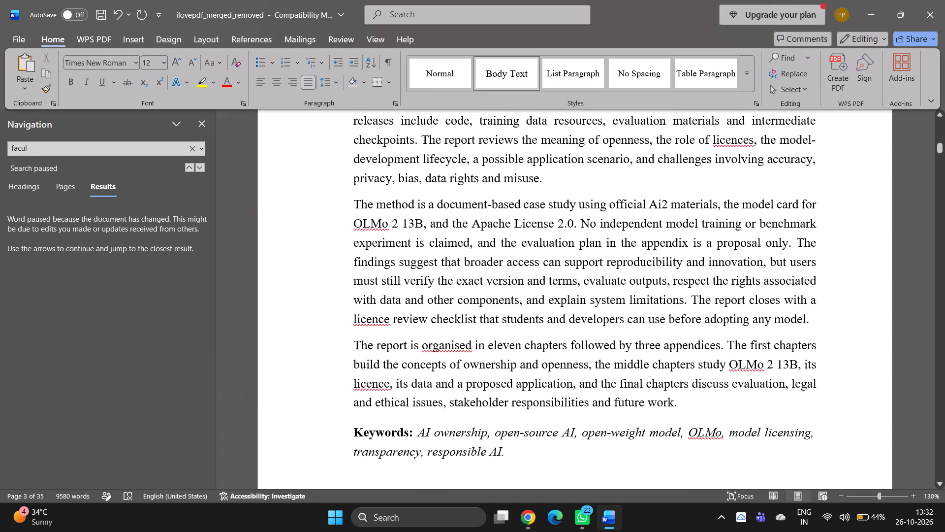
{"action": "scroll", "coordinate": [530, 217], "scroll_direction": "down", "scroll_amount": 3}
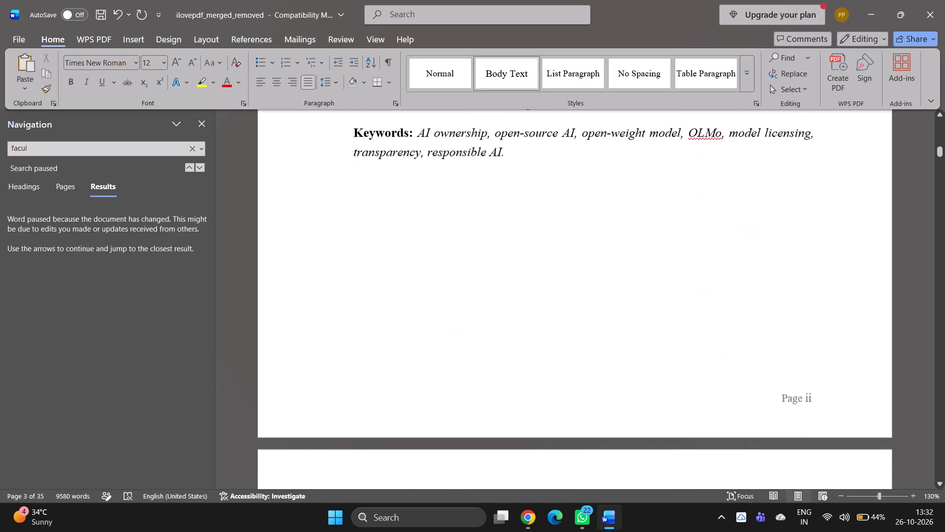
{"action": "scroll", "coordinate": [530, 217], "scroll_direction": "down", "scroll_amount": 4}
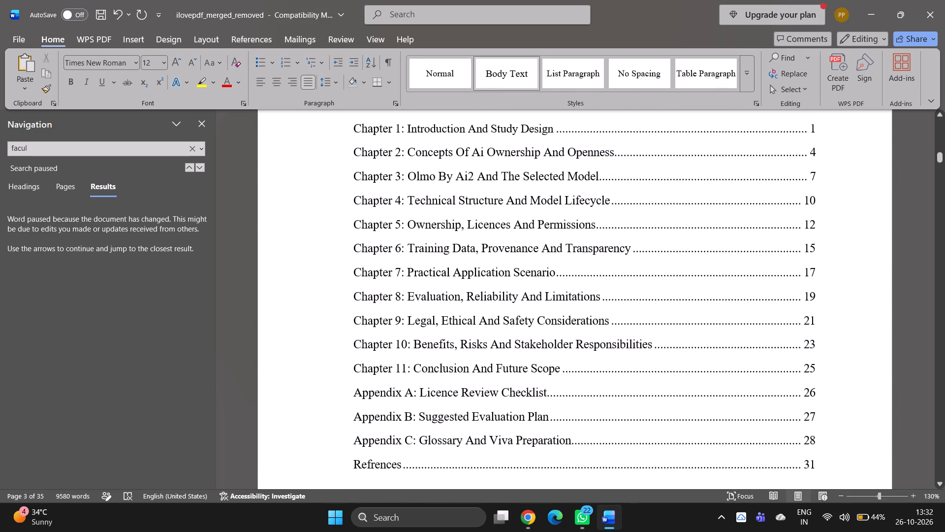
{"action": "scroll", "coordinate": [530, 217], "scroll_direction": "down", "scroll_amount": 4}
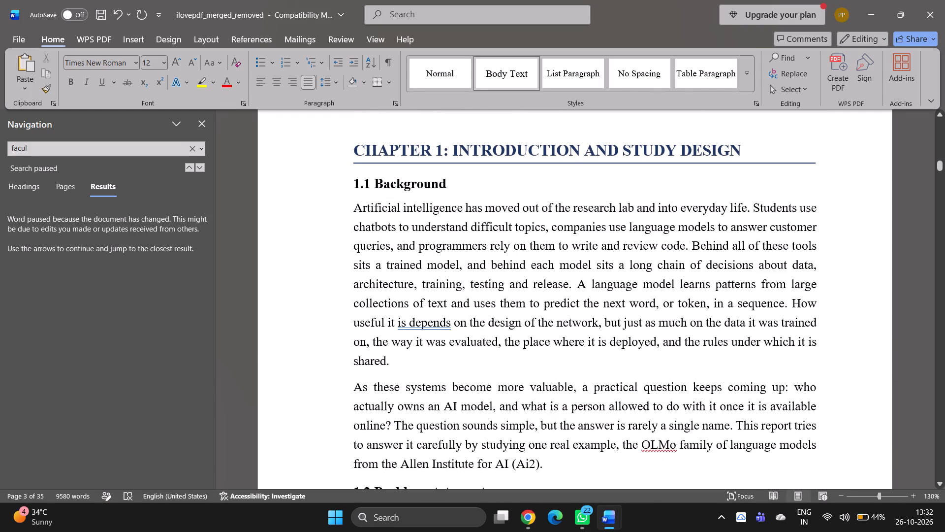
{"action": "left_click", "coordinate": [587, 166]}
{"action": "left_click", "coordinate": [590, 163]}
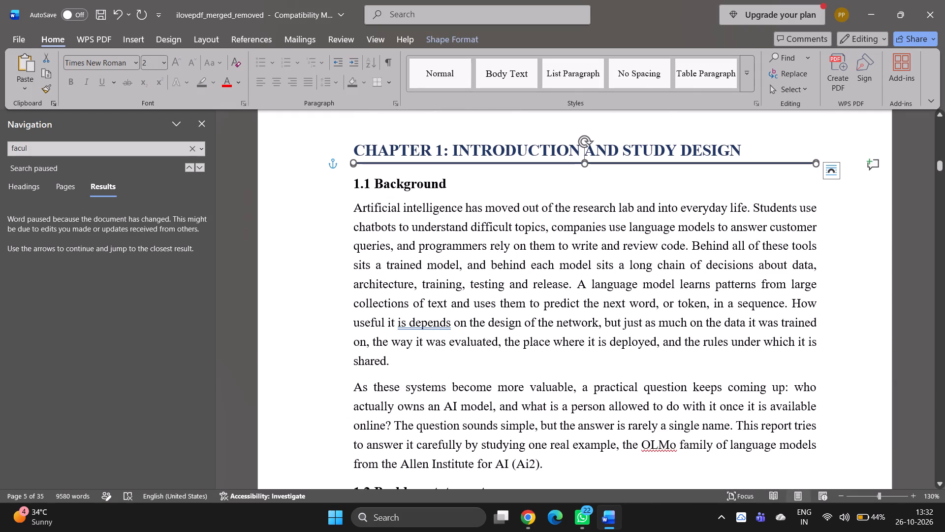
{"action": "right_click", "coordinate": [590, 163]}
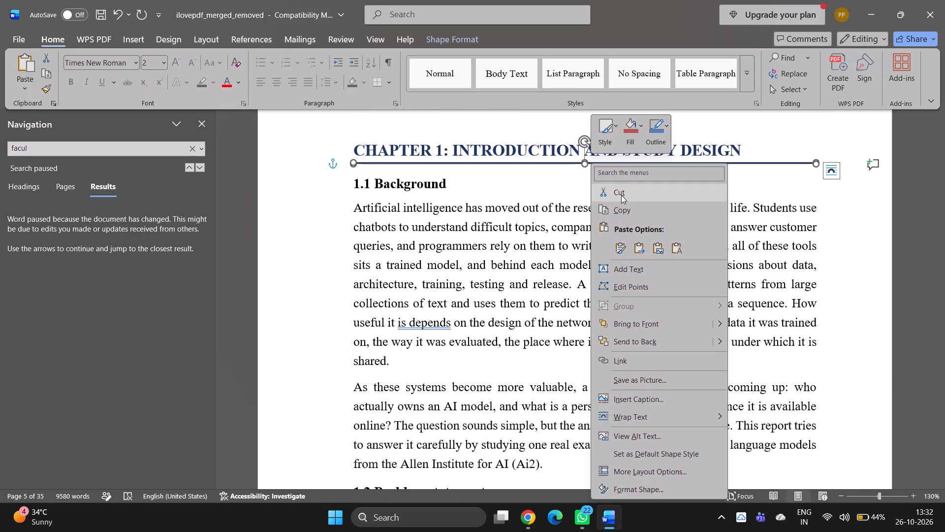
{"action": "left_click", "coordinate": [621, 195]}
Cut the horizontal line beneath the "CHAPTER 2: CONCEPTS OF AI OWNERSHIP AND OPENNESS" heading.
{"action": "scroll", "coordinate": [621, 195], "scroll_direction": "down", "scroll_amount": 4}
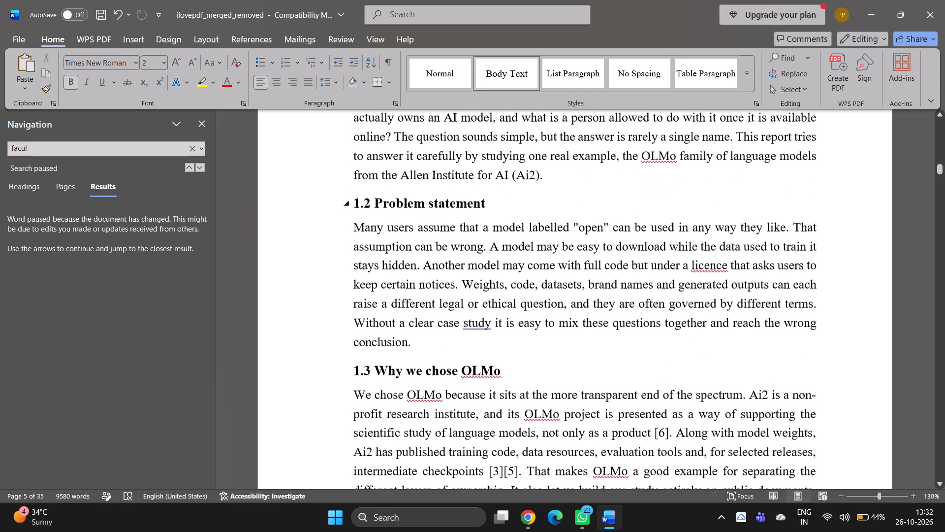
{"action": "scroll", "coordinate": [621, 195], "scroll_direction": "down", "scroll_amount": 6}
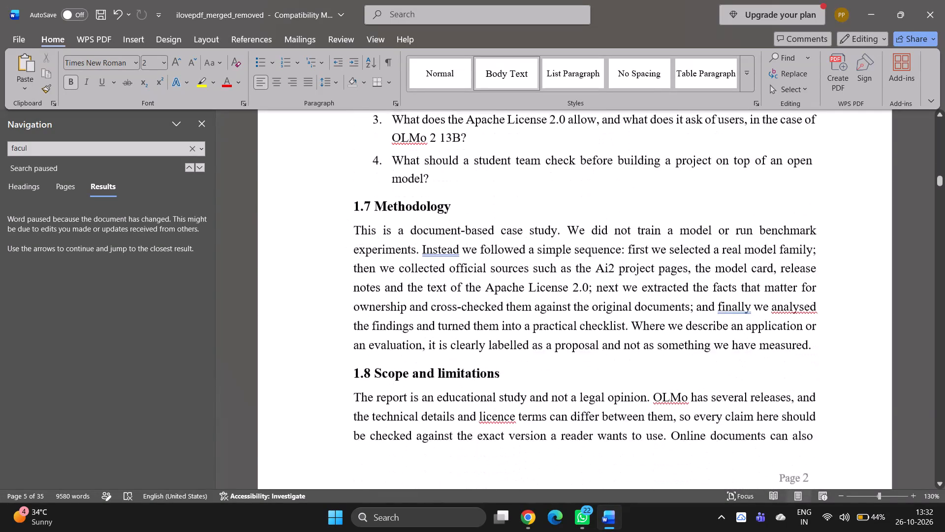
{"action": "scroll", "coordinate": [621, 195], "scroll_direction": "down", "scroll_amount": 5}
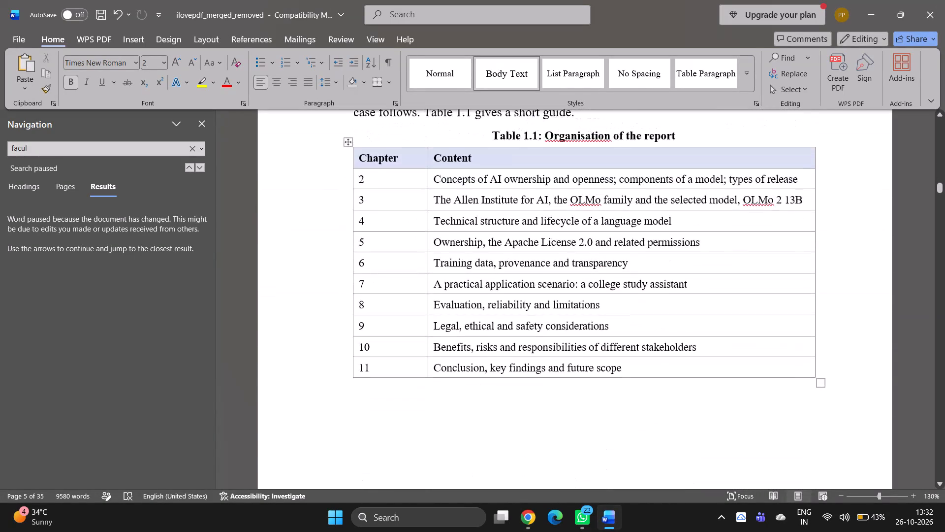
{"action": "scroll", "coordinate": [621, 195], "scroll_direction": "down", "scroll_amount": 4}
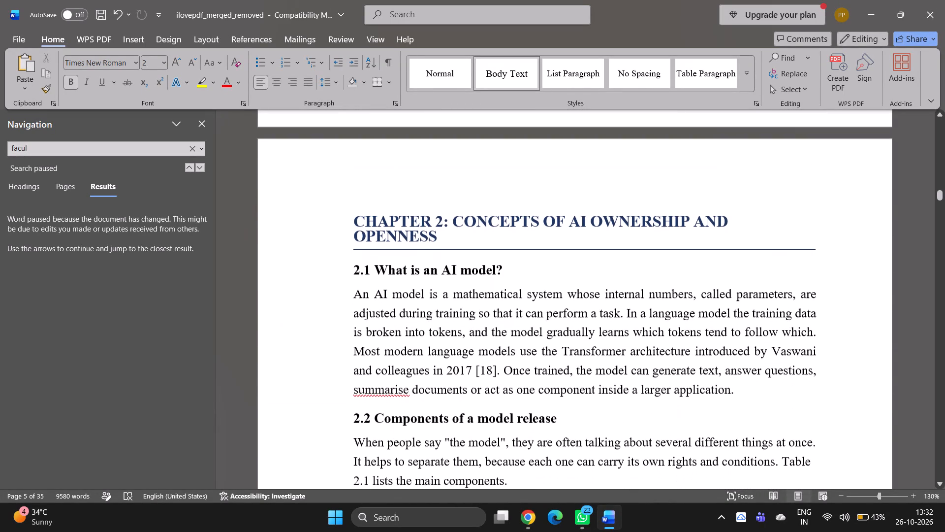
{"action": "left_click", "coordinate": [593, 247]}
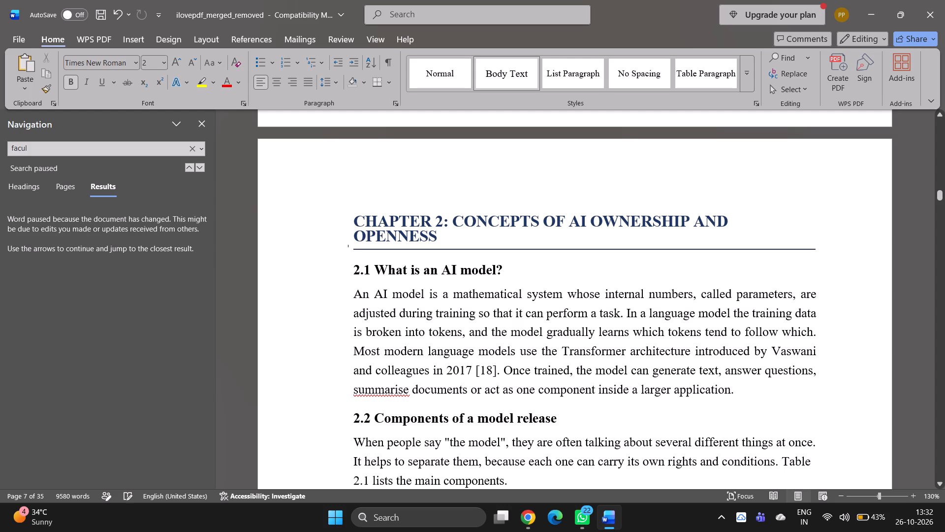
{"action": "left_click", "coordinate": [588, 251]}
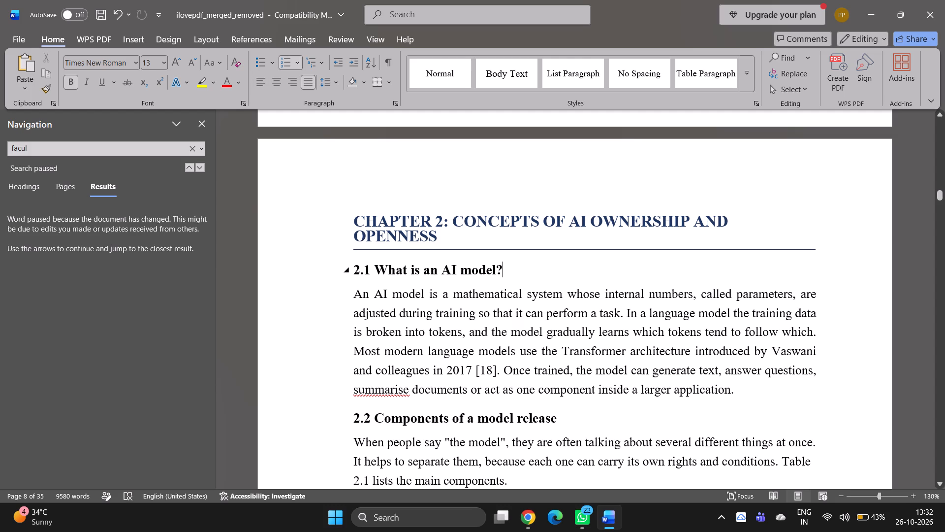
{"action": "left_click", "coordinate": [588, 251]}
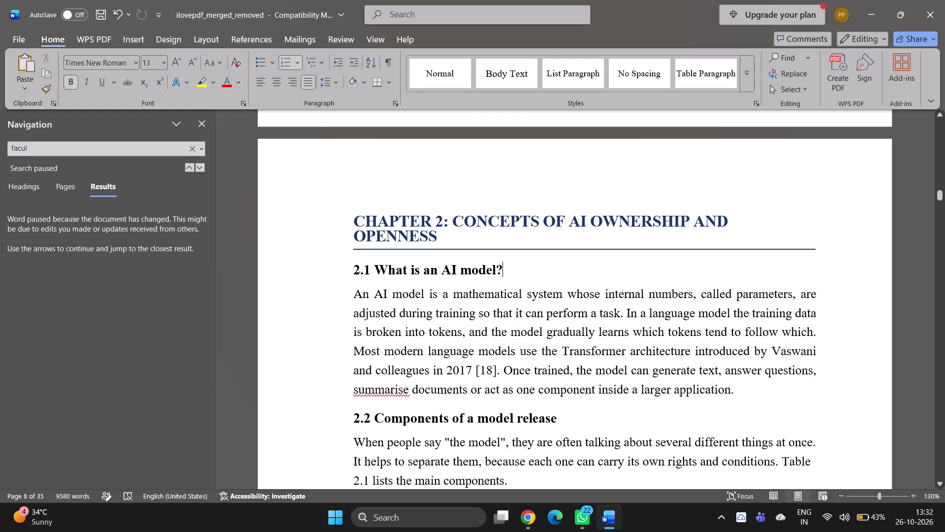
{"action": "left_click", "coordinate": [583, 249]}
{"action": "right_click", "coordinate": [583, 249]}
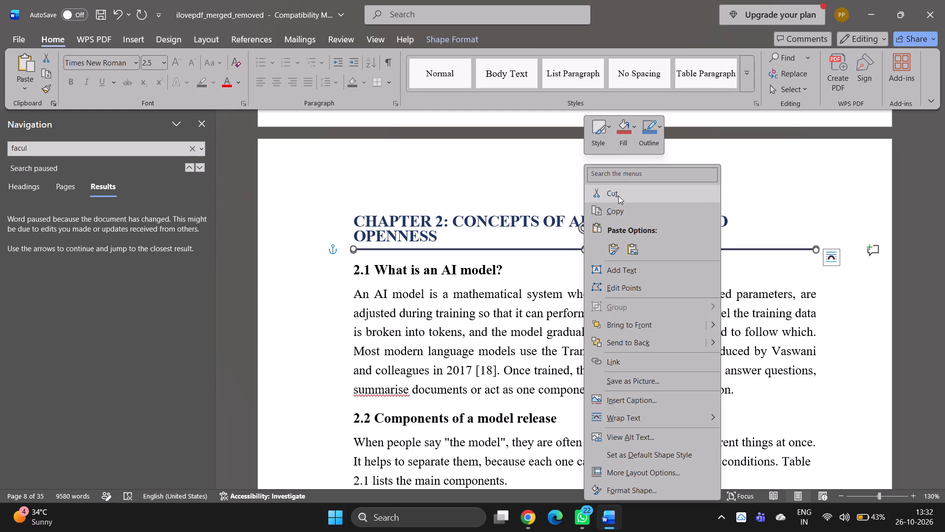
{"action": "left_click", "coordinate": [618, 196]}
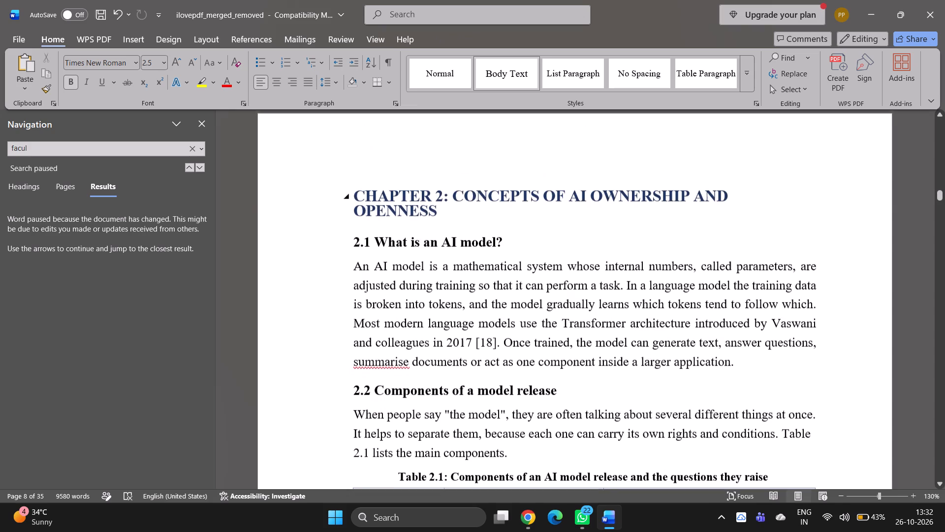
Center the "CHAPTER 1: INTRODUCTION AND STUDY DESIGN" heading.
{"action": "scroll", "coordinate": [618, 196], "scroll_direction": "up", "scroll_amount": 9}
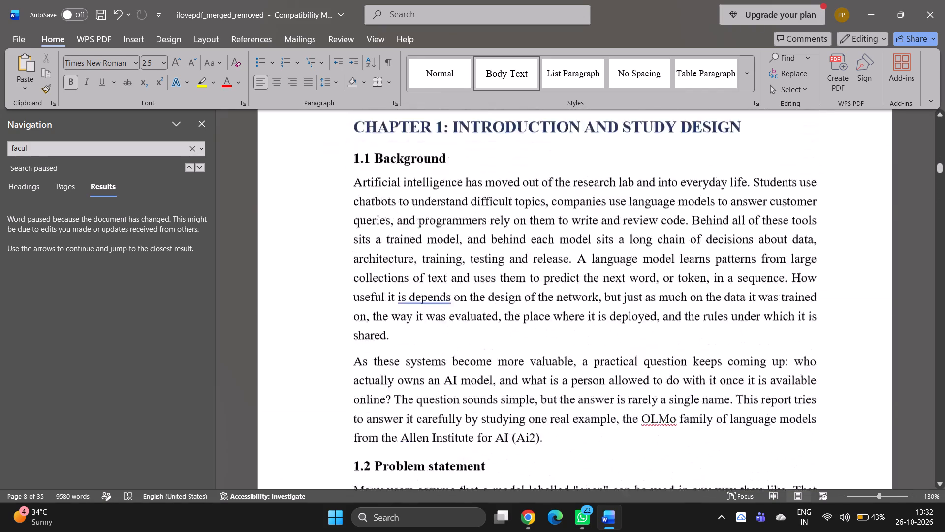
{"action": "left_click", "coordinate": [535, 326]}
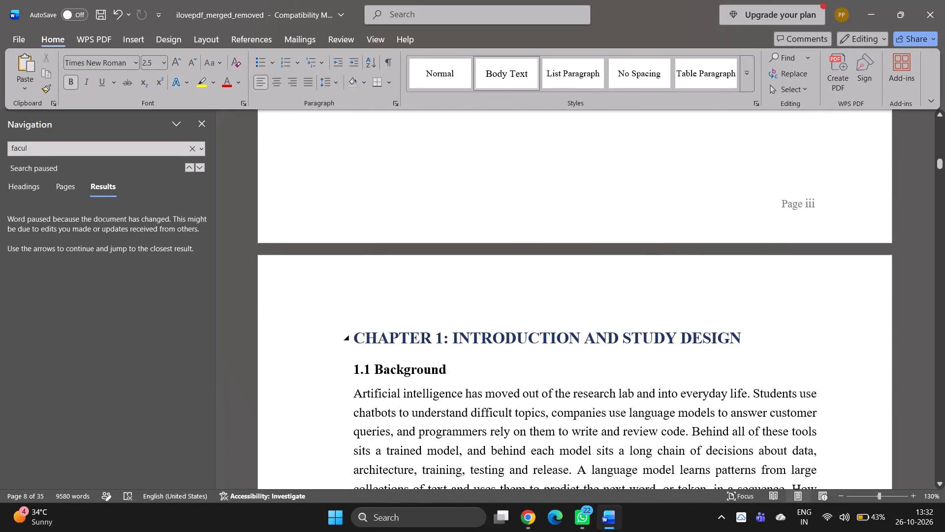
{"action": "triple_click", "coordinate": [473, 339]}
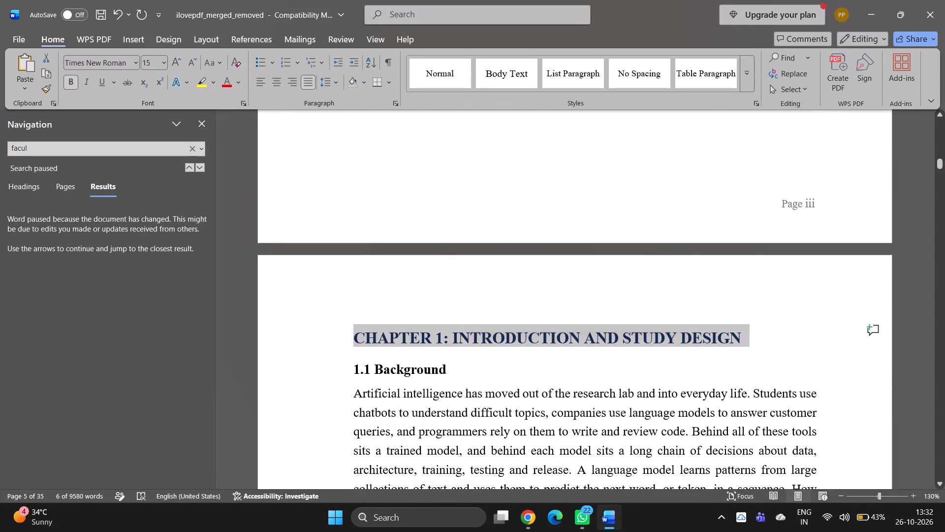
{"action": "left_click", "coordinate": [273, 87]}
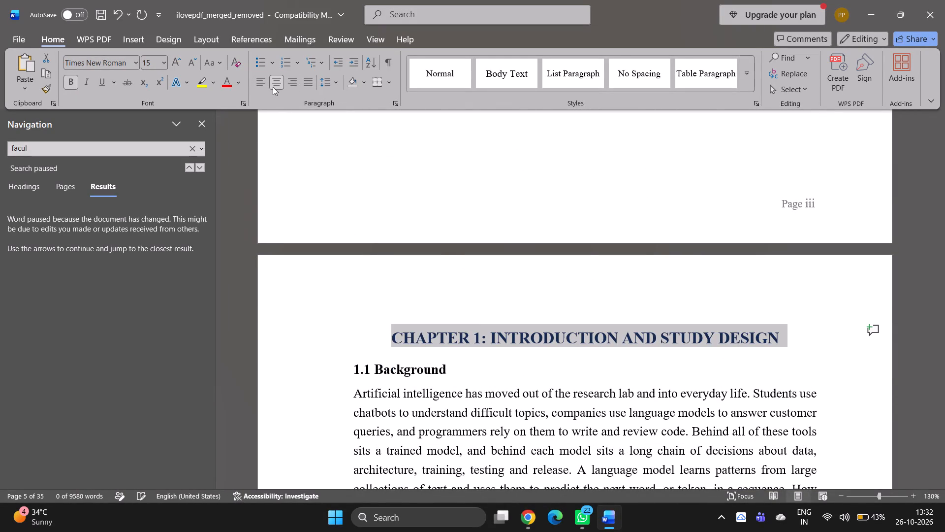
{"action": "left_click", "coordinate": [480, 318]}
{"action": "scroll", "coordinate": [480, 318], "scroll_direction": "down", "scroll_amount": 5}
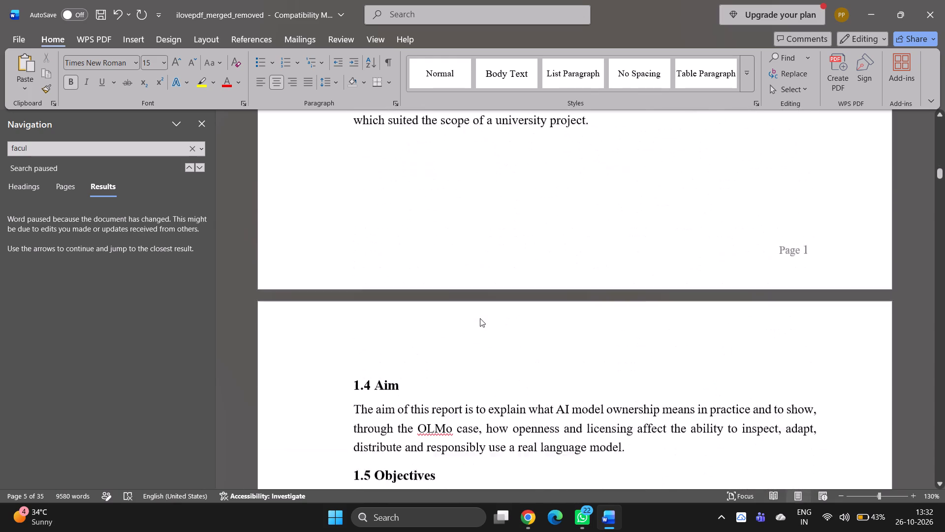
Center the "CHAPTER 2: CONCEPTS OF AI OWNERSHIP AND OPENNESS" heading.
{"action": "scroll", "coordinate": [480, 318], "scroll_direction": "down", "scroll_amount": 7}
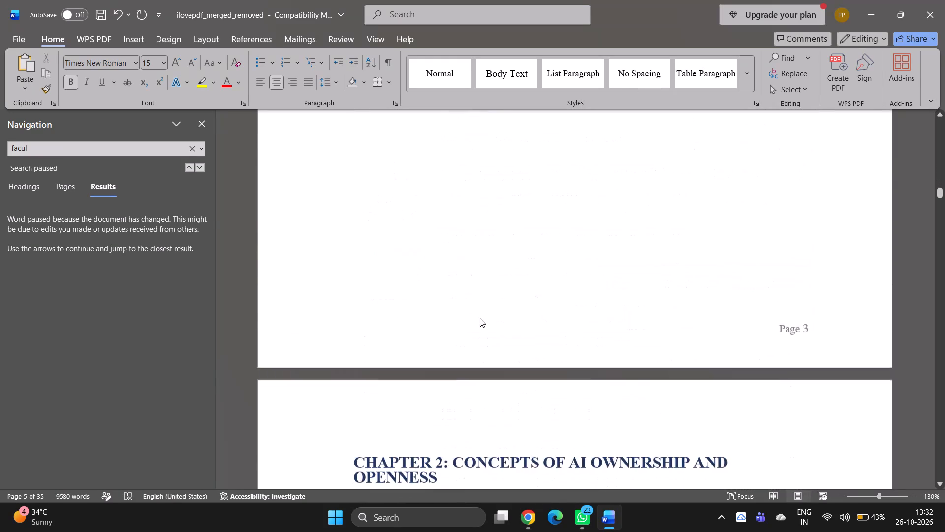
{"action": "scroll", "coordinate": [480, 318], "scroll_direction": "down", "scroll_amount": 1}
{"action": "triple_click", "coordinate": [483, 302]}
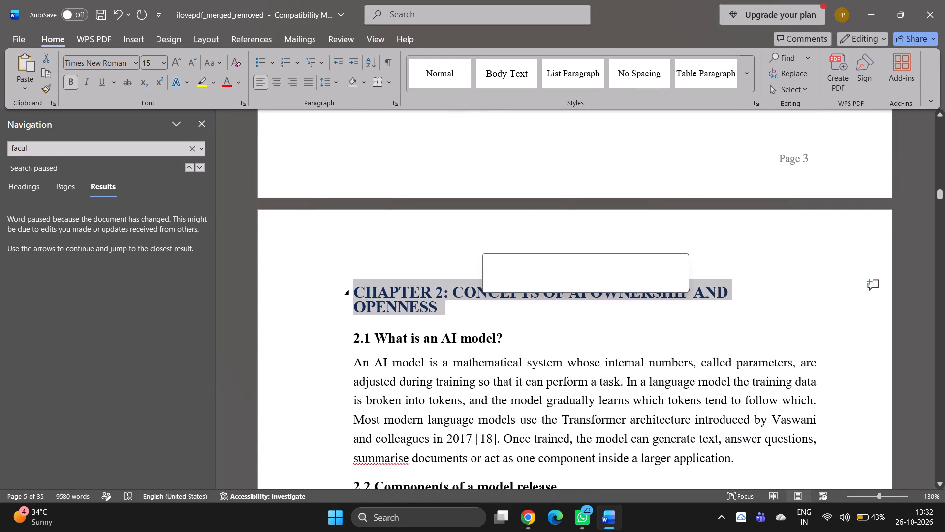
{"action": "left_click", "coordinate": [274, 83]}
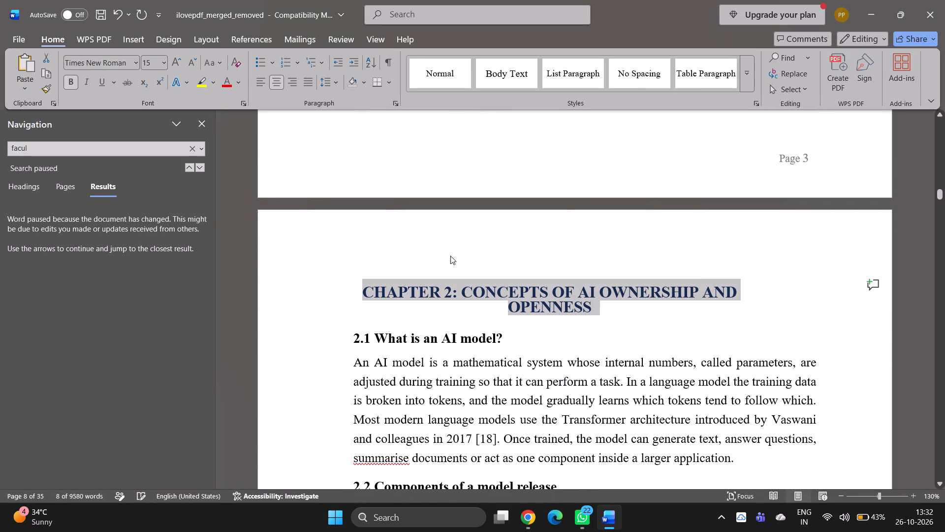
Close the document search and cut the horizontal line beneath the "CHAPTER 3: OLMo BY Ai2 AND THE SELECTED MODEL" heading.
{"action": "scroll", "coordinate": [456, 264], "scroll_direction": "down", "scroll_amount": 1}
{"action": "left_click", "coordinate": [456, 264]}
{"action": "scroll", "coordinate": [456, 264], "scroll_direction": "down", "scroll_amount": 1}
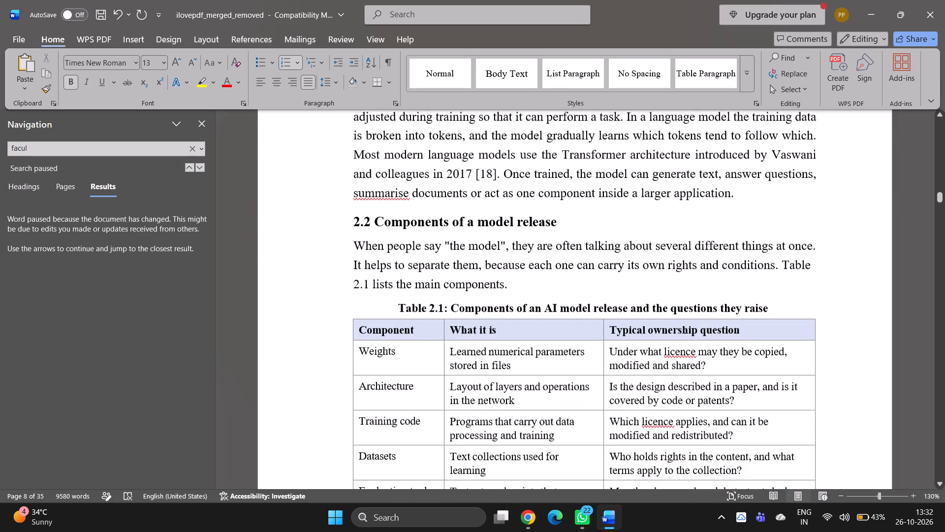
{"action": "scroll", "coordinate": [456, 264], "scroll_direction": "down", "scroll_amount": 6}
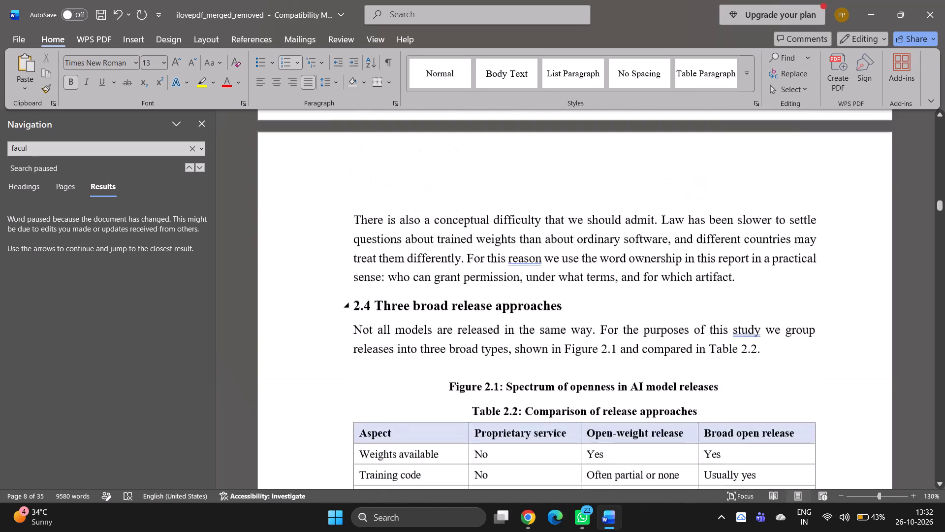
{"action": "scroll", "coordinate": [456, 264], "scroll_direction": "down", "scroll_amount": 6}
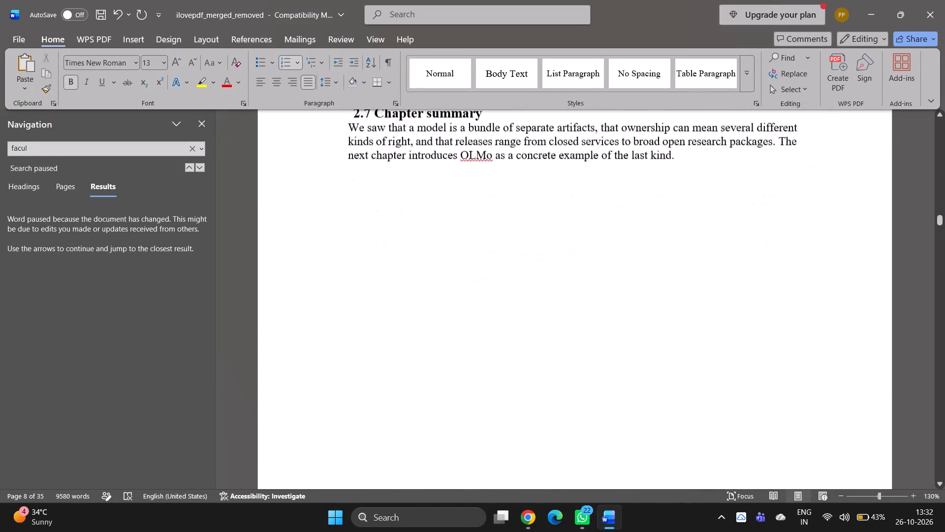
{"action": "scroll", "coordinate": [456, 264], "scroll_direction": "down", "scroll_amount": 3}
{"action": "left_click", "coordinate": [198, 120]}
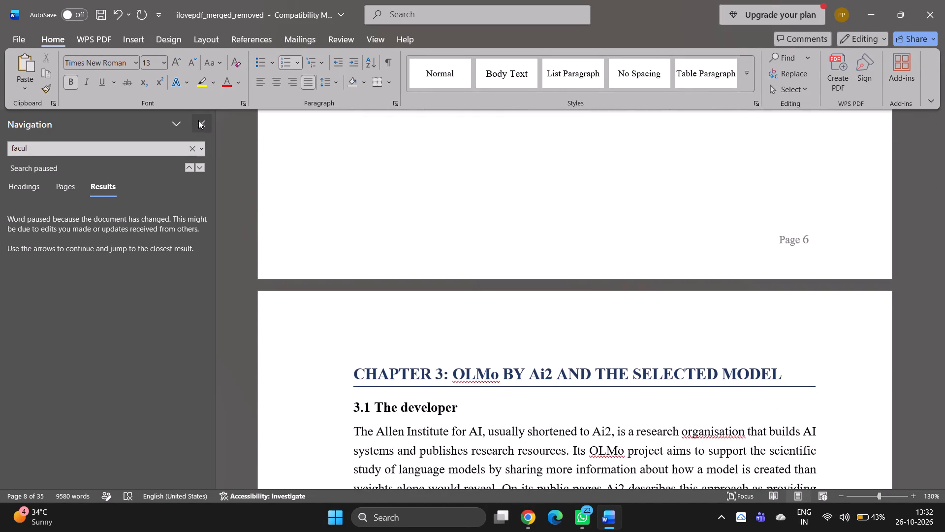
{"action": "scroll", "coordinate": [395, 237], "scroll_direction": "down", "scroll_amount": 1}
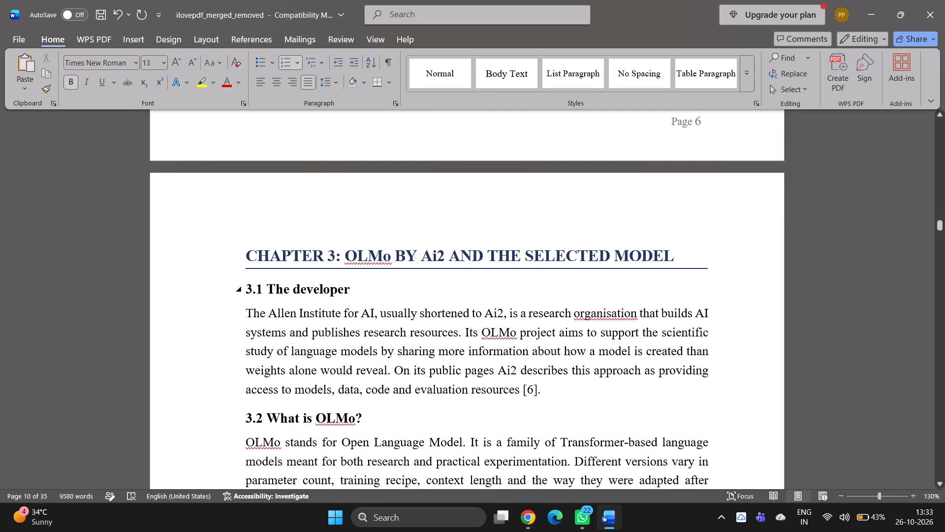
{"action": "left_click", "coordinate": [407, 268]}
{"action": "right_click", "coordinate": [407, 268]}
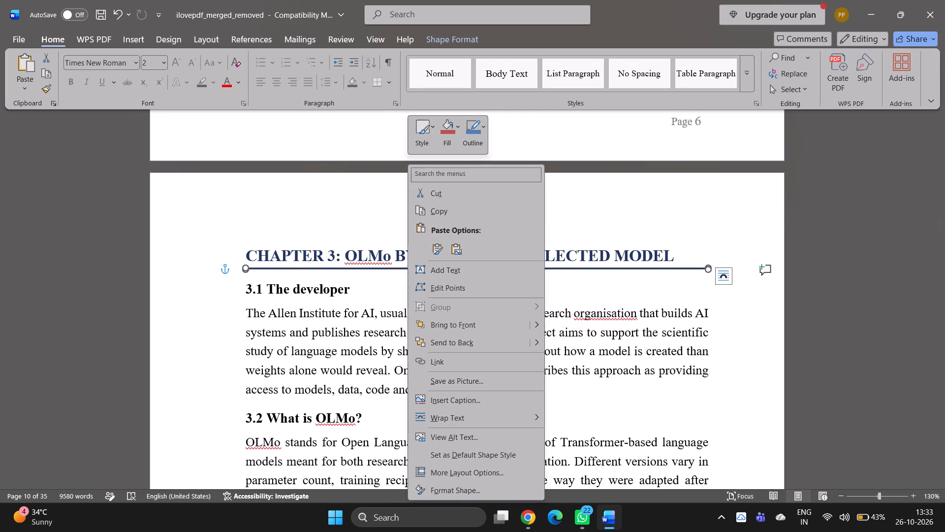
{"action": "left_click", "coordinate": [448, 192]}
Center the "CHAPTER 3: OLMo BY Ai2 AND THE SELECTED MODEL" heading.
{"action": "triple_click", "coordinate": [438, 256]}
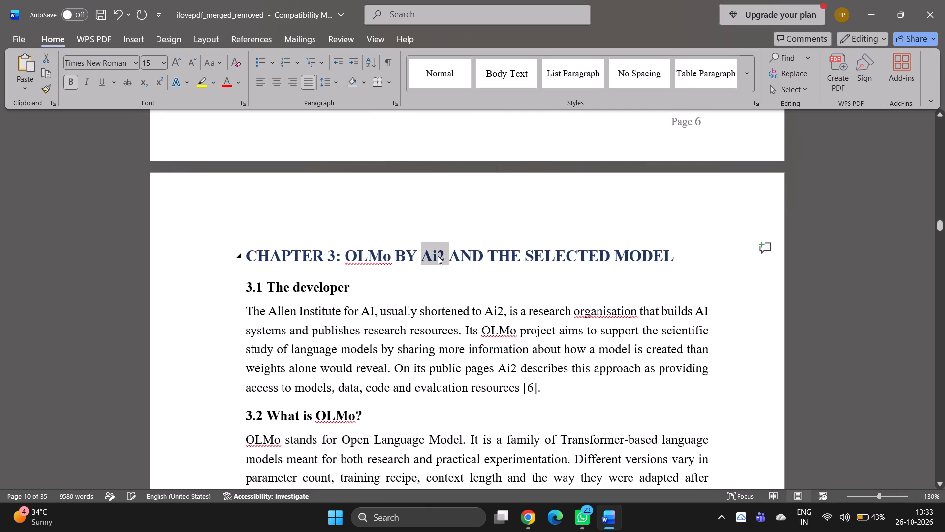
{"action": "left_click", "coordinate": [276, 81]}
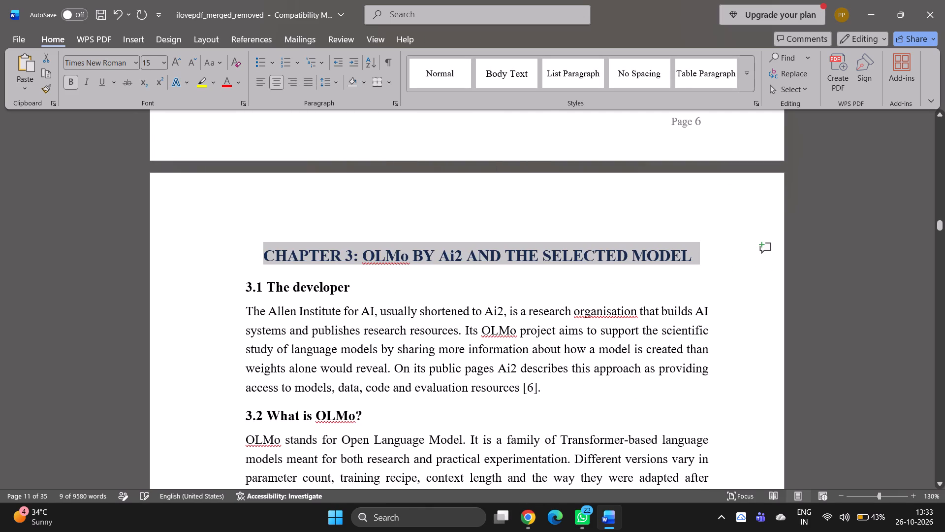
Cut the horizontal line beneath the "CHAPTER 4: TECHNICAL STRUCTURE AND MODEL LIFECYCLE" heading.
{"action": "scroll", "coordinate": [442, 313], "scroll_direction": "down", "scroll_amount": 6}
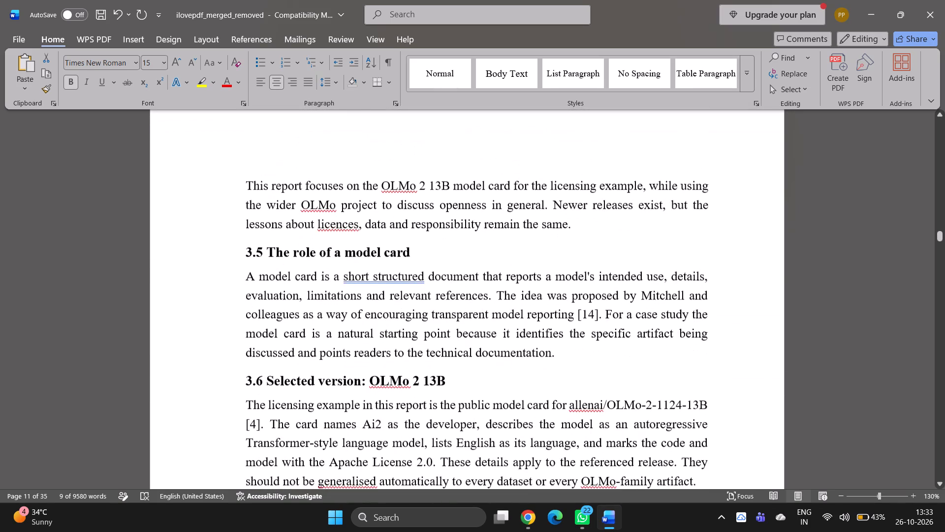
{"action": "scroll", "coordinate": [442, 313], "scroll_direction": "down", "scroll_amount": 6}
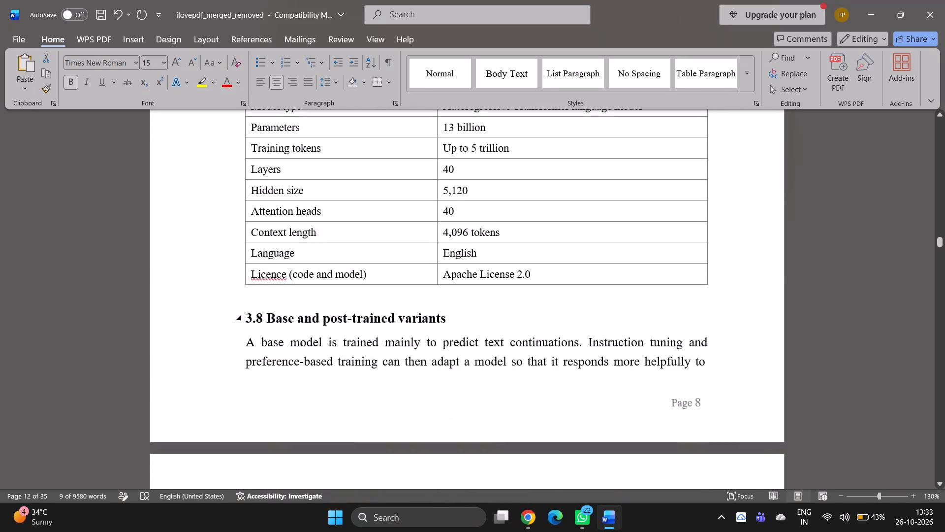
{"action": "scroll", "coordinate": [442, 313], "scroll_direction": "down", "scroll_amount": 7}
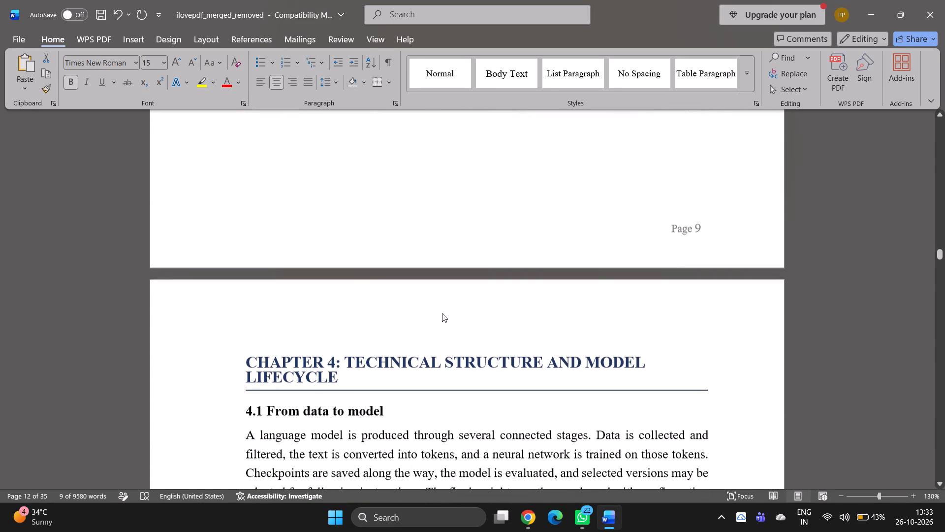
{"action": "left_click", "coordinate": [428, 376]}
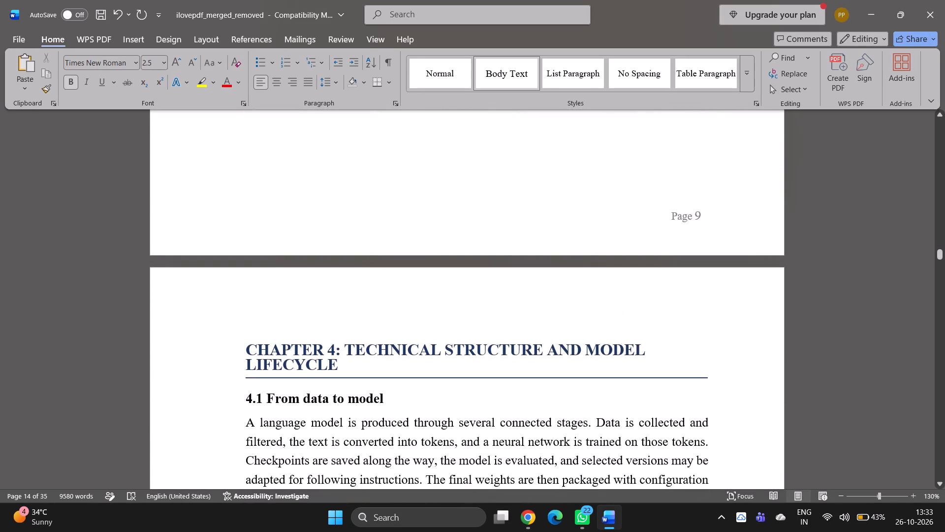
{"action": "left_click", "coordinate": [428, 378]}
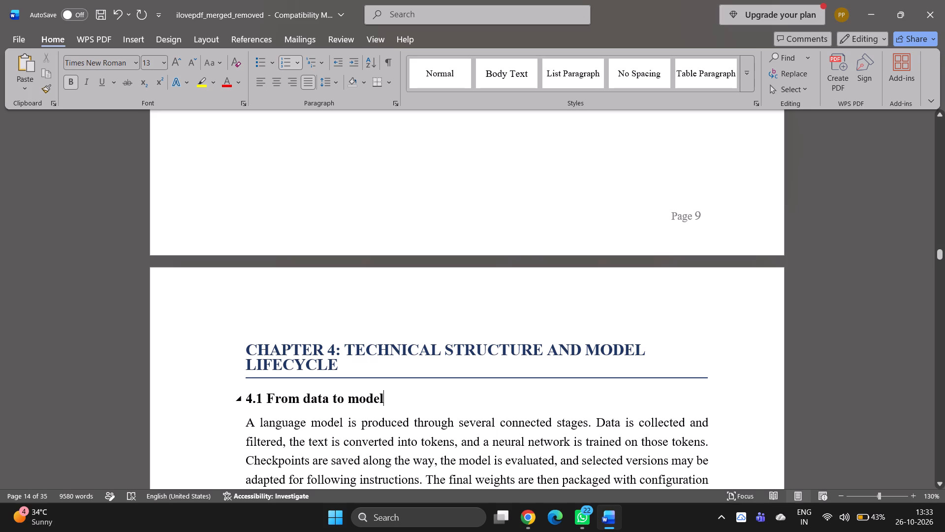
{"action": "left_click", "coordinate": [427, 377]}
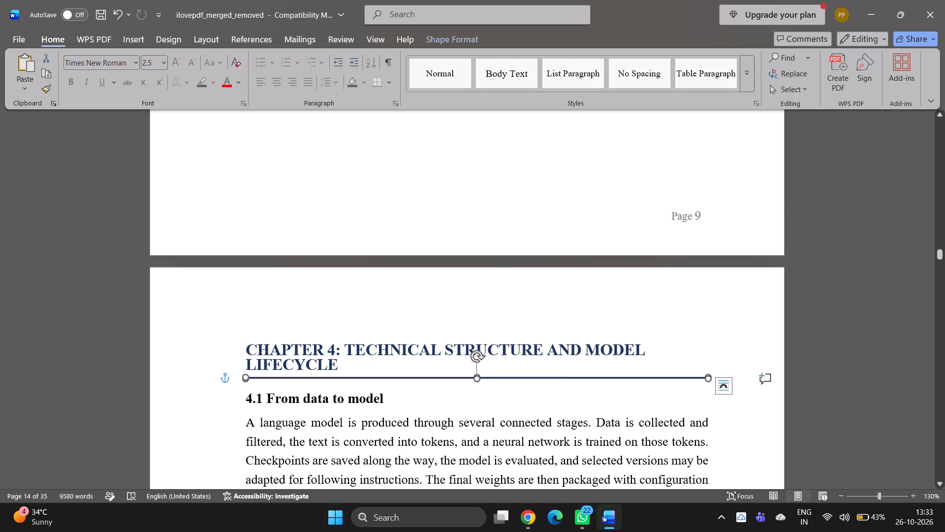
{"action": "right_click", "coordinate": [427, 377]}
{"action": "left_click", "coordinate": [500, 71]}
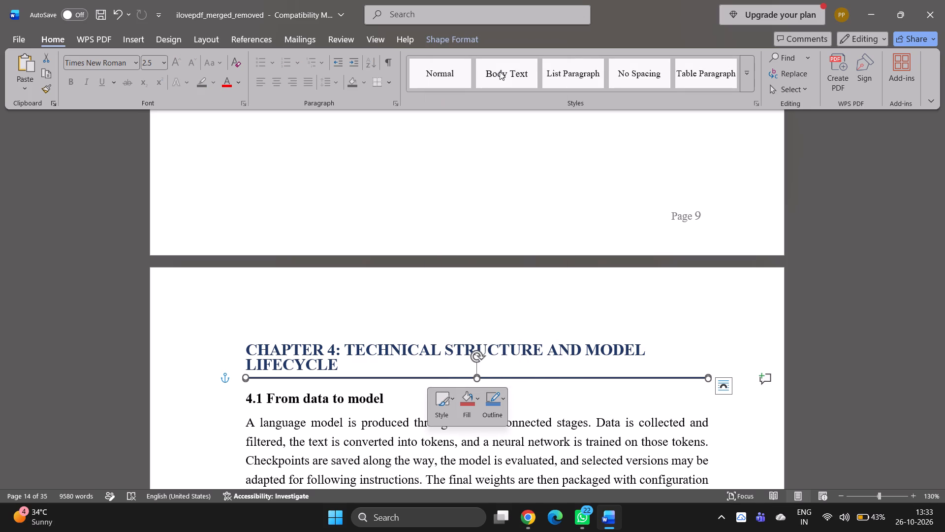
Center the "CHAPTER 4: TECHNICAL STRUCTURE AND MODEL LIFECYCLE" heading.
{"action": "triple_click", "coordinate": [460, 343]}
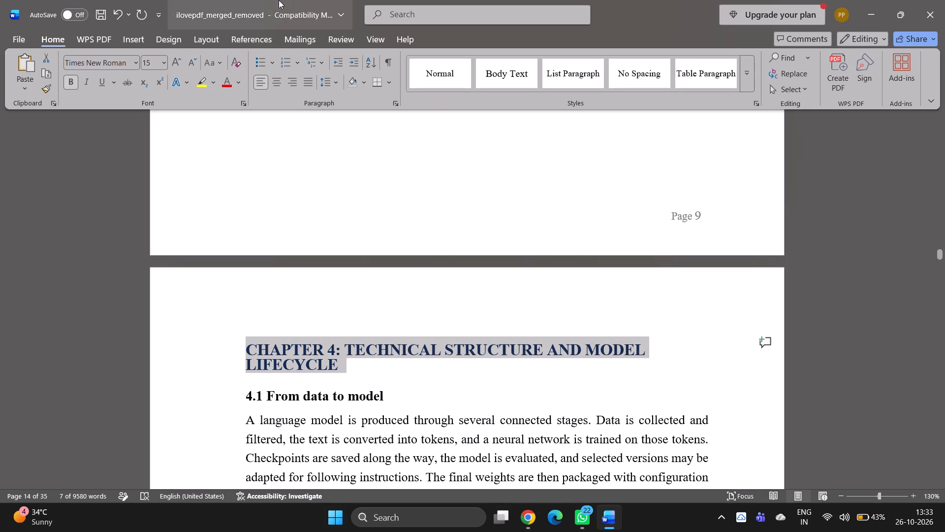
{"action": "left_click", "coordinate": [283, 85]}
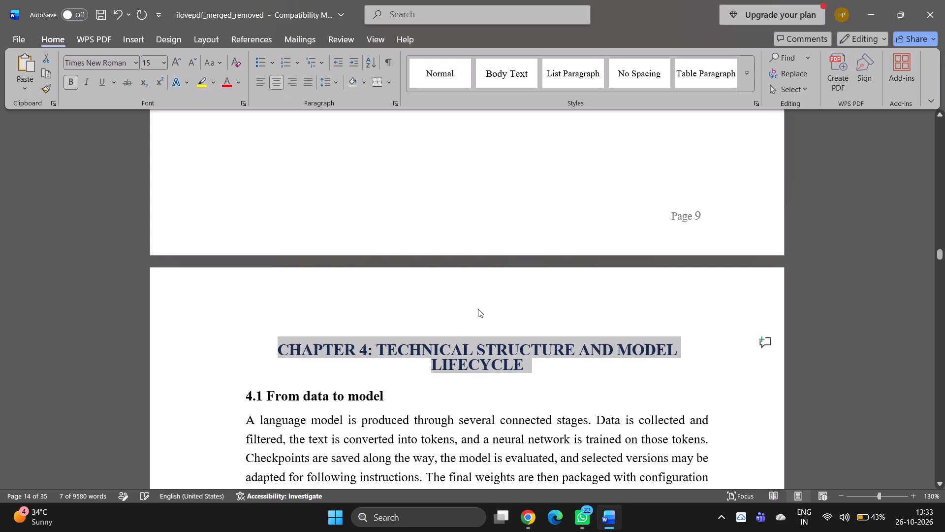
Cut the horizontal line beneath the "CHAPTER 5: OWNERSHIP, LICENCES AND PERMISSIONS" heading.
{"action": "scroll", "coordinate": [478, 309], "scroll_direction": "down", "scroll_amount": 8}
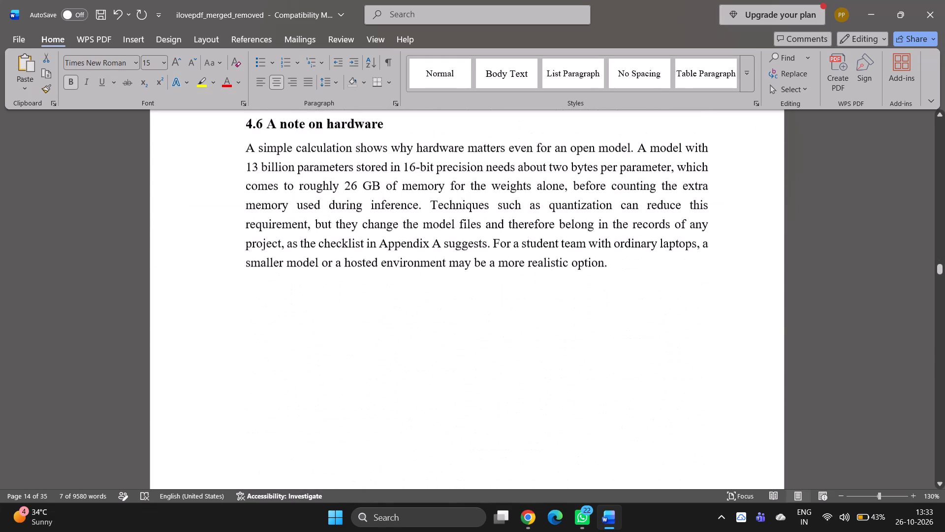
{"action": "scroll", "coordinate": [478, 309], "scroll_direction": "down", "scroll_amount": 2}
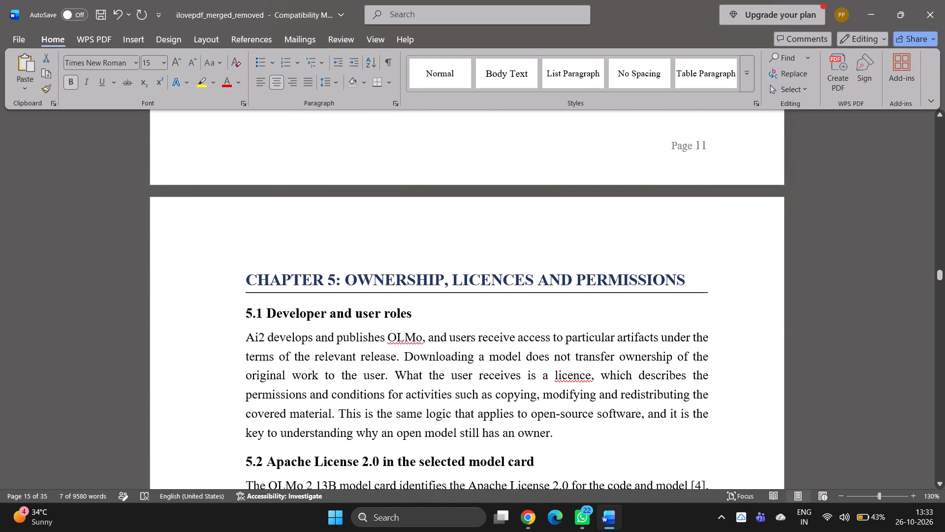
{"action": "left_click", "coordinate": [477, 292]}
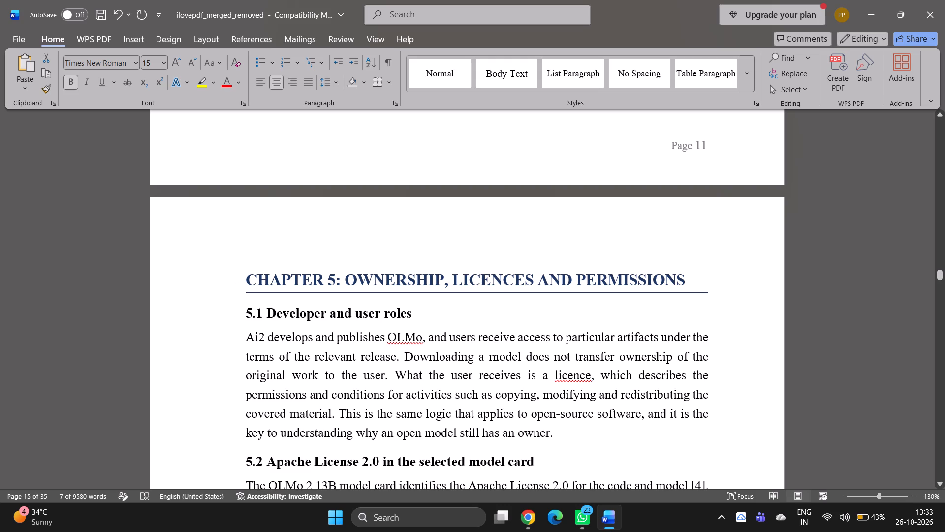
{"action": "right_click", "coordinate": [477, 292]}
{"action": "left_click", "coordinate": [506, 198]}
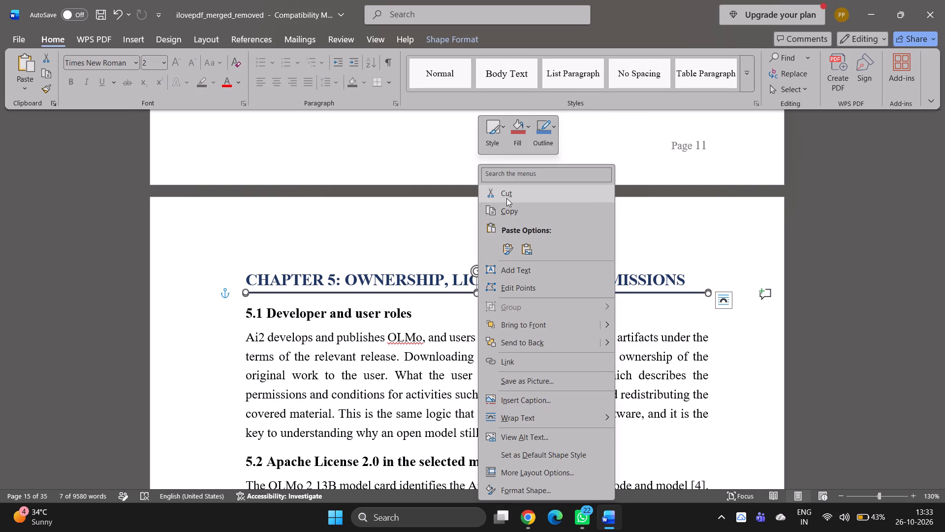
Center the "CHAPTER 5: OWNERSHIP, LICENCES AND PERMISSIONS" heading.
{"action": "triple_click", "coordinate": [471, 286]}
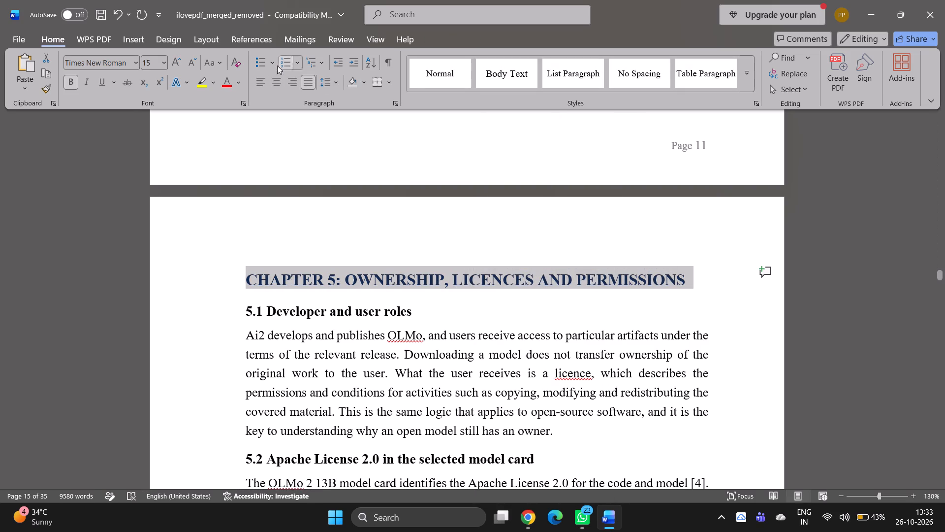
{"action": "left_click", "coordinate": [283, 87]}
Cut the horizontal line beneath the "CHAPTER 6: TRAINING DATA, PROVENANCE AND TRANSPARENCY" heading.
{"action": "scroll", "coordinate": [433, 267], "scroll_direction": "down", "scroll_amount": 3}
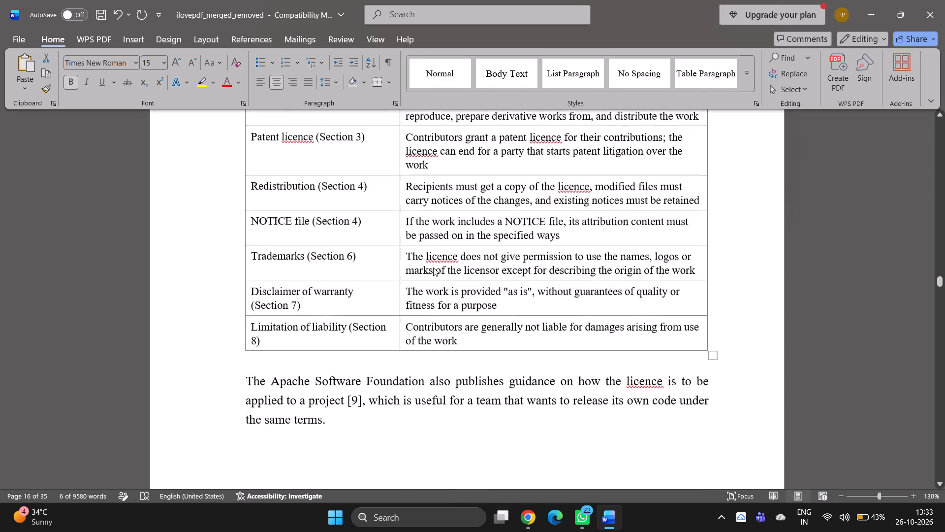
{"action": "scroll", "coordinate": [433, 267], "scroll_direction": "down", "scroll_amount": 8}
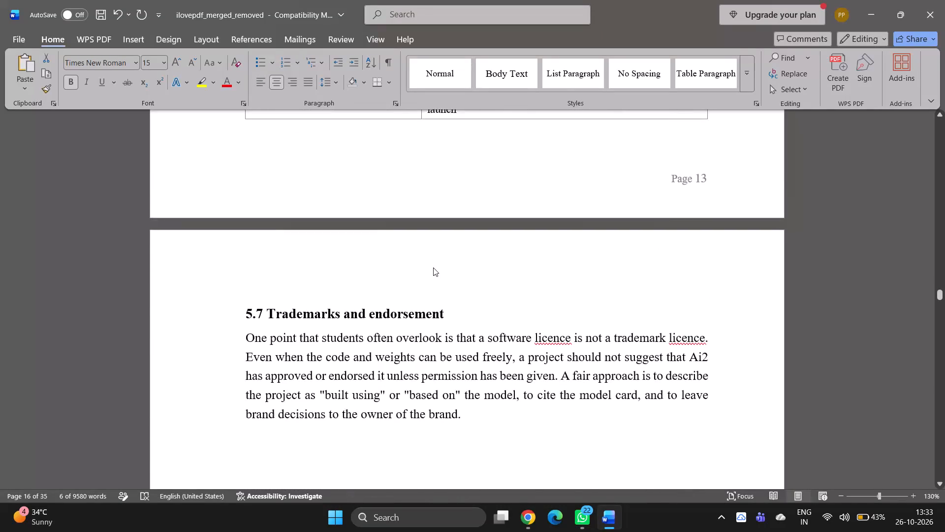
{"action": "scroll", "coordinate": [433, 267], "scroll_direction": "down", "scroll_amount": 5}
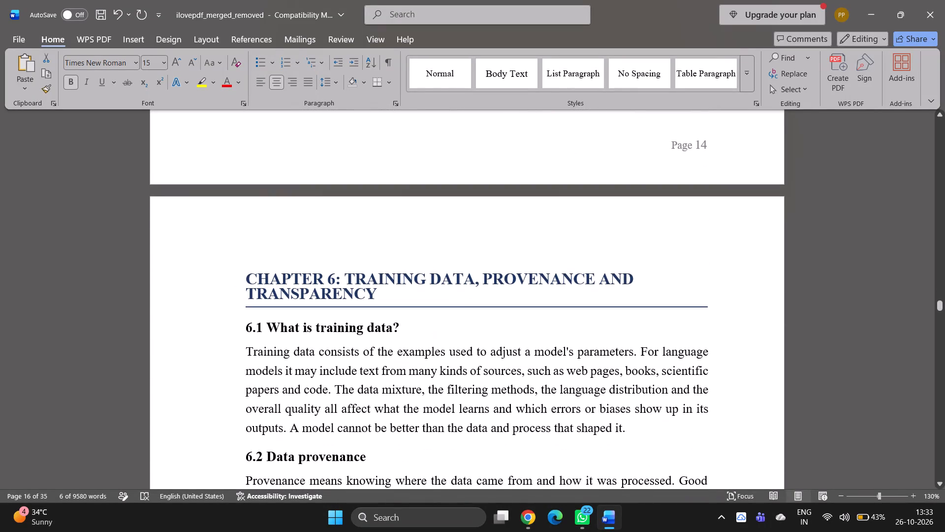
{"action": "left_click", "coordinate": [431, 307]}
{"action": "right_click", "coordinate": [431, 307]}
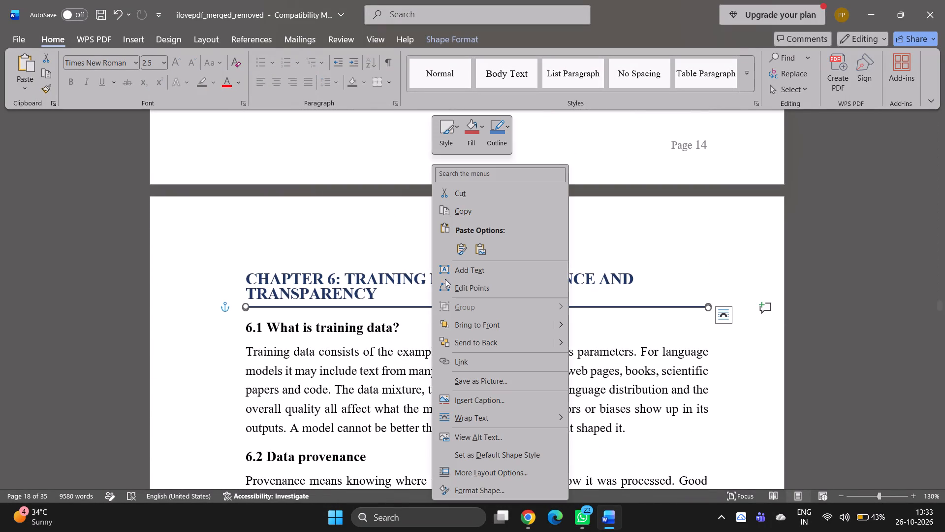
{"action": "left_click", "coordinate": [468, 191]}
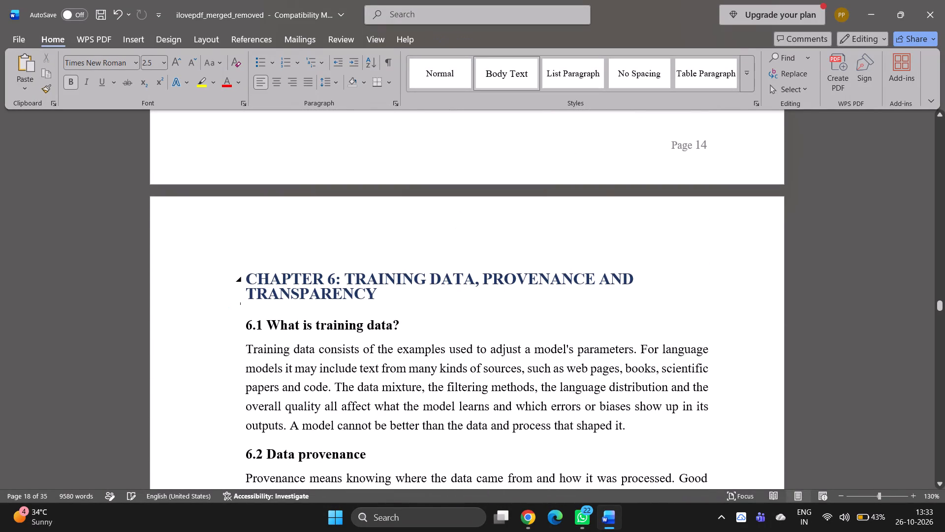
Center the "CHAPTER 6: TRAINING DATA, PROVENANCE AND TRANSPARENCY" heading.
{"action": "triple_click", "coordinate": [440, 274]}
{"action": "left_click", "coordinate": [272, 80]}
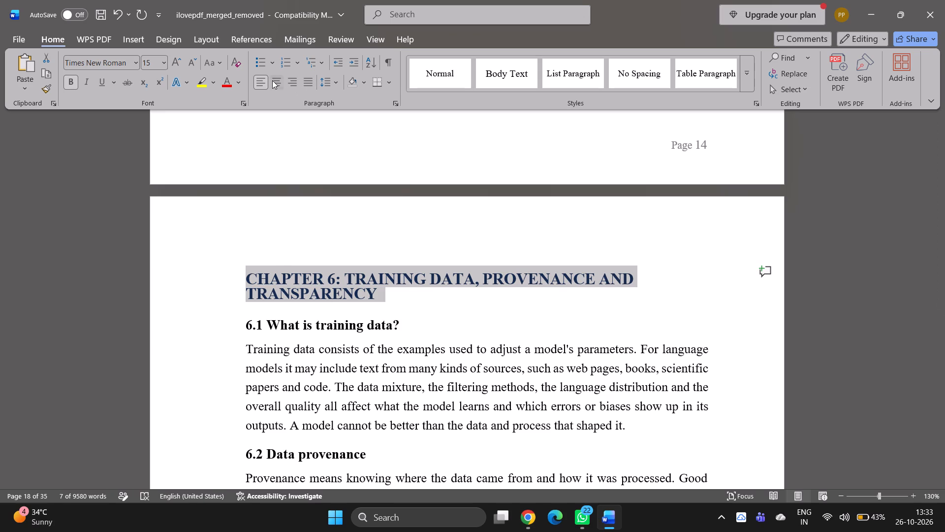
Cut the horizontal line beneath the "CHAPTER 7: PRACTICAL APPLICATION SCENARIO" heading.
{"action": "scroll", "coordinate": [428, 278], "scroll_direction": "down", "scroll_amount": 6}
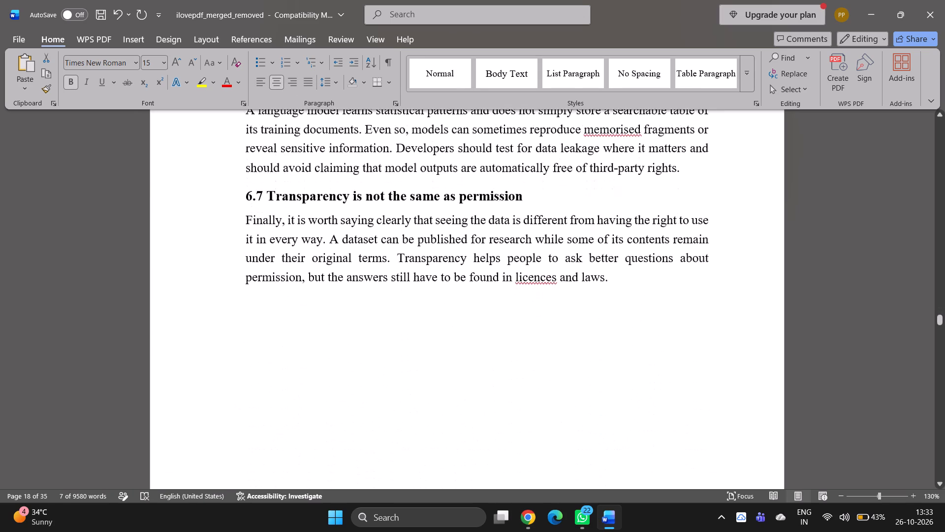
{"action": "scroll", "coordinate": [428, 278], "scroll_direction": "down", "scroll_amount": 5}
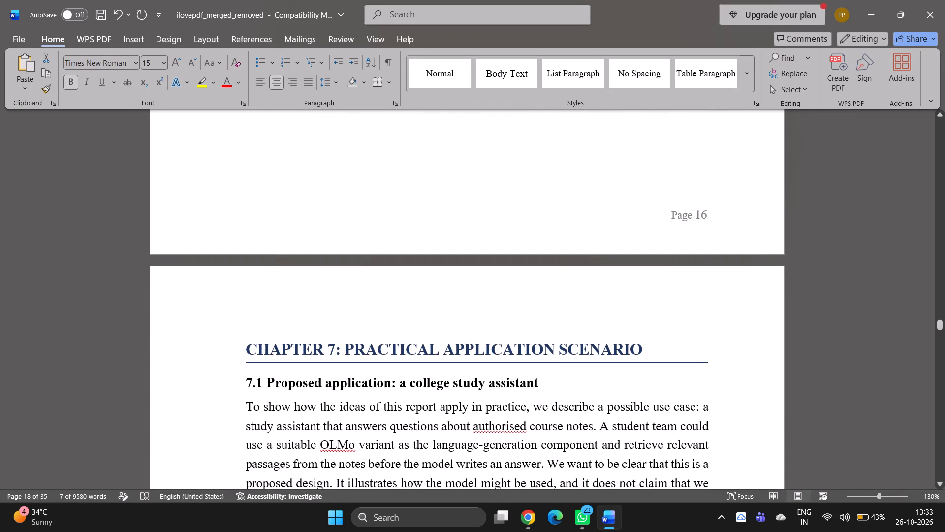
{"action": "left_click", "coordinate": [441, 362]}
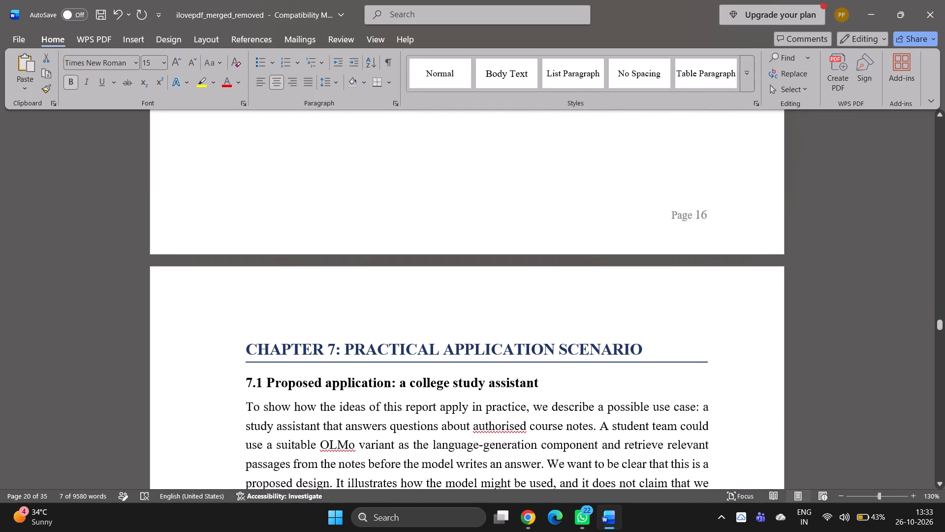
{"action": "right_click", "coordinate": [441, 362]}
{"action": "left_click", "coordinate": [476, 51]}
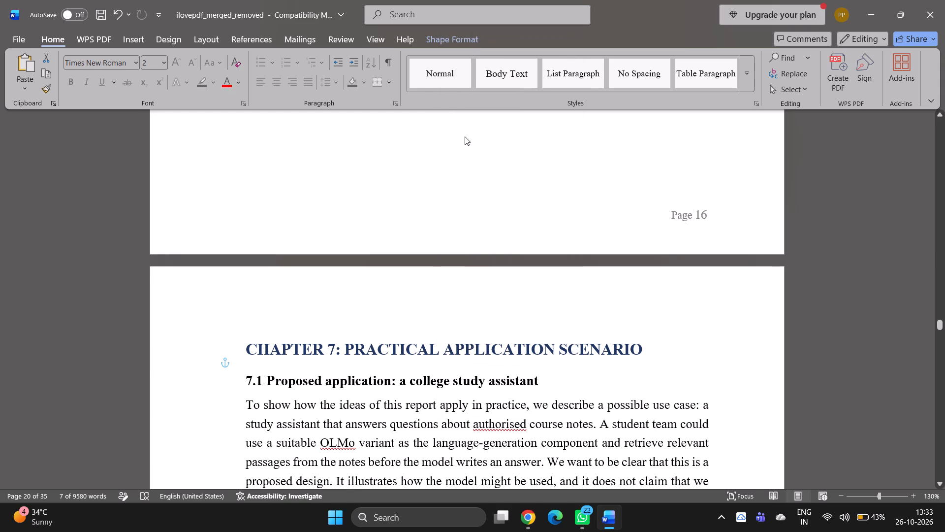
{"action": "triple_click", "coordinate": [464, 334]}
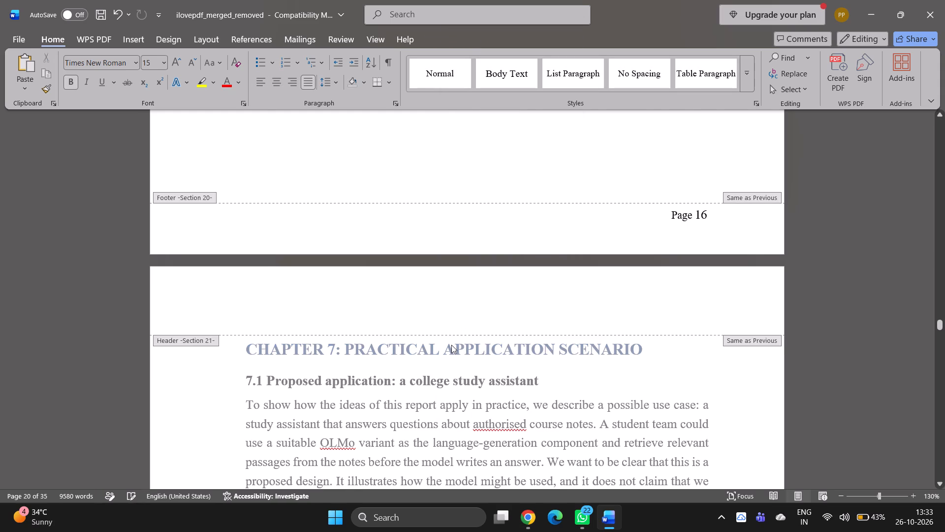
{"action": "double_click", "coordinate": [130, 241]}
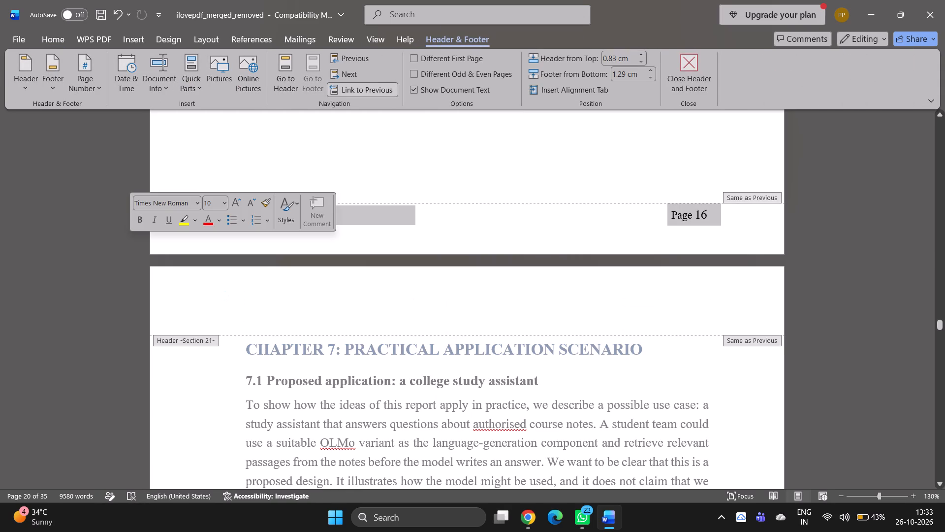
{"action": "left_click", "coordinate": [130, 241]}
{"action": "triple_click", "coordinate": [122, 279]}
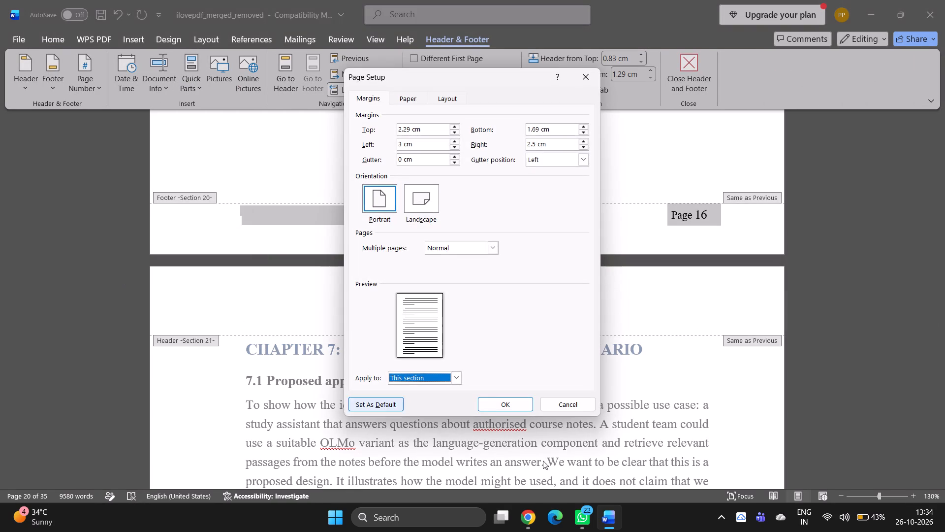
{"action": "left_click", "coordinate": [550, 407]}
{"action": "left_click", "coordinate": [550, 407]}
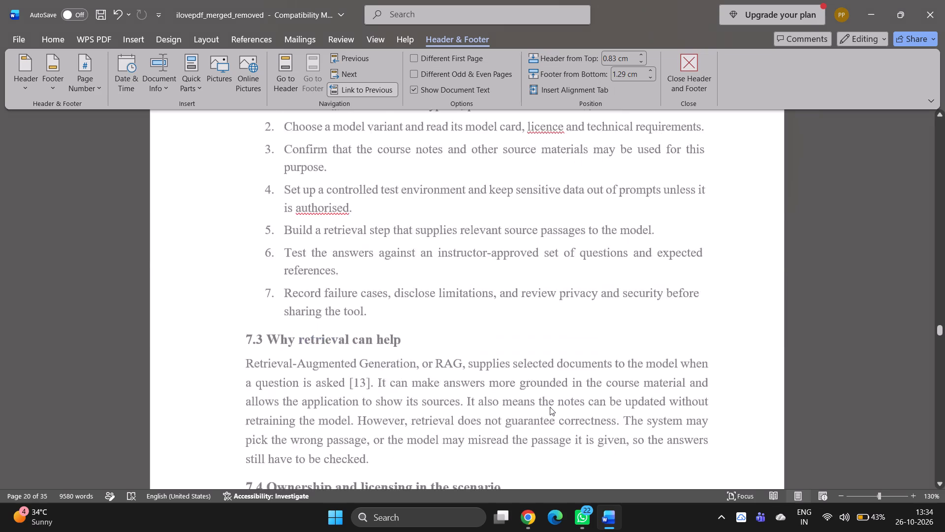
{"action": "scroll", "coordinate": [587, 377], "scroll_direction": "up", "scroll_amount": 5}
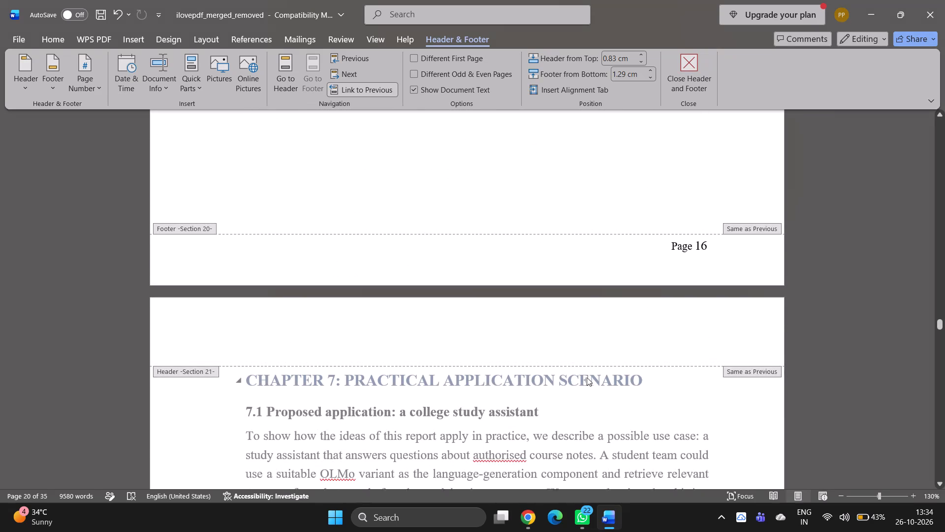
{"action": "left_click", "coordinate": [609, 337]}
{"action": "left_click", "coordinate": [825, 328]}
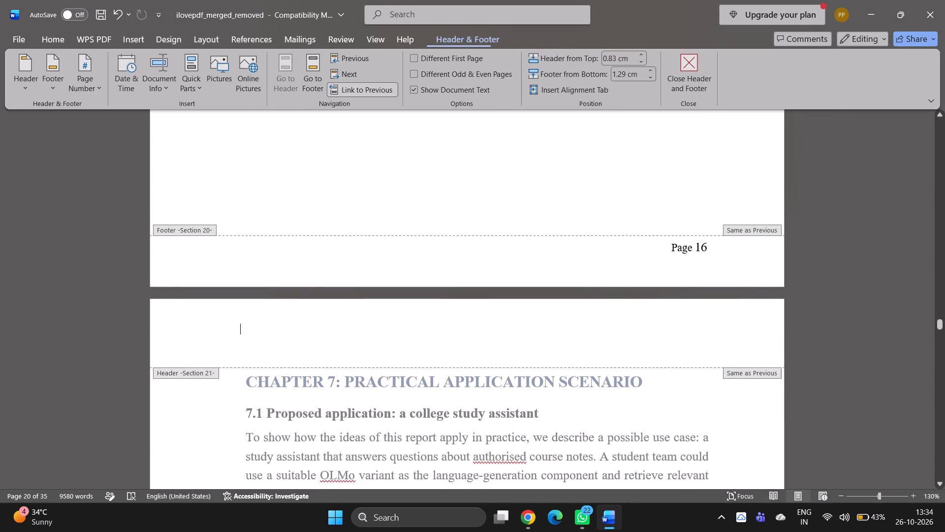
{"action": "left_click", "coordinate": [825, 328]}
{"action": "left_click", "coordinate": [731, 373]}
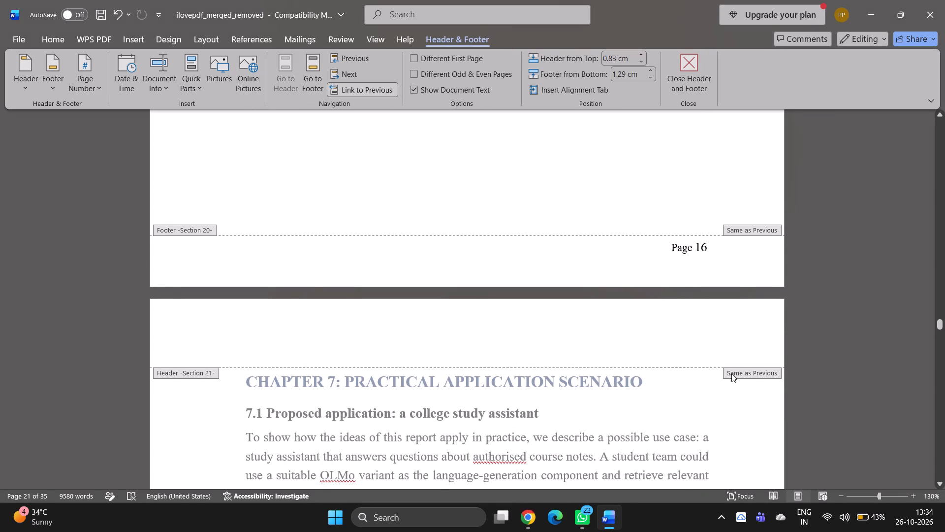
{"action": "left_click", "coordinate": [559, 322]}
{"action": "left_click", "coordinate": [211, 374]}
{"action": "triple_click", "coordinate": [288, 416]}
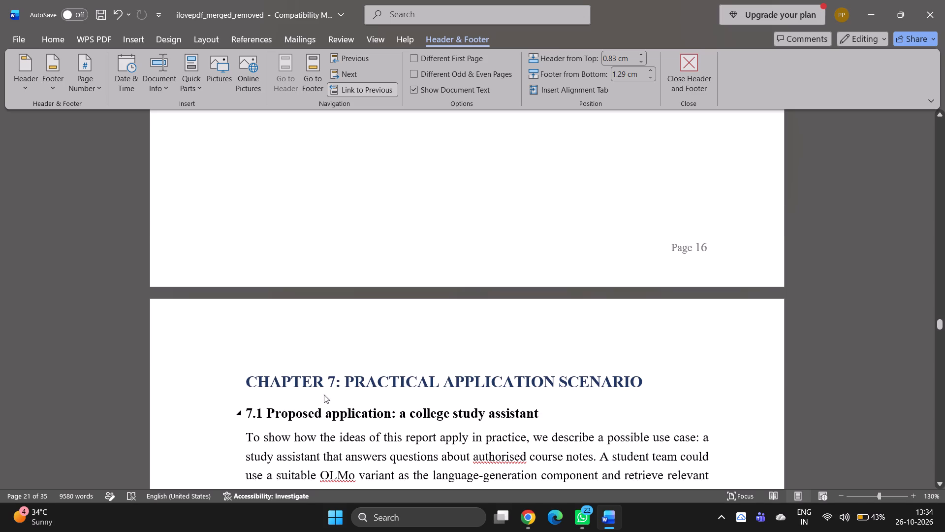
Center the "CHAPTER 7: PRACTICAL APPLICATION SCENARIO" heading.
{"action": "triple_click", "coordinate": [332, 385]}
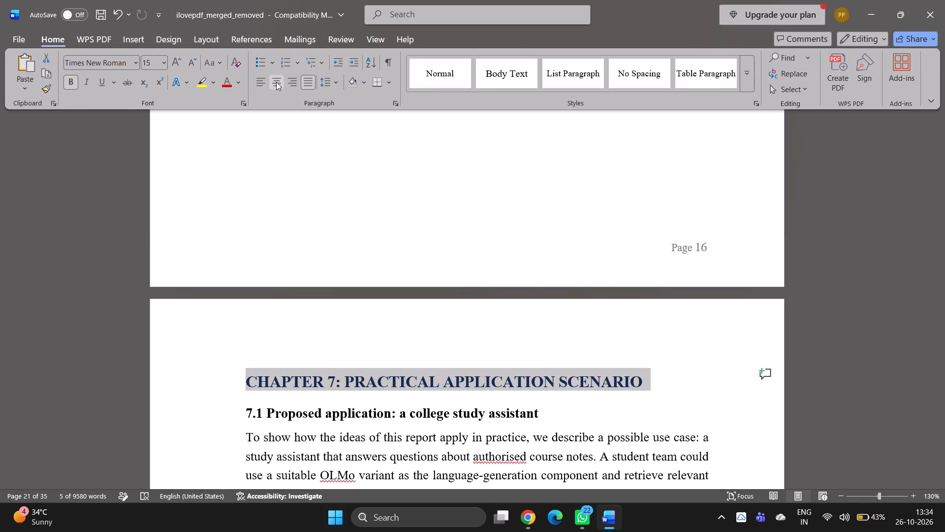
{"action": "left_click", "coordinate": [276, 82]}
Cut the horizontal line beneath the "CHAPTER 8: EVALUATION, RELIABILITY AND LIMITATIONS" heading.
{"action": "scroll", "coordinate": [441, 359], "scroll_direction": "down", "scroll_amount": 4}
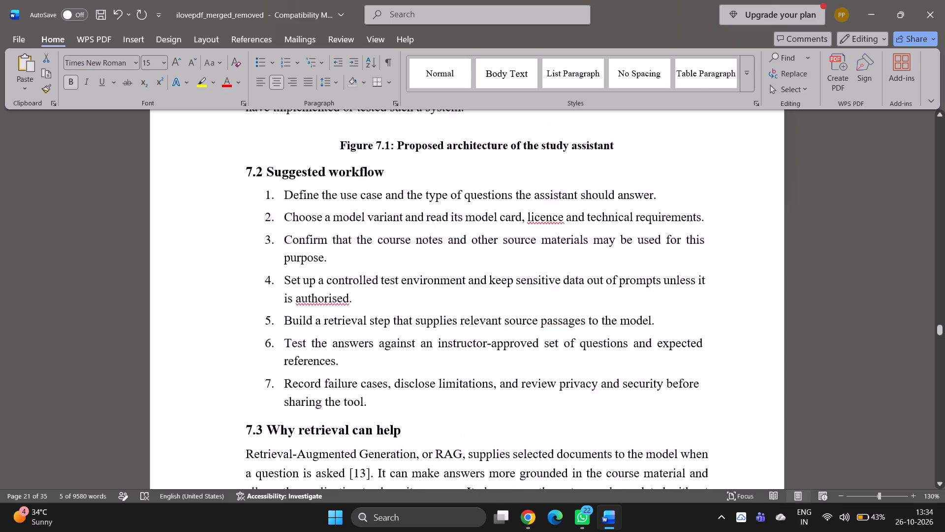
{"action": "scroll", "coordinate": [441, 359], "scroll_direction": "down", "scroll_amount": 5}
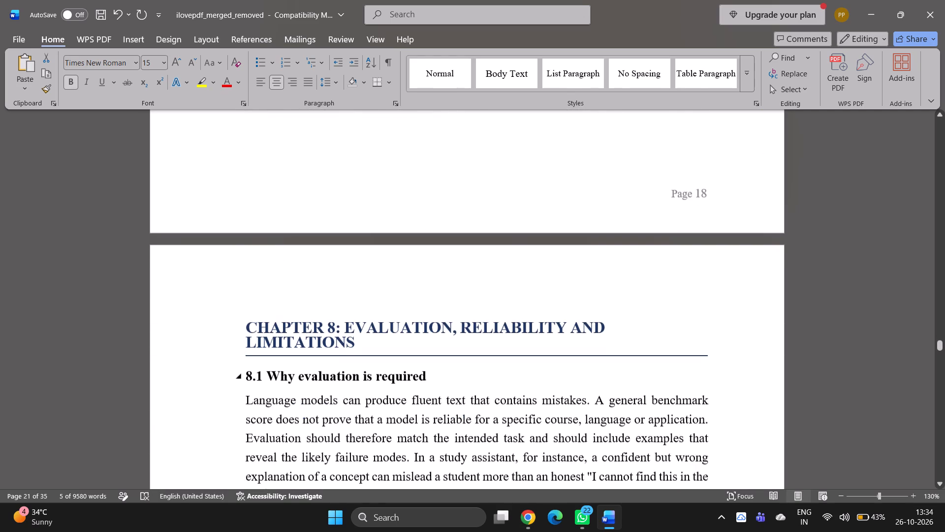
{"action": "scroll", "coordinate": [441, 359], "scroll_direction": "down", "scroll_amount": 1}
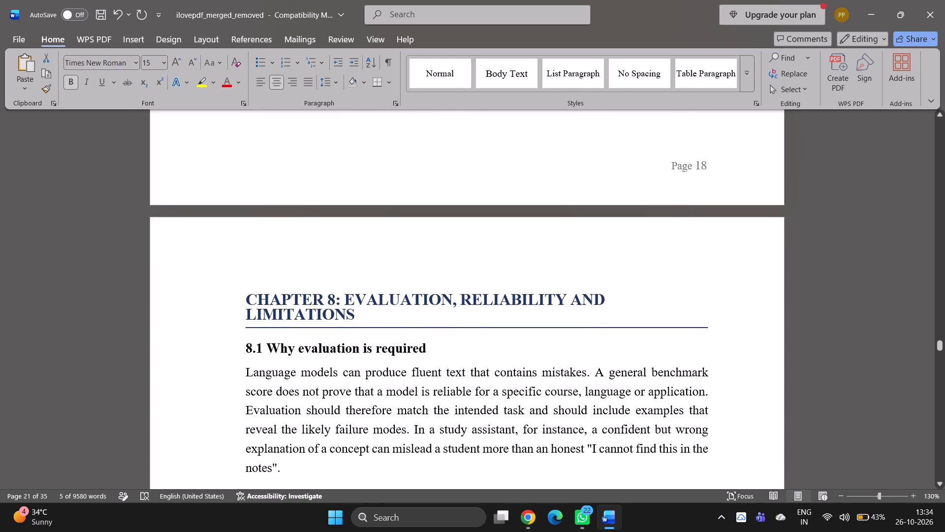
{"action": "left_click", "coordinate": [450, 328]}
{"action": "right_click", "coordinate": [450, 328]}
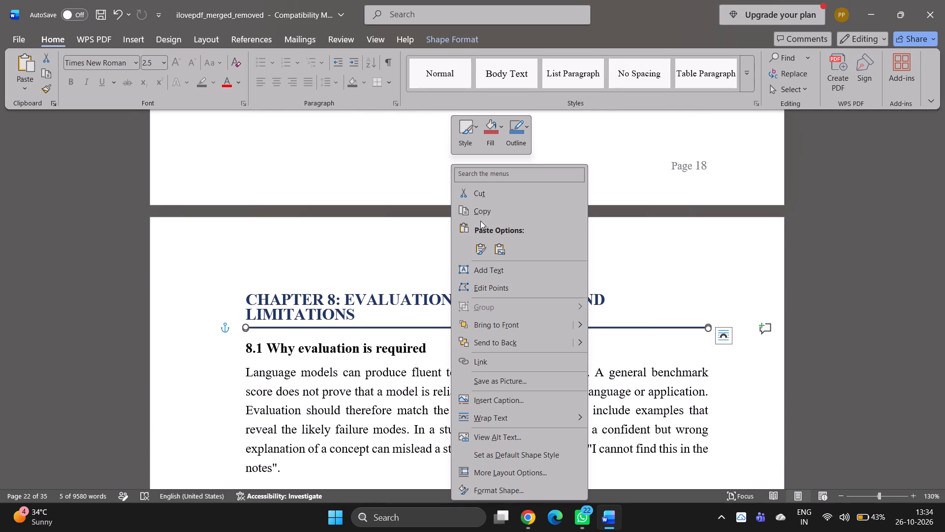
{"action": "left_click", "coordinate": [478, 198]}
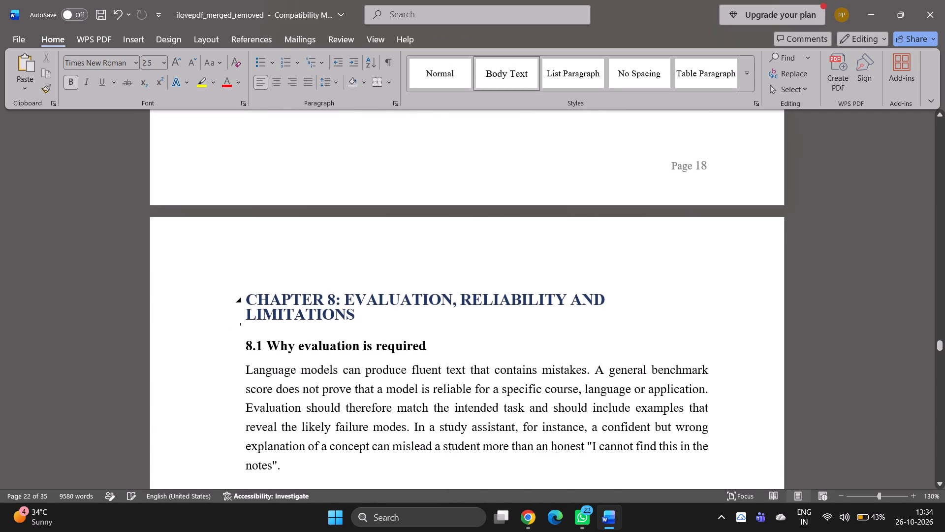
Center the "CHAPTER 8: EVALUATION, RELIABILITY AND LIMITATIONS" heading.
{"action": "triple_click", "coordinate": [435, 288]}
{"action": "left_click", "coordinate": [283, 81]}
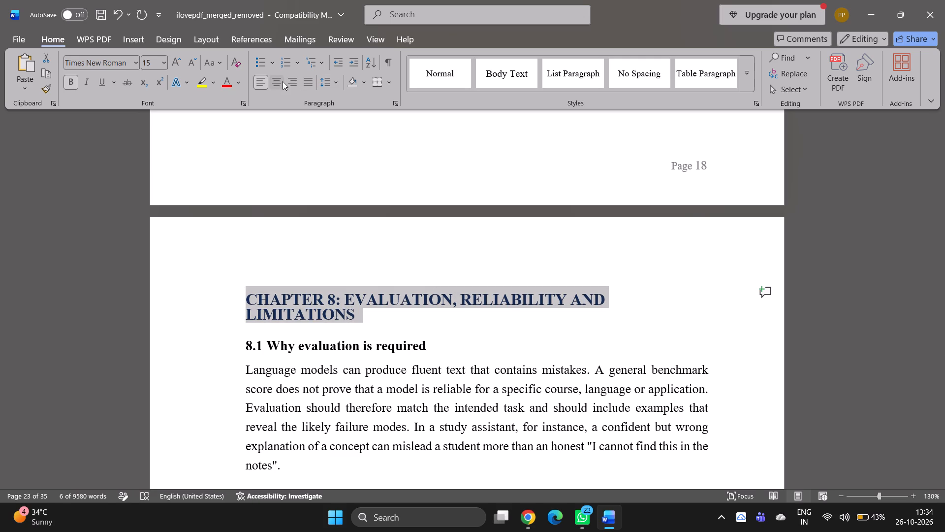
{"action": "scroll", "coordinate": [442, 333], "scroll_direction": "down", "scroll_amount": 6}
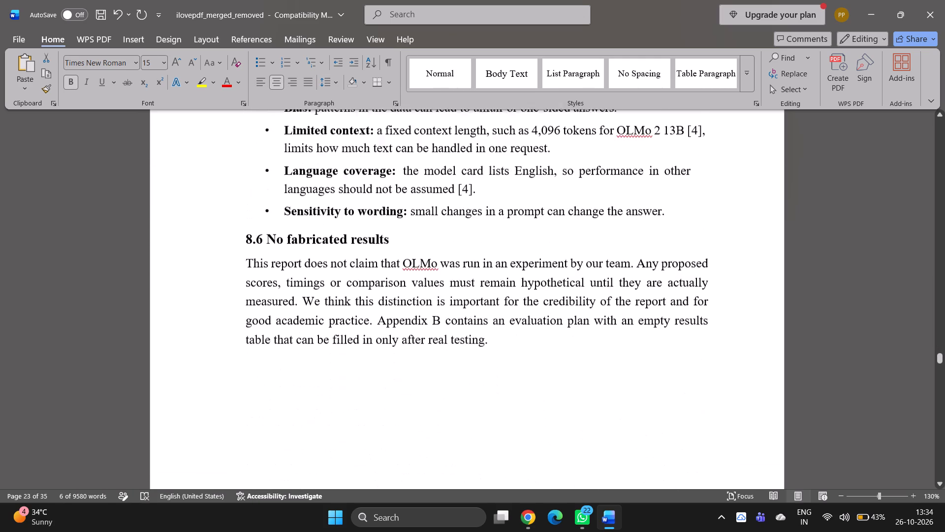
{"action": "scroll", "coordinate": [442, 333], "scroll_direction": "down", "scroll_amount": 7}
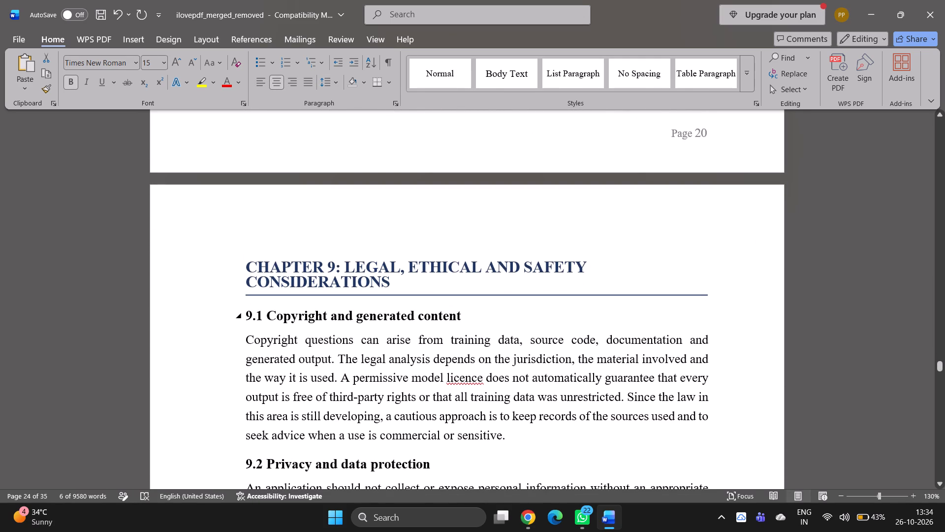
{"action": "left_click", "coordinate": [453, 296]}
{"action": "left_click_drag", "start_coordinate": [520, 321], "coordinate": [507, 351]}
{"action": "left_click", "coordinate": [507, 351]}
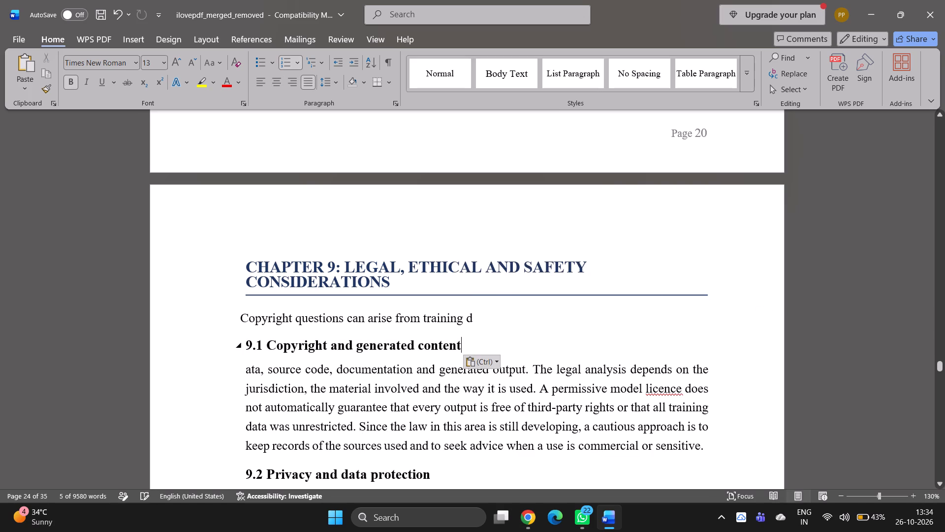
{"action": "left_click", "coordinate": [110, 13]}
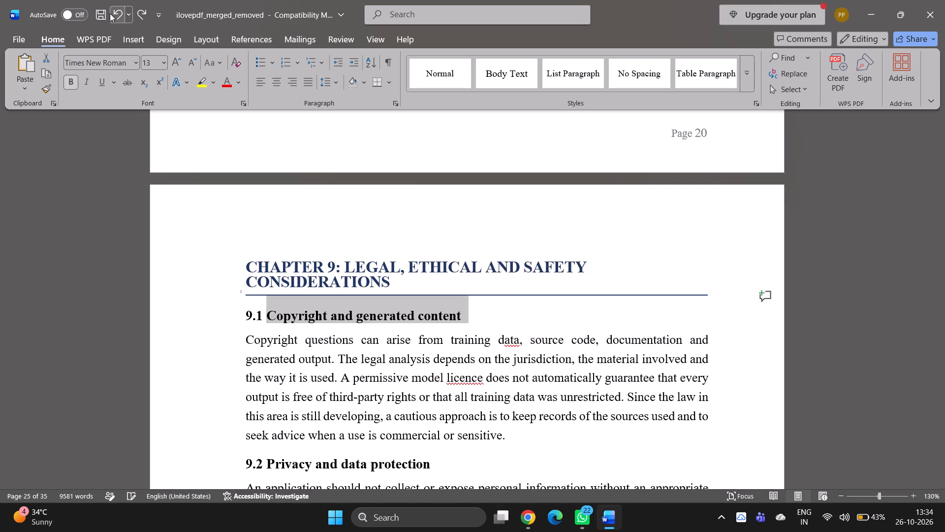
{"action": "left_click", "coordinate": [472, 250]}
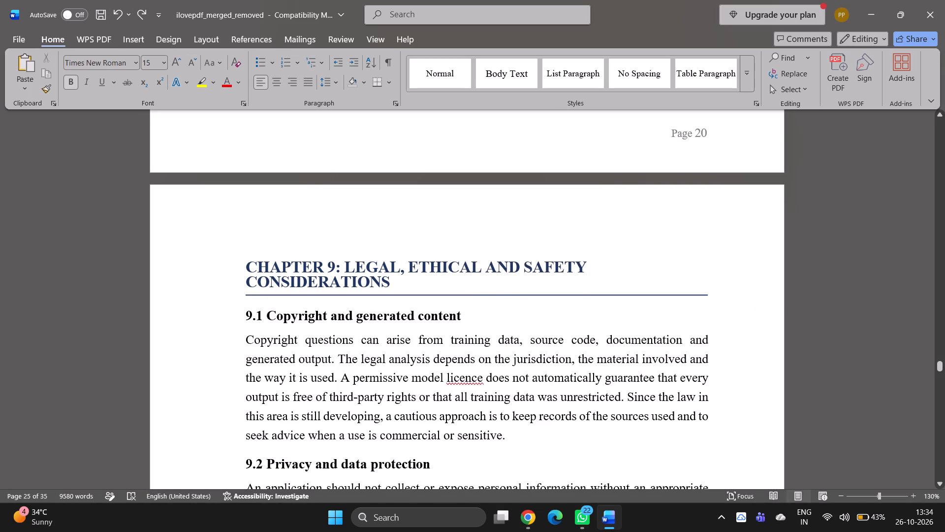
Cut the horizontal line beneath the "CHAPTER 9: LEGAL, ETHICAL AND SAFETY CONSIDERATIONS" heading.
{"action": "left_click", "coordinate": [472, 295]}
{"action": "right_click", "coordinate": [472, 295]}
{"action": "left_click", "coordinate": [496, 190]}
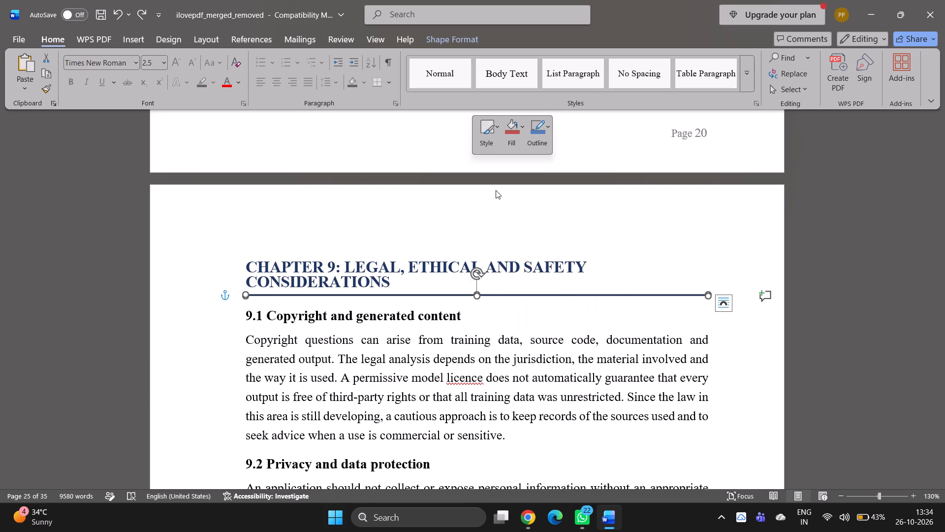
Center the "CHAPTER 9: LEGAL, ETHICAL AND SAFETY CONSIDERATIONS" heading.
{"action": "triple_click", "coordinate": [447, 278]}
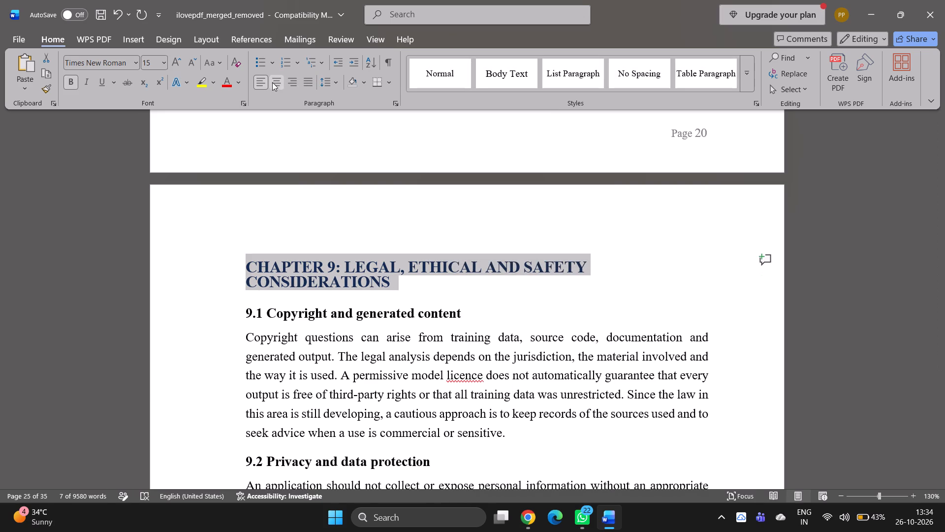
{"action": "left_click", "coordinate": [273, 83]}
Cut the horizontal line beneath the "CHAPTER 10: BENEFITS, RISKS AND STAKEHOLDER RESPONSIBILITIES" heading.
{"action": "scroll", "coordinate": [409, 288], "scroll_direction": "down", "scroll_amount": 3}
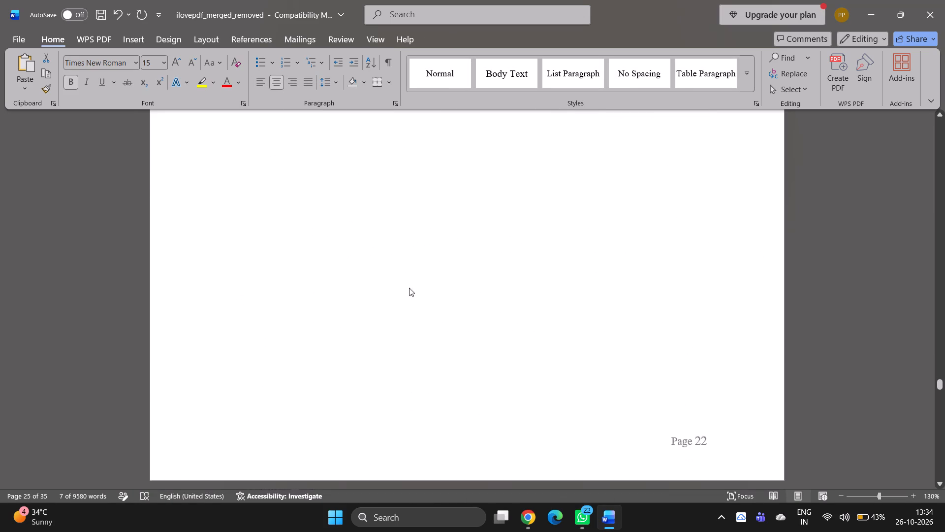
{"action": "scroll", "coordinate": [409, 288], "scroll_direction": "down", "scroll_amount": 2}
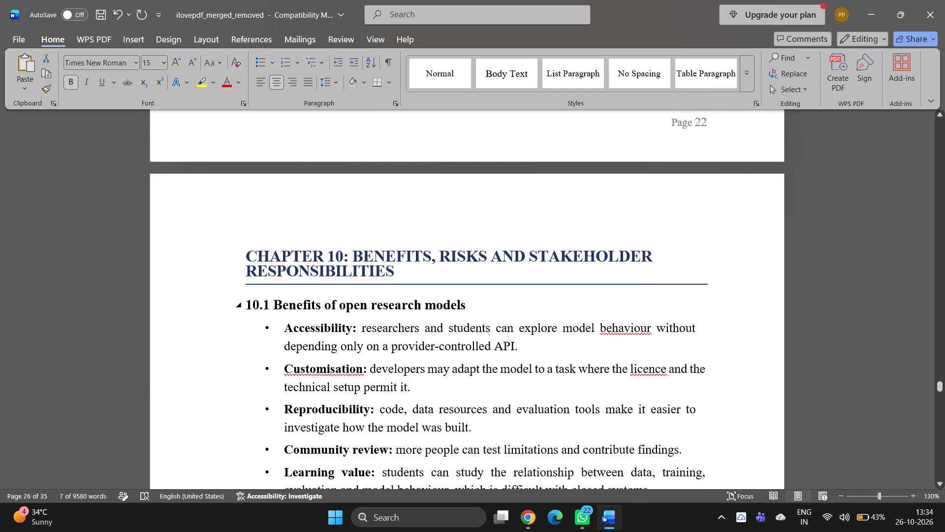
{"action": "left_click", "coordinate": [429, 284]}
{"action": "right_click", "coordinate": [429, 284]}
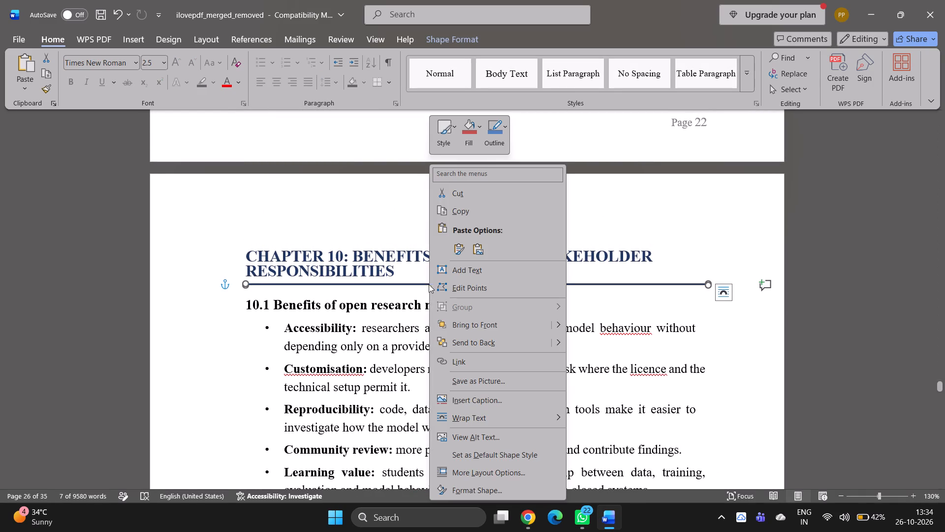
{"action": "left_click", "coordinate": [468, 196]}
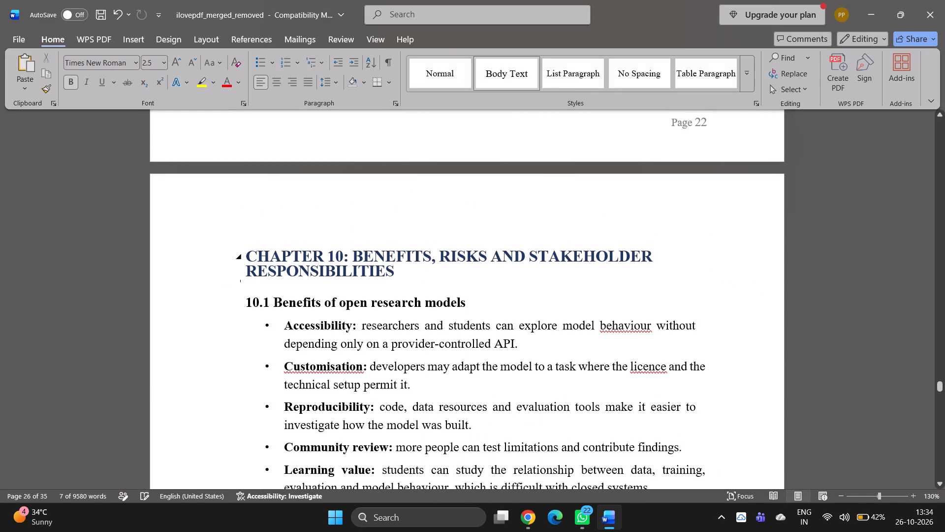
Center the "CHAPTER 10: BENEFITS, RISKS AND STAKEHOLDER RESPONSIBILITIES" heading.
{"action": "triple_click", "coordinate": [425, 258]}
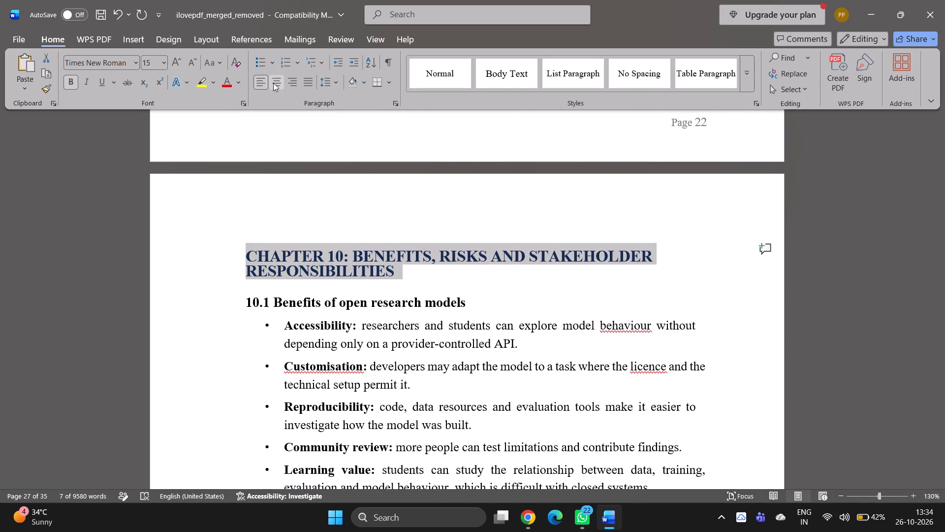
{"action": "left_click", "coordinate": [273, 83]}
Cut the horizontal line beneath the "CHAPTER 11: CONCLUSION AND FUTURE SCOPE" heading.
{"action": "scroll", "coordinate": [453, 318], "scroll_direction": "down", "scroll_amount": 4}
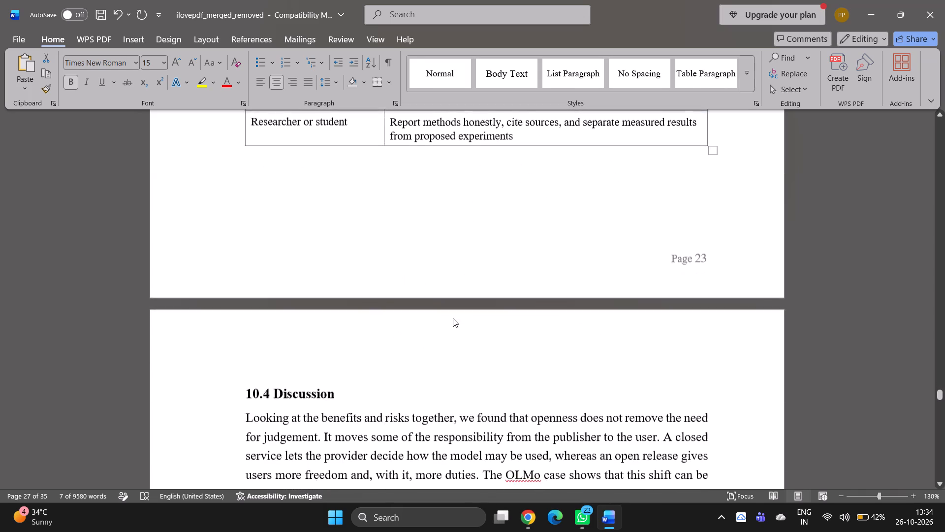
{"action": "scroll", "coordinate": [453, 318], "scroll_direction": "down", "scroll_amount": 3}
{"action": "scroll", "coordinate": [453, 318], "scroll_direction": "up", "scroll_amount": 1}
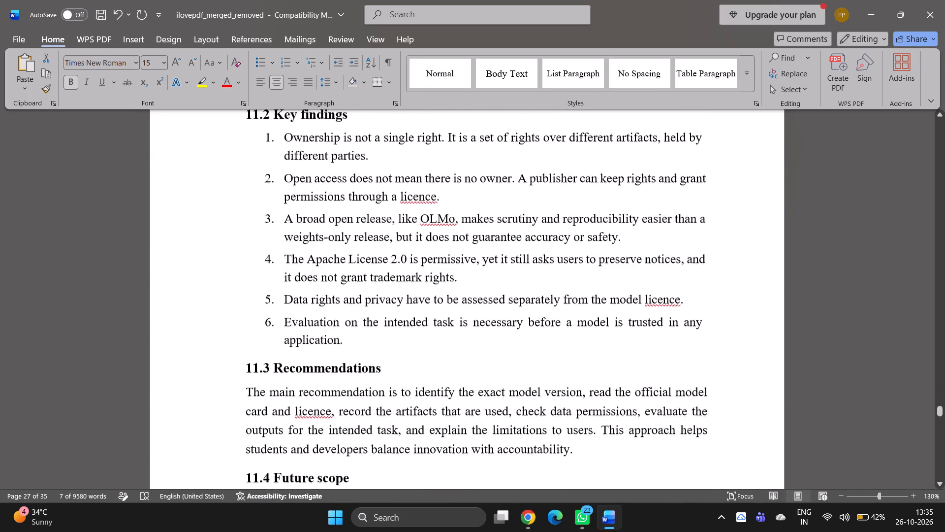
{"action": "scroll", "coordinate": [453, 318], "scroll_direction": "up", "scroll_amount": 1}
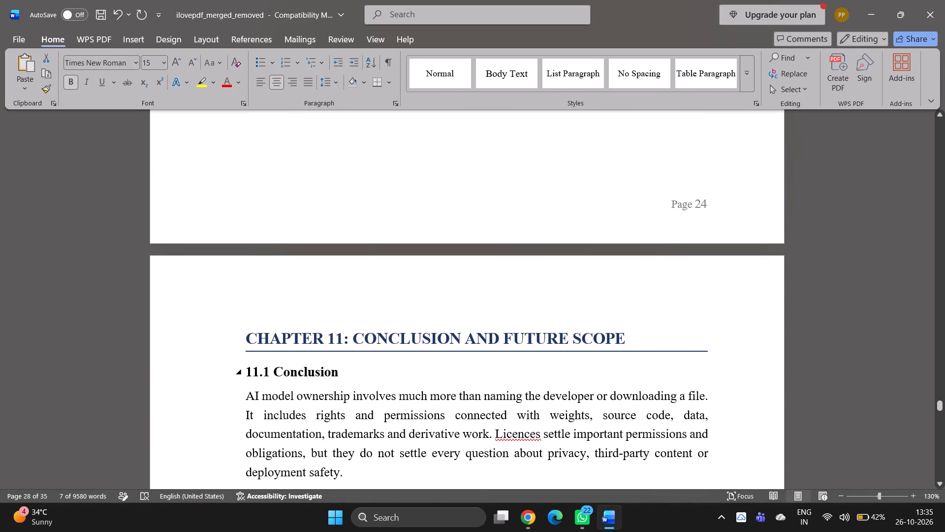
{"action": "left_click", "coordinate": [457, 351]}
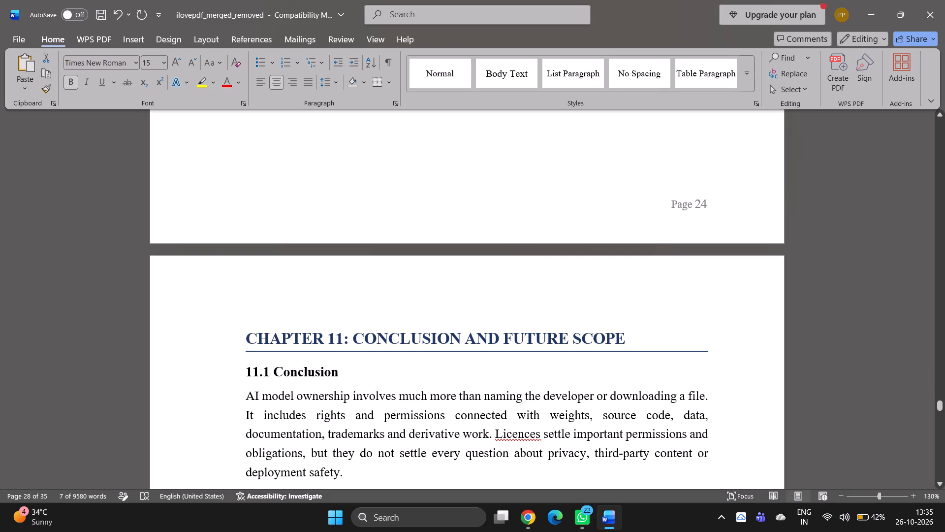
{"action": "right_click", "coordinate": [457, 351]}
{"action": "left_click", "coordinate": [501, 46]}
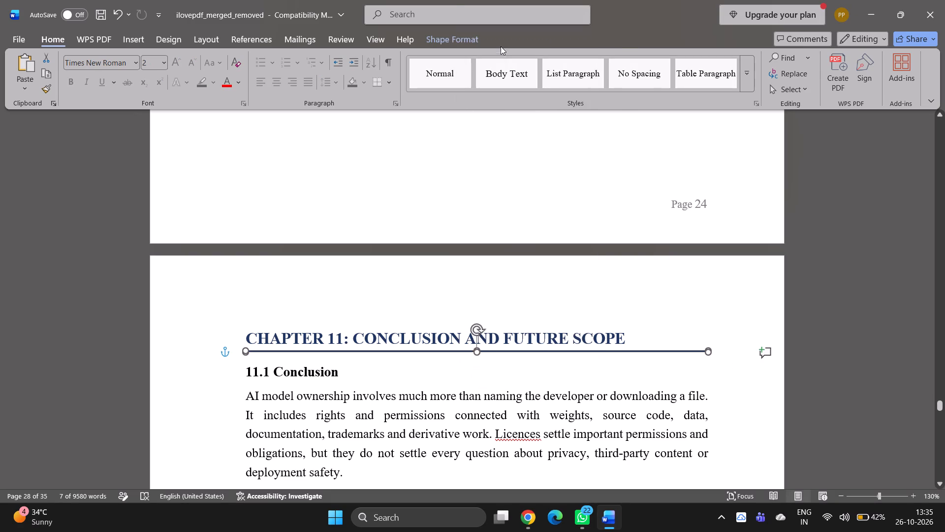
Center the "CHAPTER 11: CONCLUSION AND FUTURE SCOPE" heading.
{"action": "triple_click", "coordinate": [458, 343]}
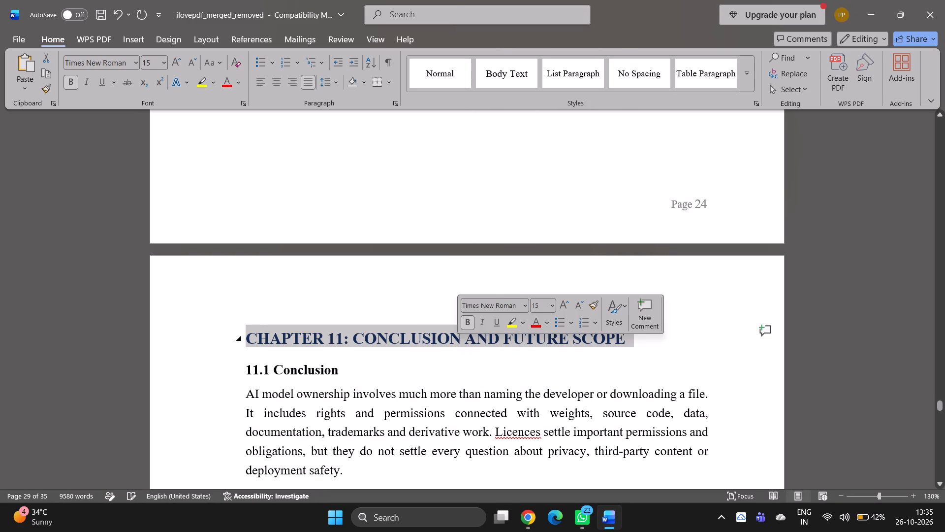
{"action": "left_click", "coordinate": [280, 85]}
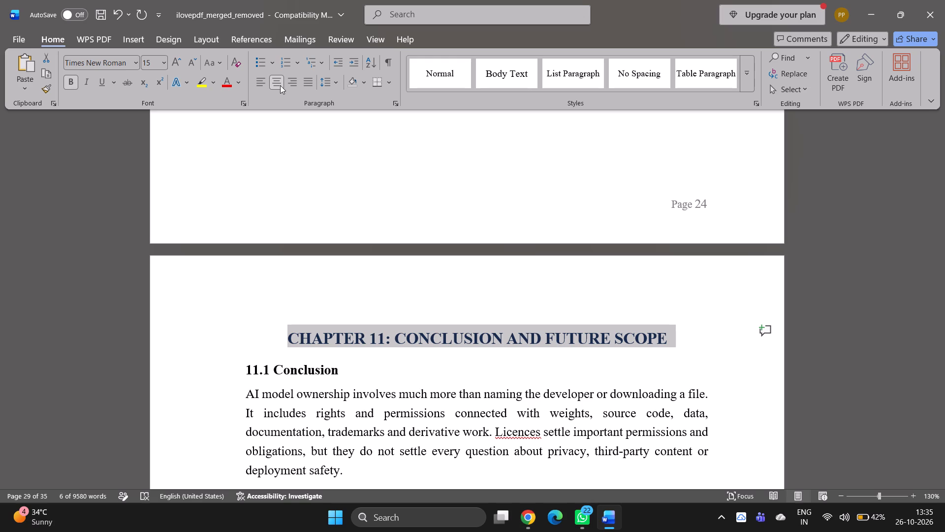
Cut the horizontal line beneath the "APPENDIX A: LICENCE REVIEW CHECKLIST" heading.
{"action": "scroll", "coordinate": [374, 250], "scroll_direction": "down", "scroll_amount": 7}
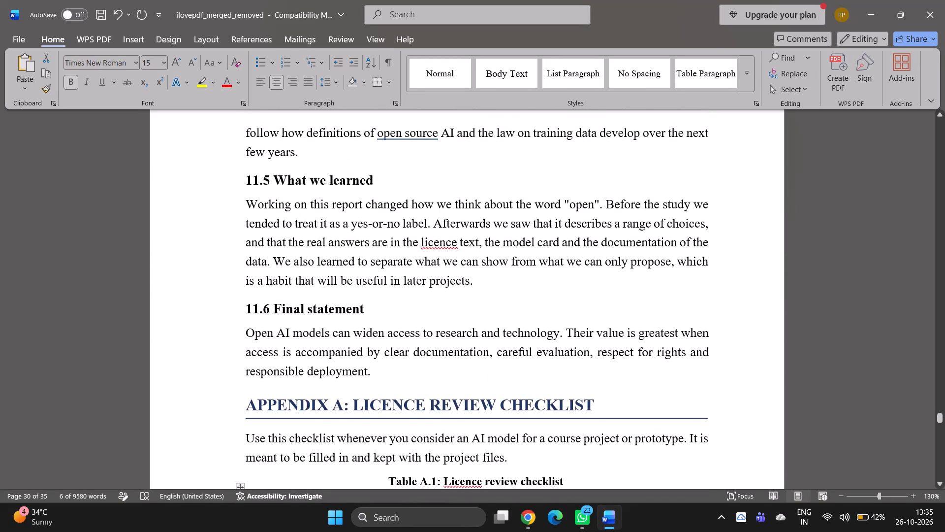
{"action": "left_click_drag", "start_coordinate": [374, 250], "coordinate": [424, 379]}
{"action": "left_click", "coordinate": [424, 379]}
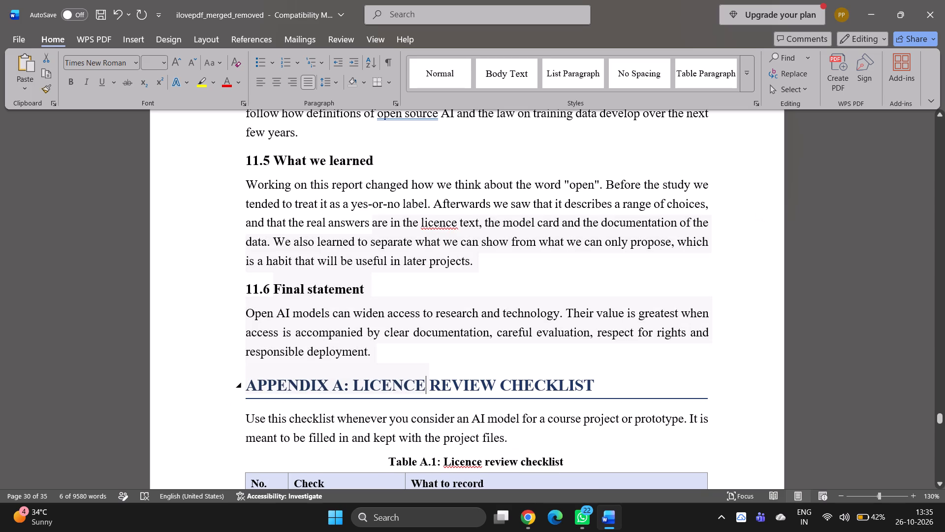
{"action": "left_click", "coordinate": [436, 399]}
{"action": "left_click", "coordinate": [440, 398]}
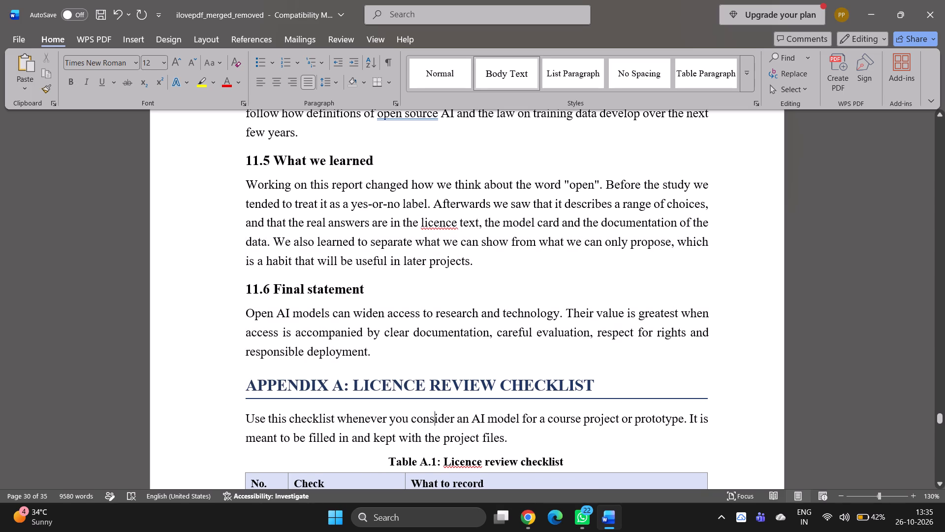
{"action": "right_click", "coordinate": [440, 398]}
{"action": "left_click", "coordinate": [483, 93]}
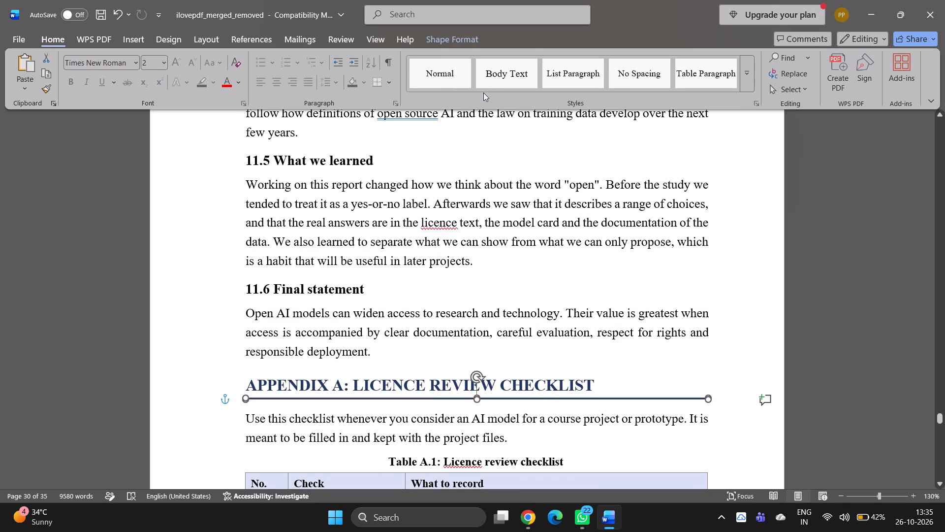
Center the "APPENDIX A: LICENCE REVIEW CHECKLIST" heading.
{"action": "double_click", "coordinate": [466, 385]}
{"action": "triple_click", "coordinate": [466, 385]}
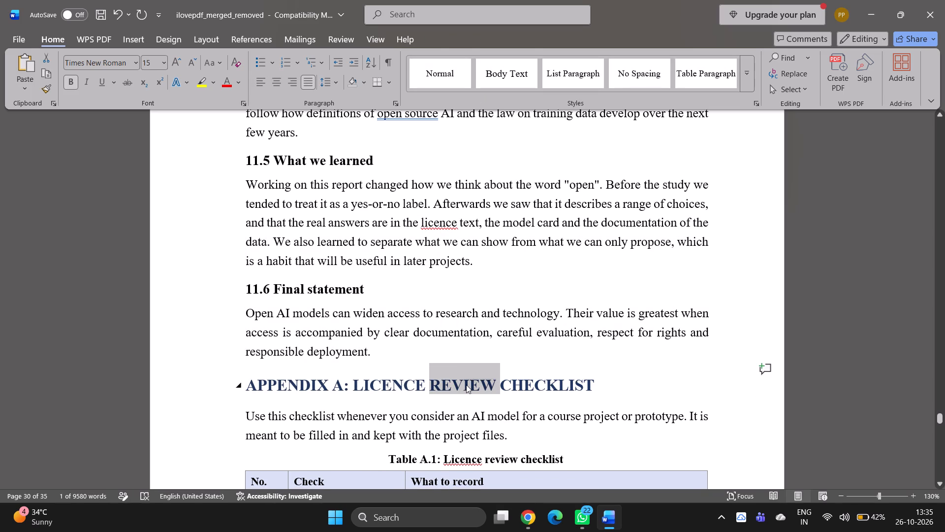
{"action": "left_click", "coordinate": [279, 86]}
Cut the horizontal line beneath the "APPENDIX B: SUGGESTED EVALUATION PLAN" heading.
{"action": "scroll", "coordinate": [416, 255], "scroll_direction": "down", "scroll_amount": 5}
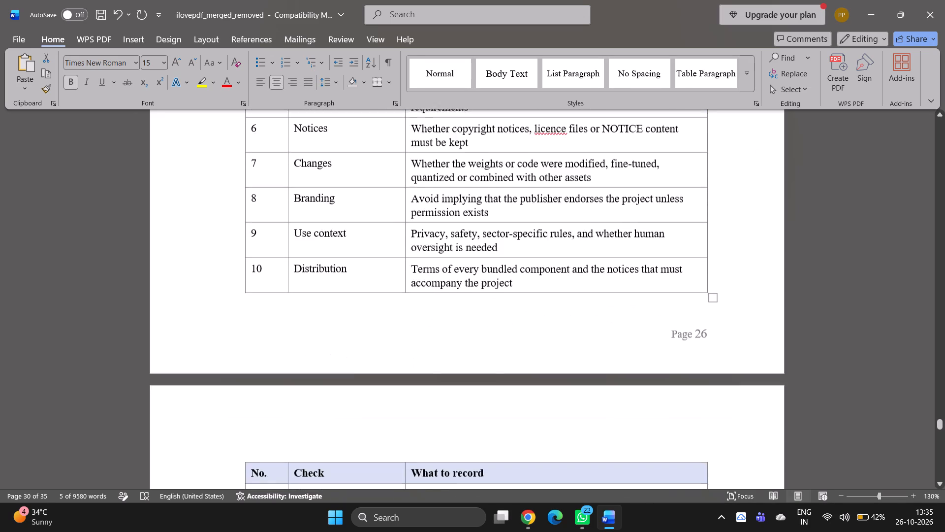
{"action": "scroll", "coordinate": [416, 255], "scroll_direction": "down", "scroll_amount": 3}
{"action": "scroll", "coordinate": [416, 255], "scroll_direction": "up", "scroll_amount": 1}
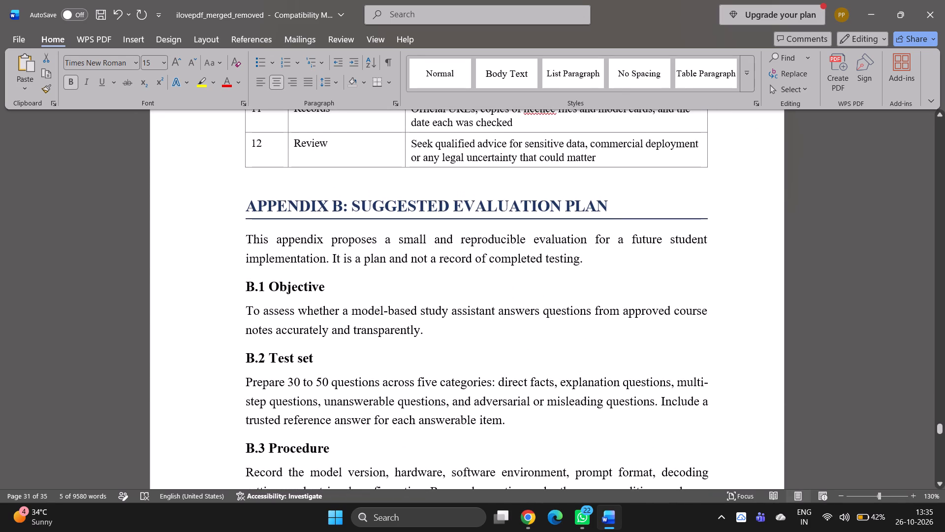
{"action": "left_click", "coordinate": [428, 218]}
{"action": "right_click", "coordinate": [428, 218]}
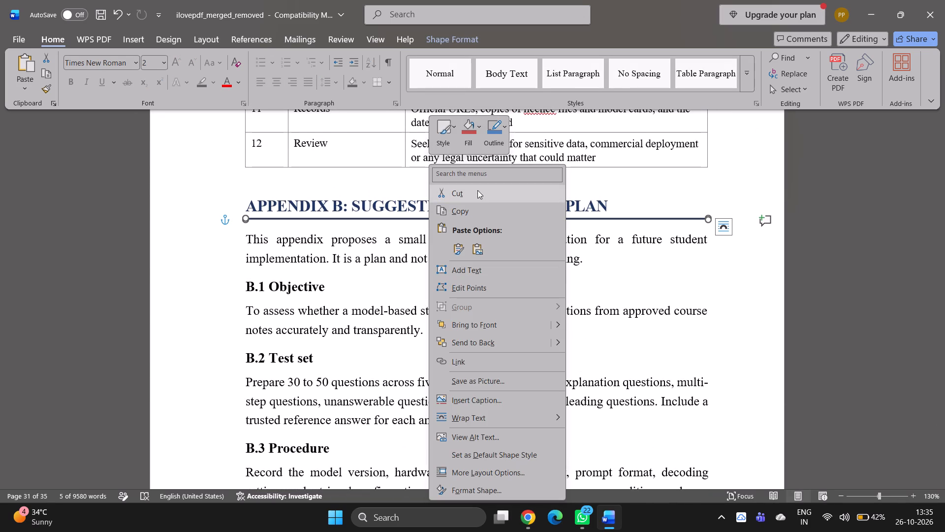
{"action": "left_click", "coordinate": [477, 190]}
Center the "APPENDIX B: SUGGESTED EVALUATION PLAN" heading.
{"action": "double_click", "coordinate": [464, 199]}
{"action": "triple_click", "coordinate": [464, 199]}
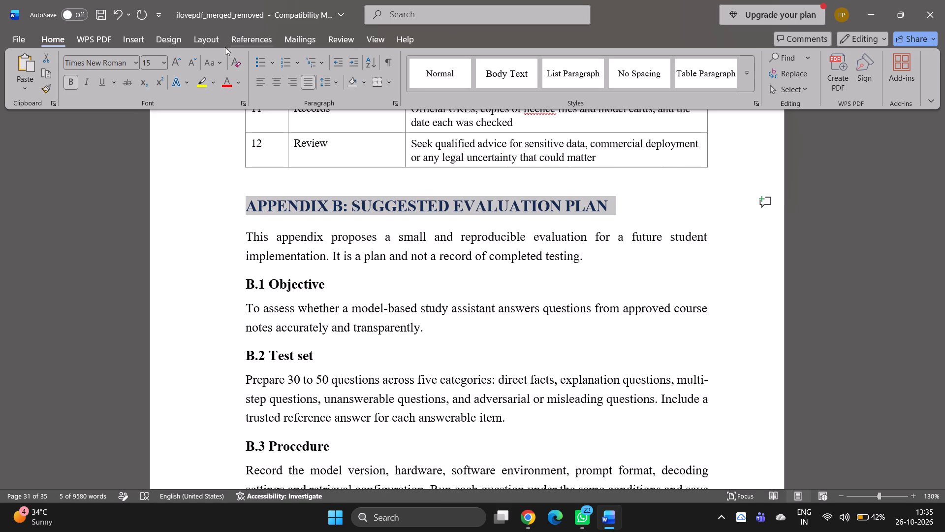
{"action": "left_click", "coordinate": [279, 89]}
Cut the horizontal line beneath the "APPENDIX C: GLOSSARY AND VIVA PREPARATION" heading.
{"action": "scroll", "coordinate": [450, 303], "scroll_direction": "down", "scroll_amount": 4}
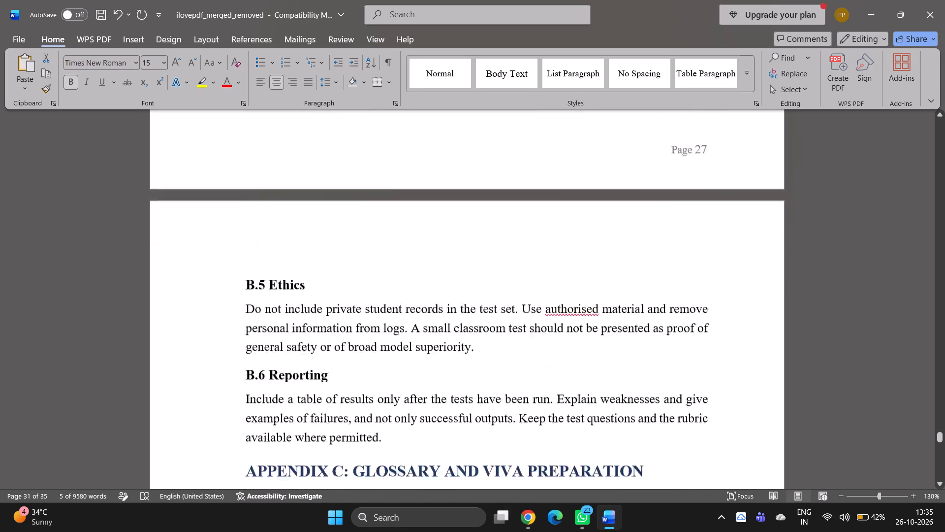
{"action": "scroll", "coordinate": [450, 303], "scroll_direction": "down", "scroll_amount": 2}
{"action": "left_click", "coordinate": [451, 238]}
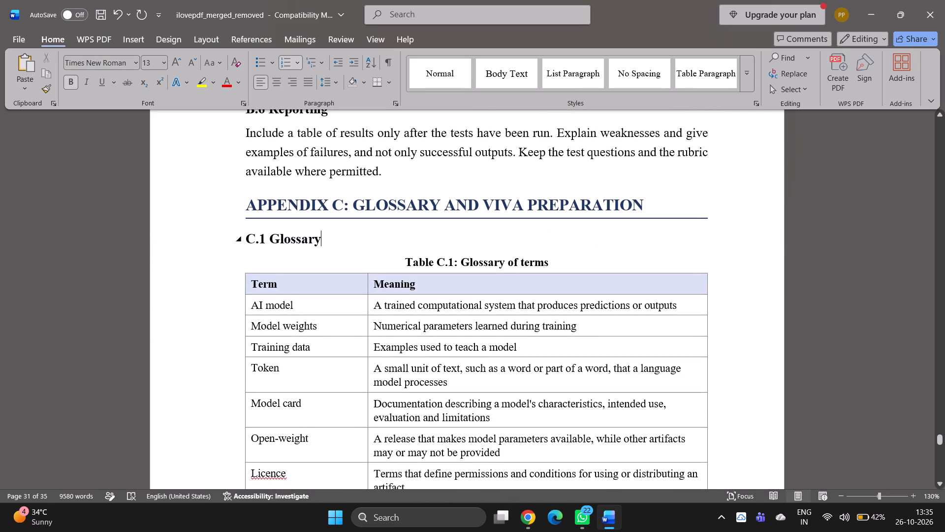
{"action": "left_click", "coordinate": [459, 218]}
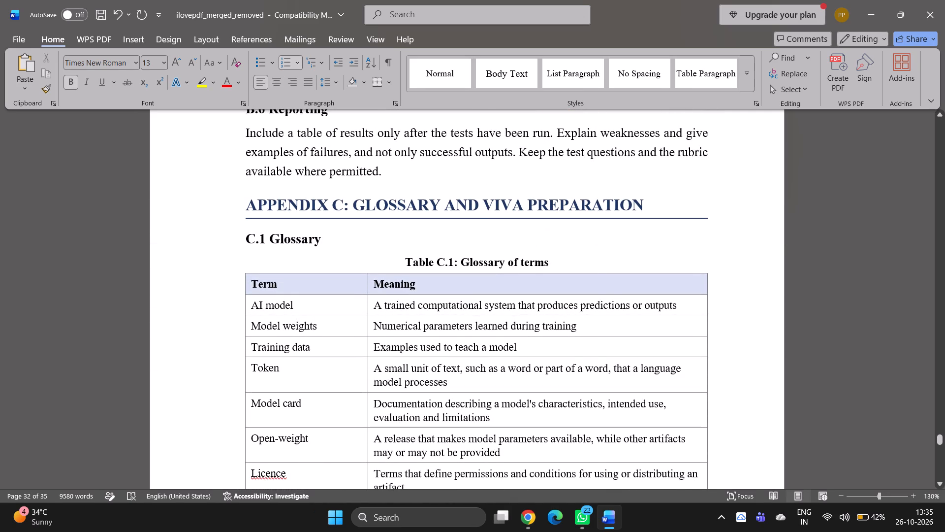
{"action": "right_click", "coordinate": [459, 218]}
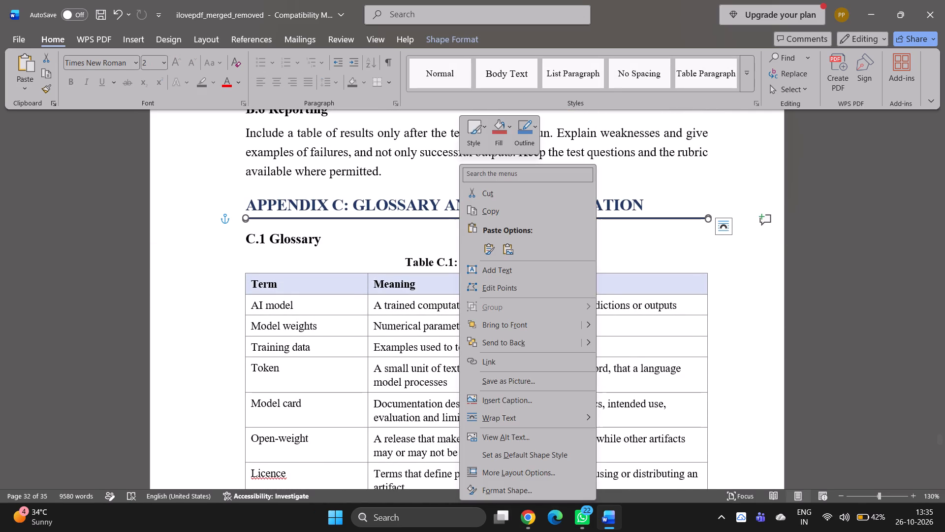
{"action": "left_click", "coordinate": [497, 198]}
Center the "APPENDIX C: GLOSSARY AND VIVA PREPARATION" heading.
{"action": "double_click", "coordinate": [485, 211]}
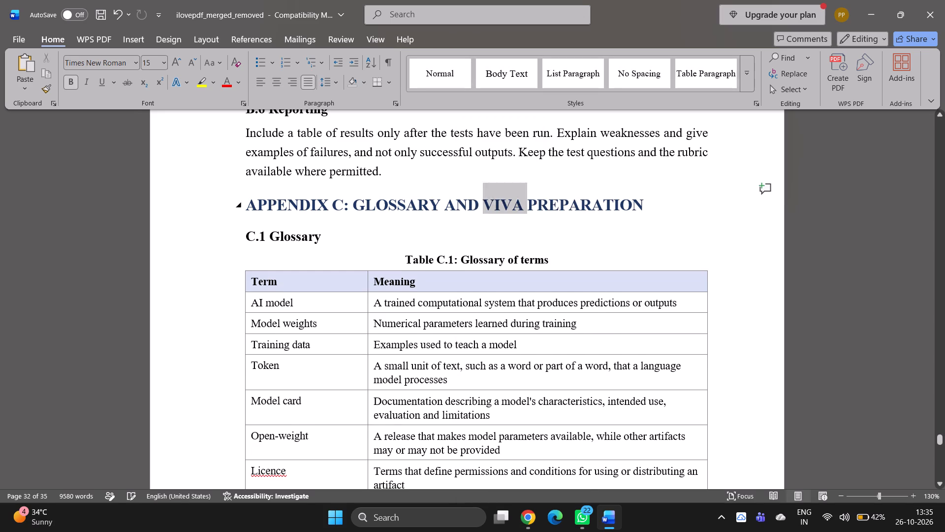
{"action": "triple_click", "coordinate": [485, 211]}
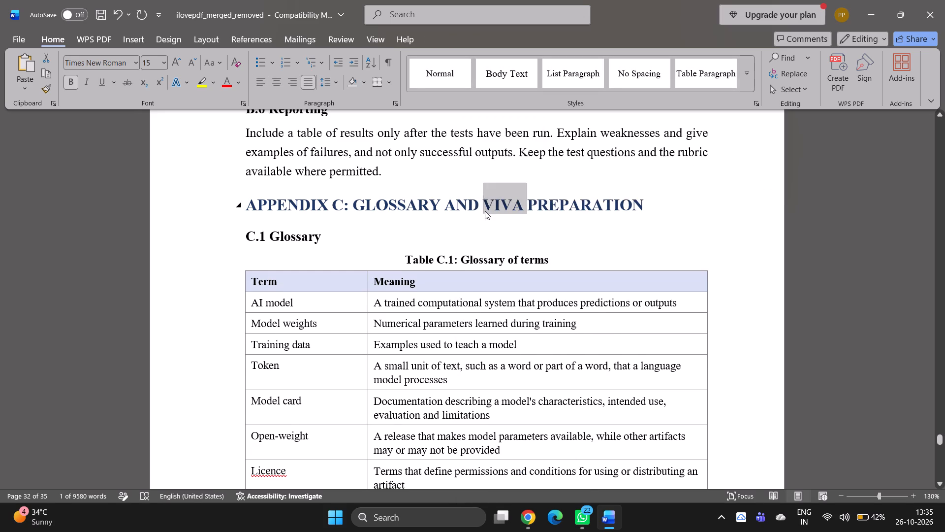
{"action": "left_click", "coordinate": [283, 79]}
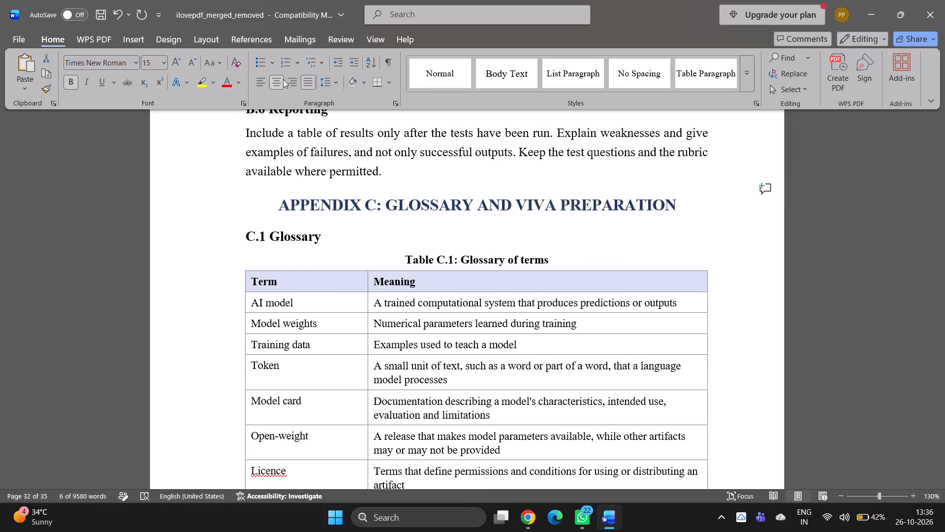
Cut the horizontal line beneath the "REFERENCES" heading after the viva questions.
{"action": "scroll", "coordinate": [441, 266], "scroll_direction": "down", "scroll_amount": 5}
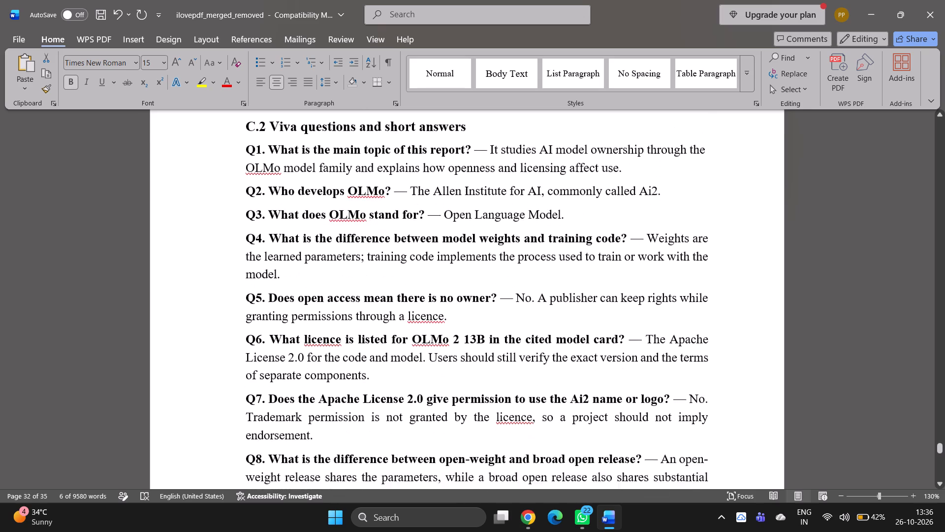
{"action": "scroll", "coordinate": [441, 266], "scroll_direction": "down", "scroll_amount": 2}
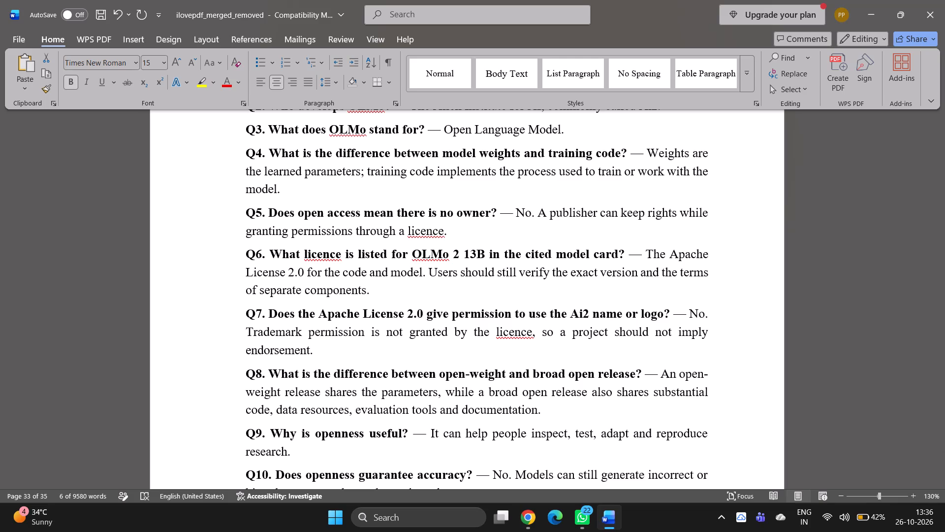
{"action": "scroll", "coordinate": [441, 266], "scroll_direction": "down", "scroll_amount": 4}
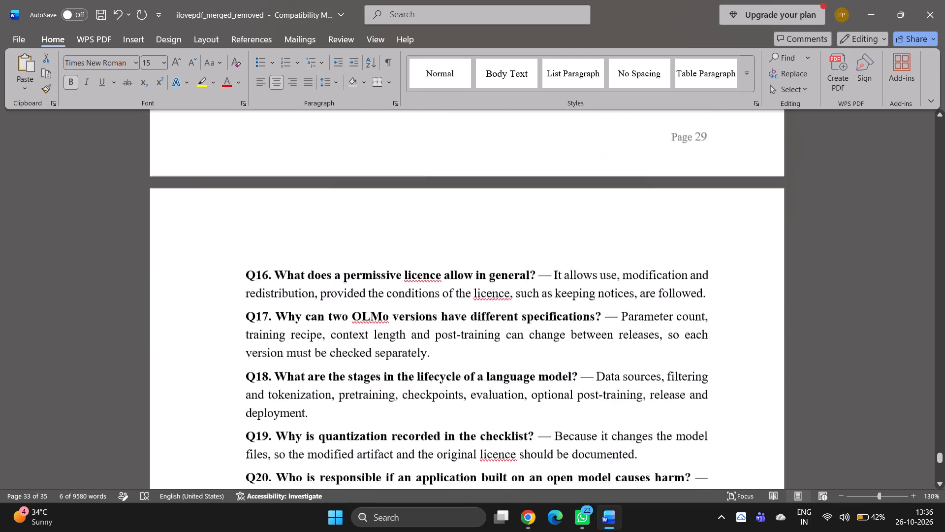
{"action": "scroll", "coordinate": [441, 266], "scroll_direction": "down", "scroll_amount": 2}
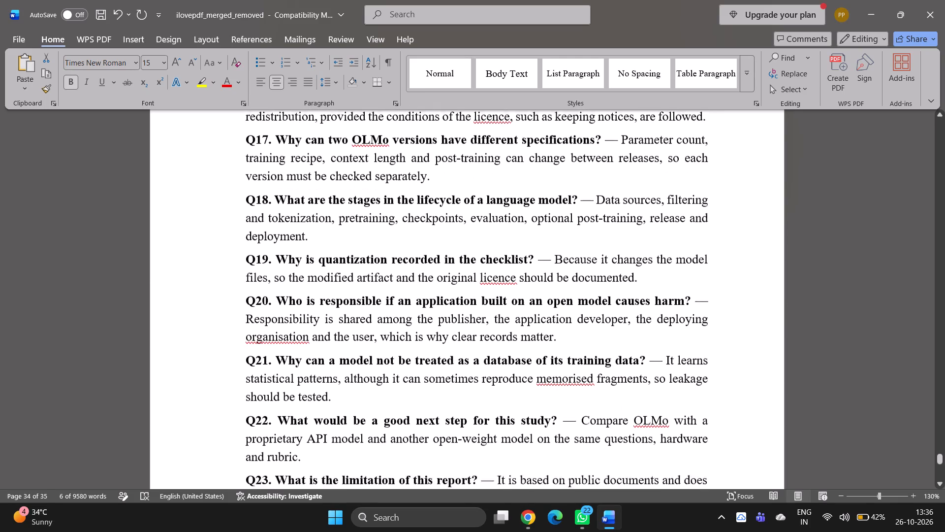
{"action": "scroll", "coordinate": [441, 266], "scroll_direction": "down", "scroll_amount": 1}
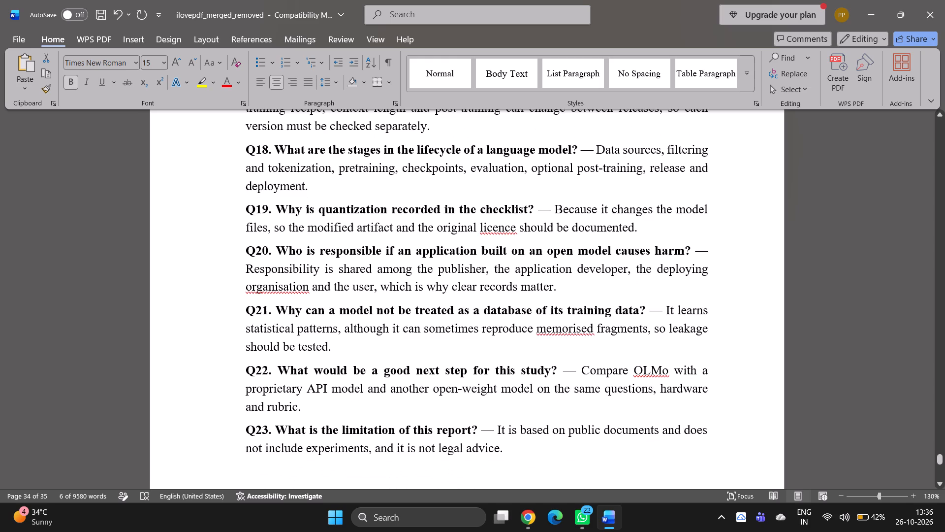
{"action": "scroll", "coordinate": [441, 266], "scroll_direction": "down", "scroll_amount": 5}
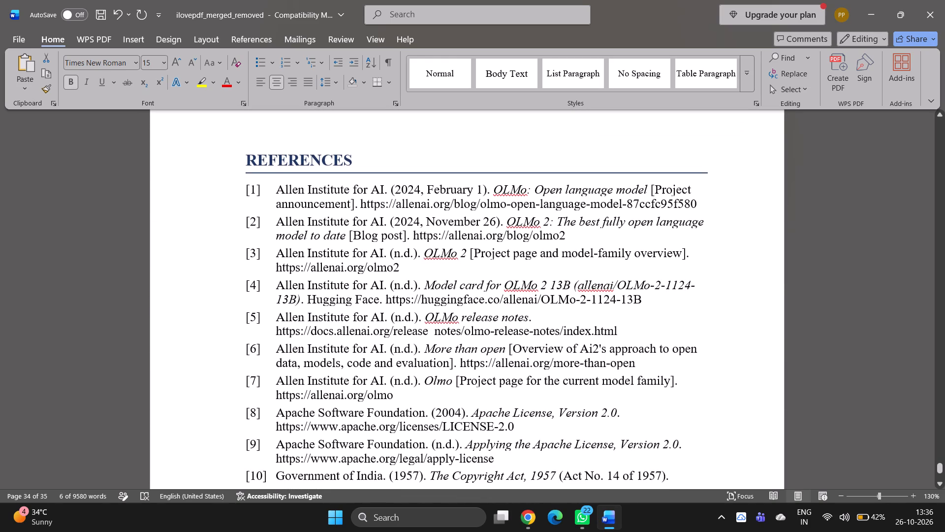
{"action": "left_click", "coordinate": [457, 169]}
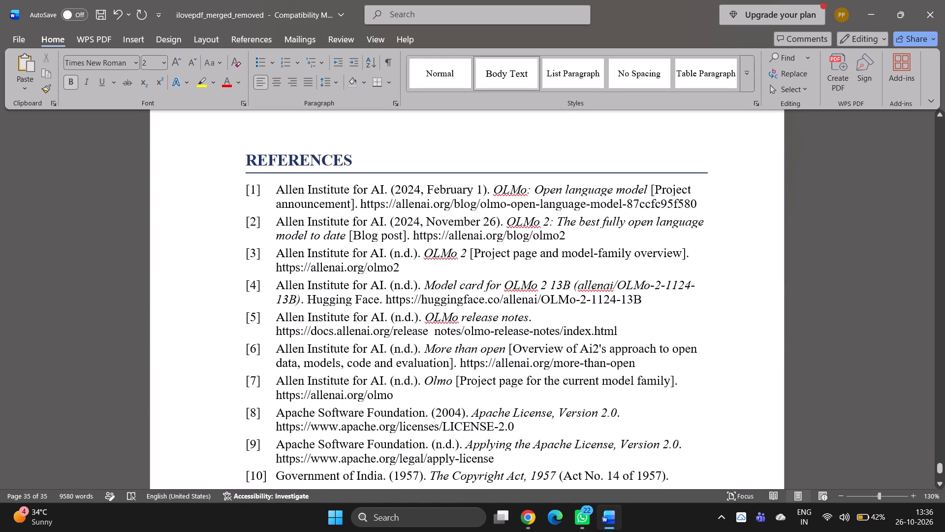
{"action": "left_click", "coordinate": [459, 172]}
{"action": "right_click", "coordinate": [459, 172]}
{"action": "left_click", "coordinate": [484, 195]}
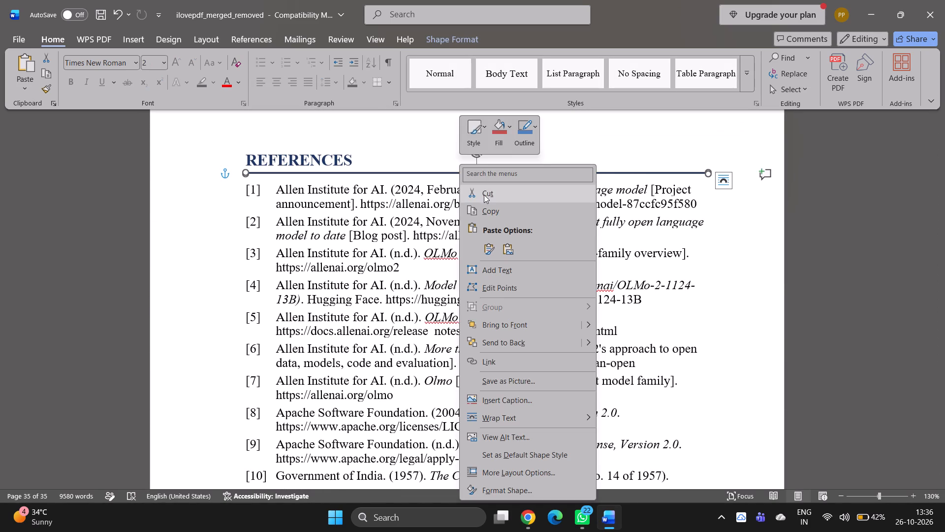
Center the "REFERENCES" heading.
{"action": "triple_click", "coordinate": [308, 167]}
{"action": "left_click", "coordinate": [280, 83]}
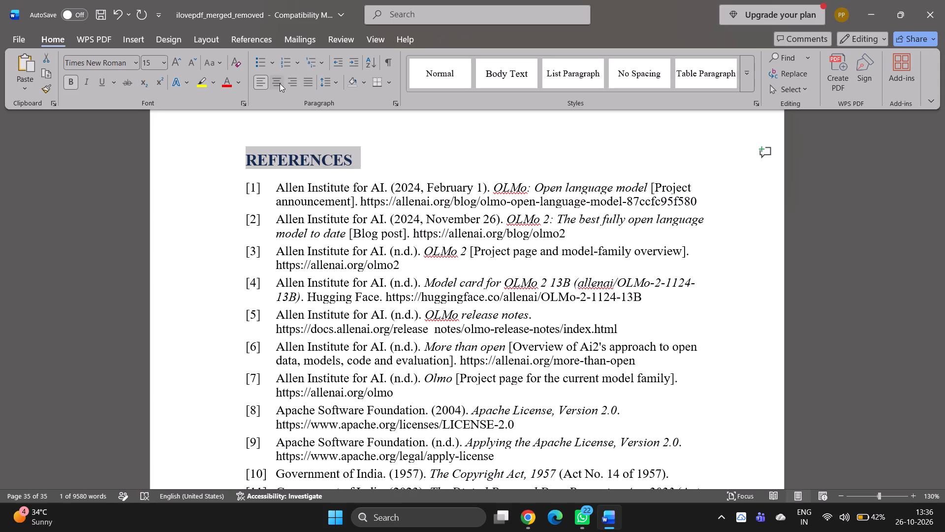
Check the end of the reference list and examine the cover page's title, submitter list and university details.
{"action": "scroll", "coordinate": [443, 237], "scroll_direction": "down", "scroll_amount": 8}
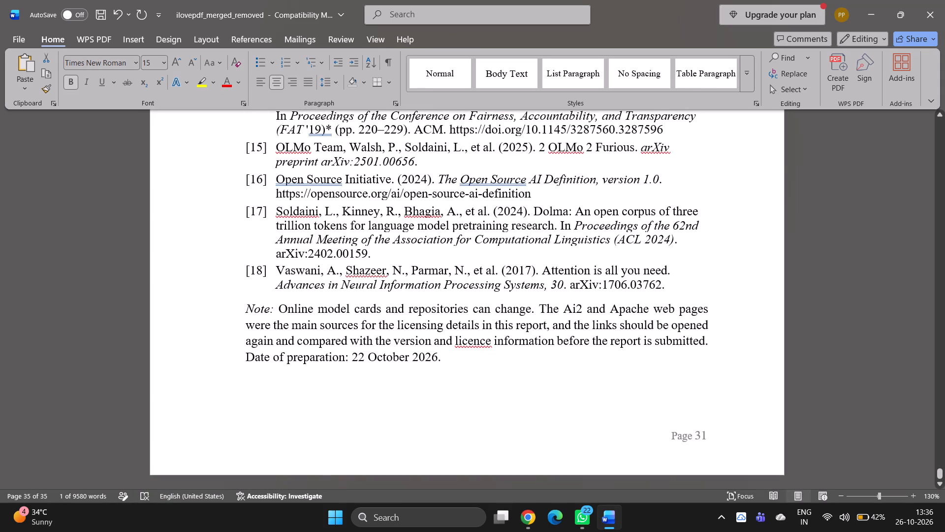
{"action": "scroll", "coordinate": [440, 412], "scroll_direction": "up", "scroll_amount": 20}
{"action": "scroll", "coordinate": [440, 412], "scroll_direction": "up", "scroll_amount": 20}
{"action": "scroll", "coordinate": [440, 412], "scroll_direction": "up", "scroll_amount": 20}
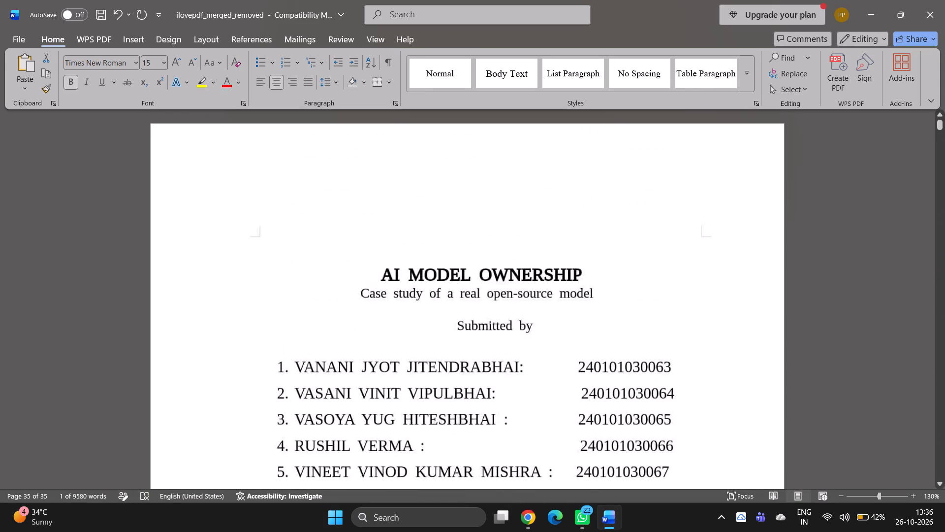
{"action": "left_click", "coordinate": [440, 380]}
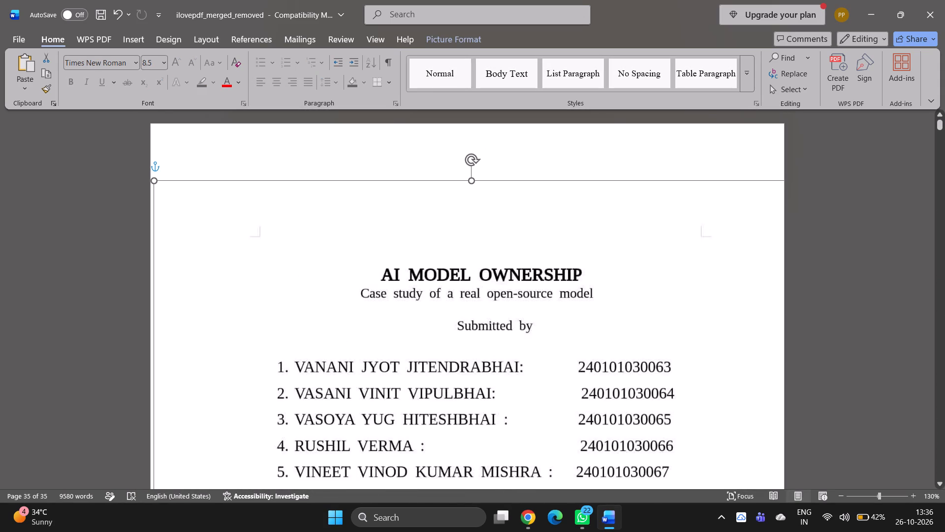
{"action": "left_click", "coordinate": [456, 365]}
{"action": "scroll", "coordinate": [390, 400], "scroll_direction": "down", "scroll_amount": 1}
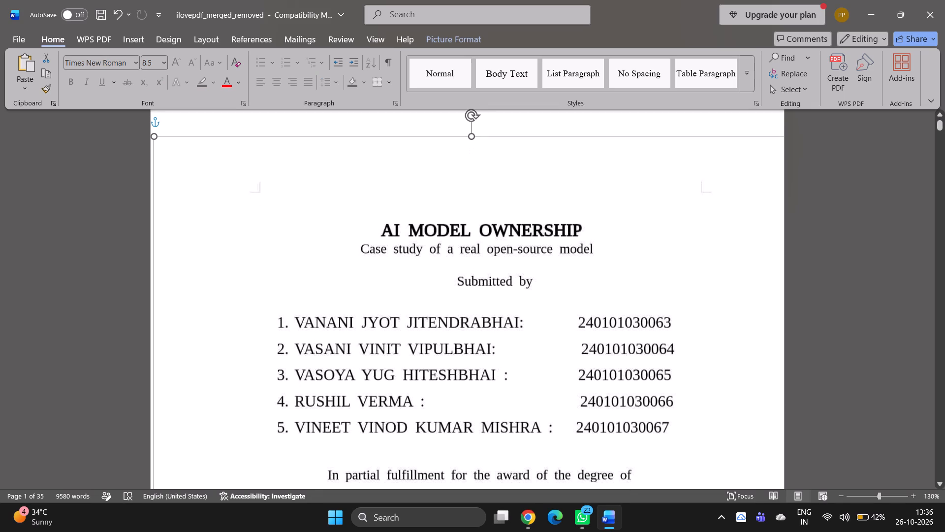
{"action": "right_click", "coordinate": [315, 242]}
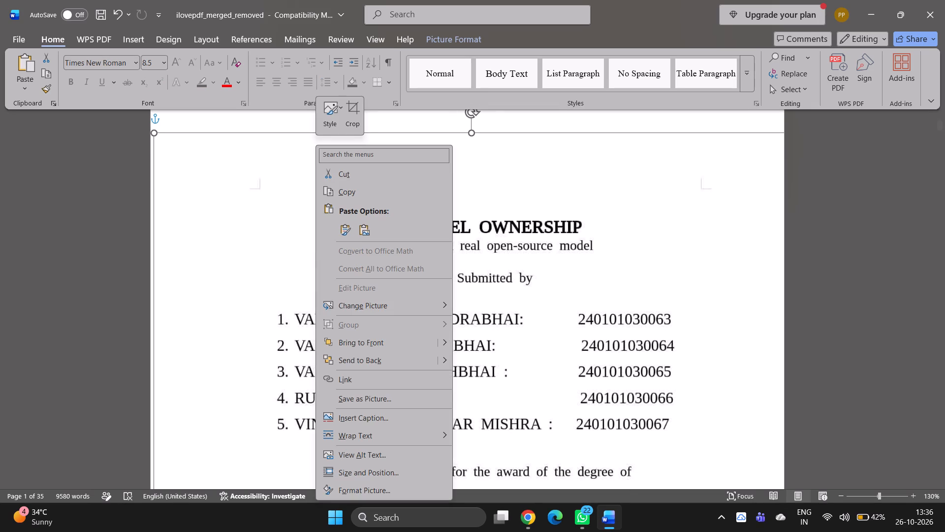
{"action": "left_click", "coordinate": [270, 232]}
{"action": "scroll", "coordinate": [270, 232], "scroll_direction": "down", "scroll_amount": 3}
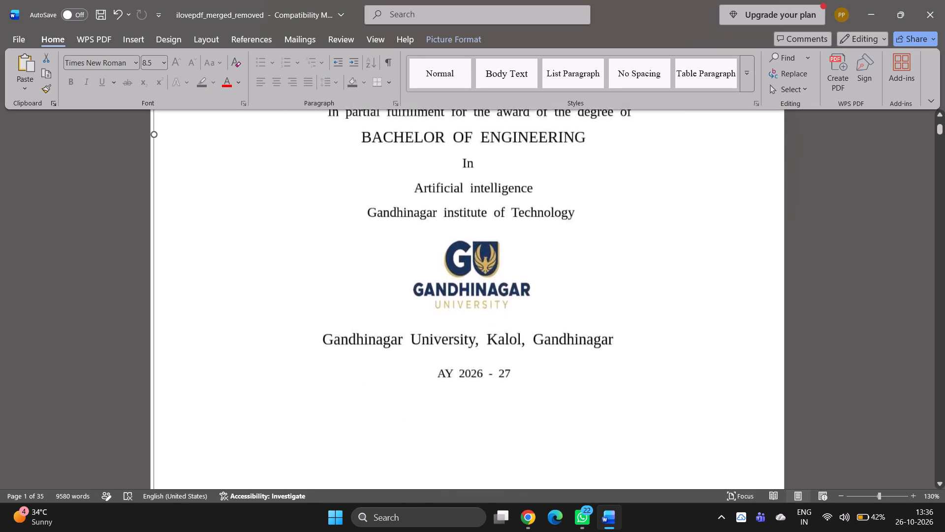
{"action": "scroll", "coordinate": [270, 232], "scroll_direction": "up", "scroll_amount": 1}
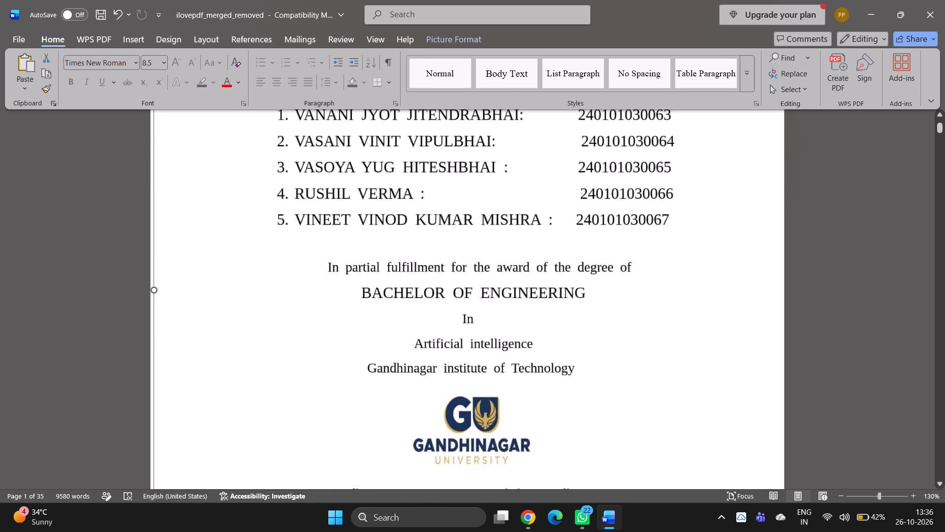
{"action": "scroll", "coordinate": [367, 265], "scroll_direction": "up", "scroll_amount": 5}
{"action": "scroll", "coordinate": [428, 343], "scroll_direction": "down", "scroll_amount": 1}
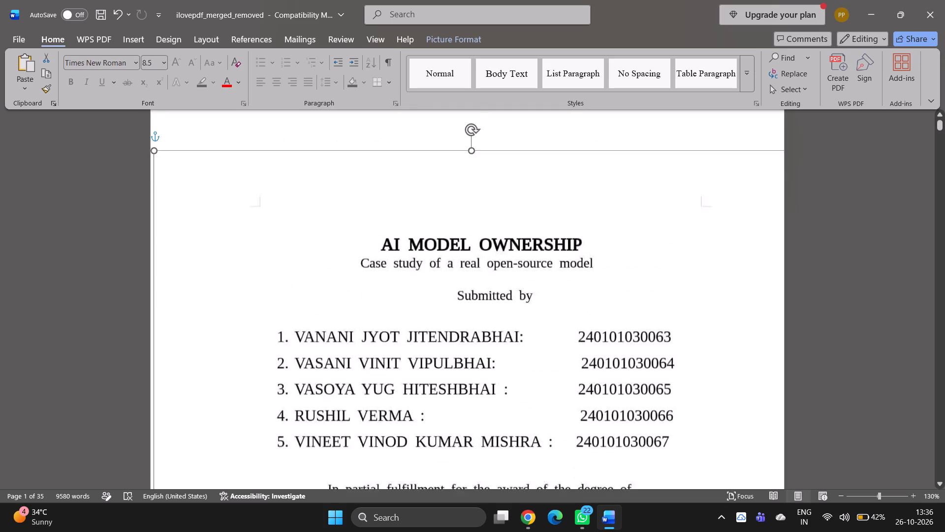
{"action": "scroll", "coordinate": [428, 343], "scroll_direction": "down", "scroll_amount": 1}
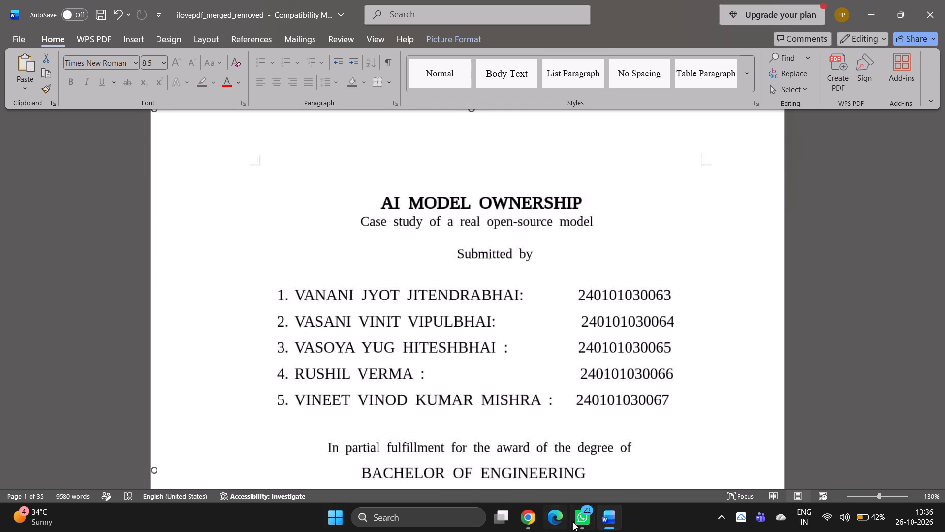
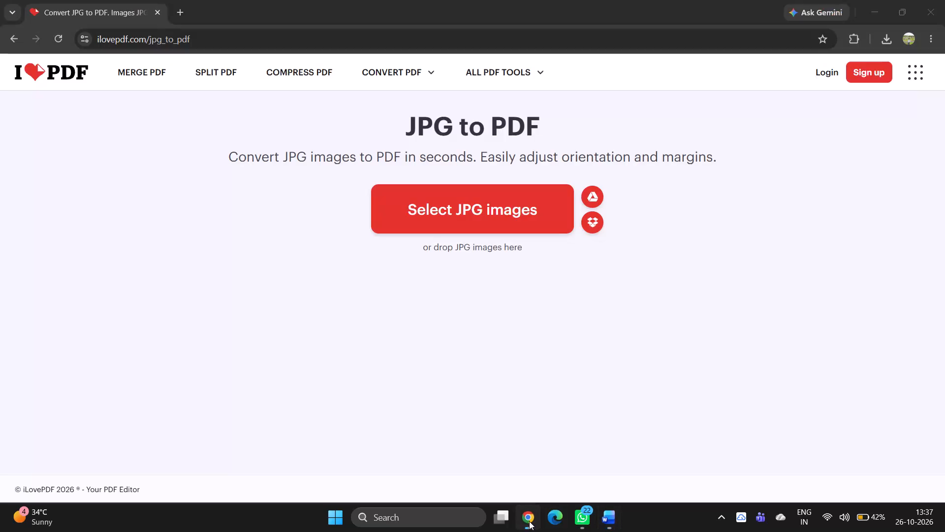
Convert the WhatsApp cover page image dated 2026-10-26 in Downloads from JPG to PDF, and download the resulting PDF.
{"action": "left_click", "coordinate": [180, 15]}
{"action": "left_click", "coordinate": [301, 15]}
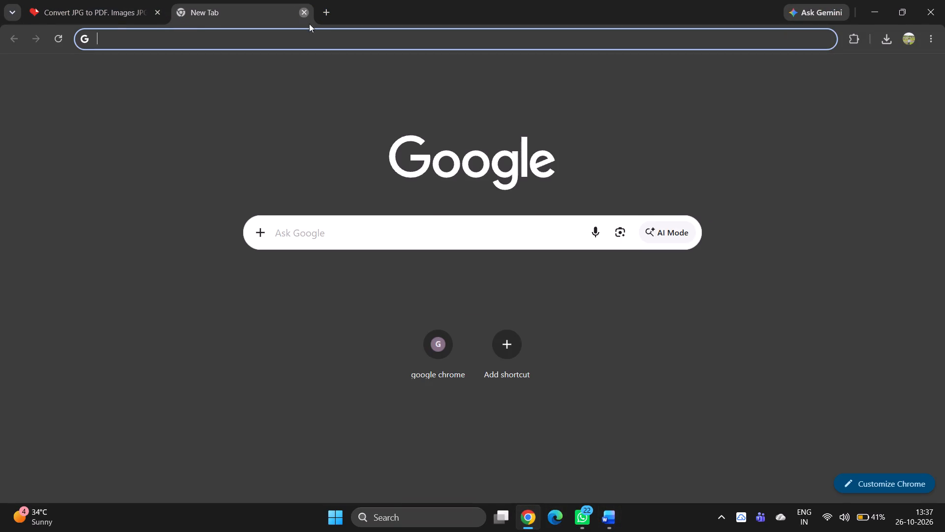
{"action": "left_click", "coordinate": [420, 207]}
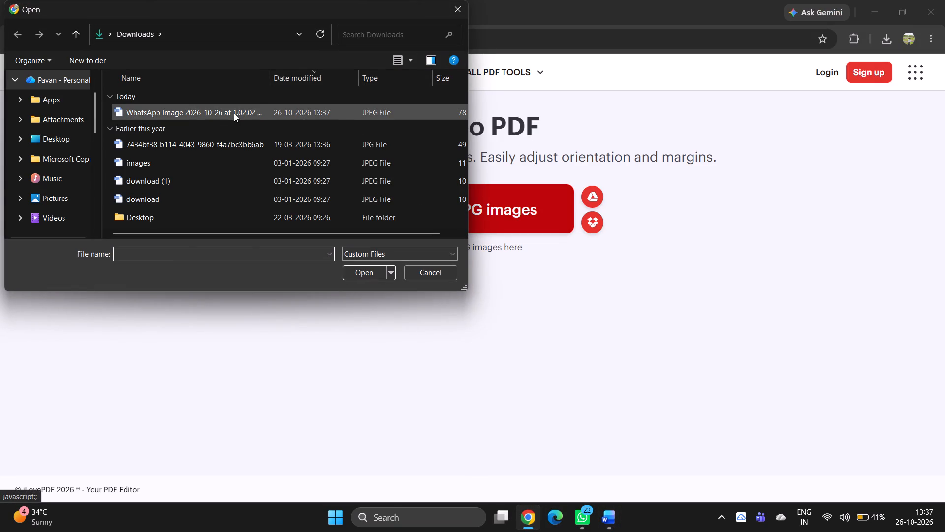
{"action": "double_click", "coordinate": [234, 113]}
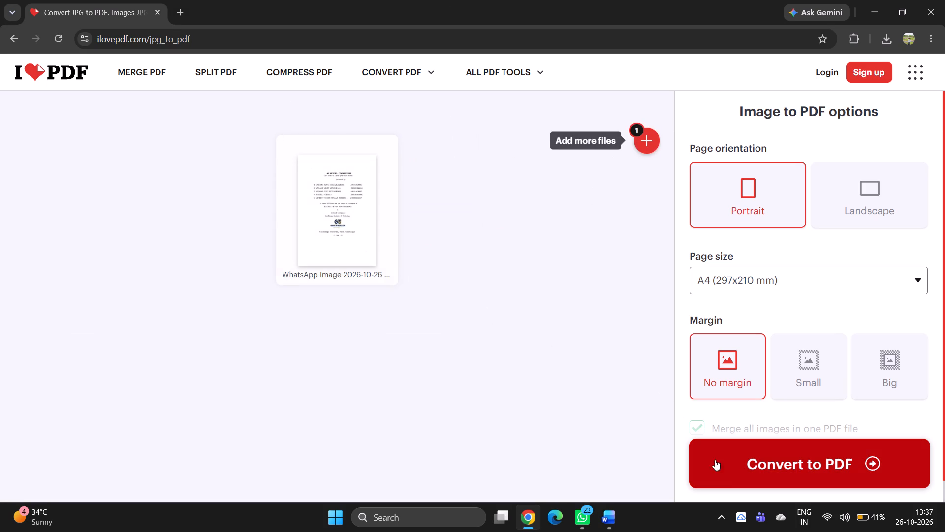
{"action": "left_click", "coordinate": [731, 468]}
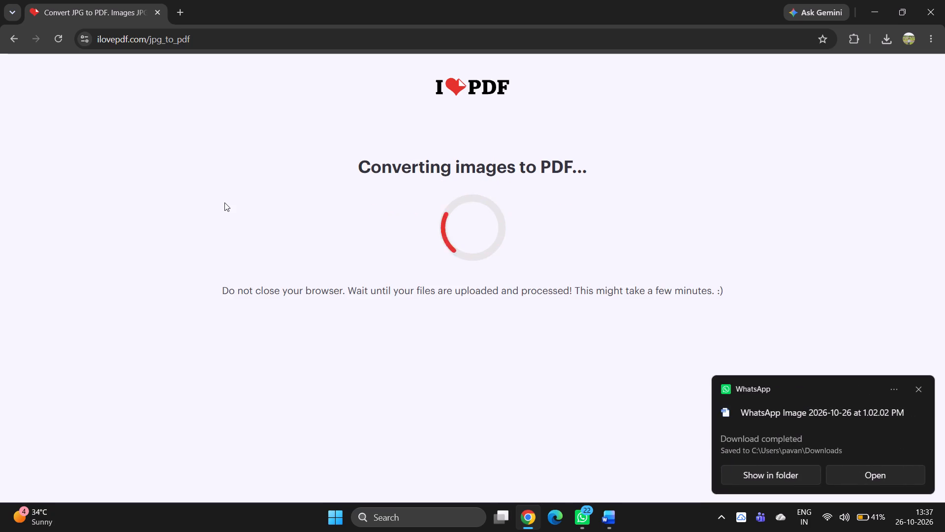
{"action": "left_click", "coordinate": [918, 389]}
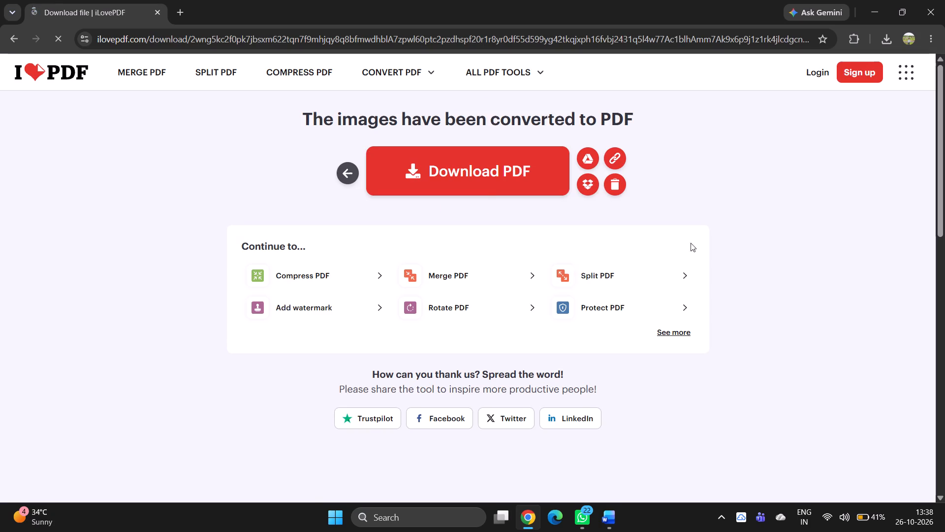
{"action": "left_click", "coordinate": [487, 193]}
Start a web search in a new browser tab.
{"action": "left_click", "coordinate": [181, 15]}
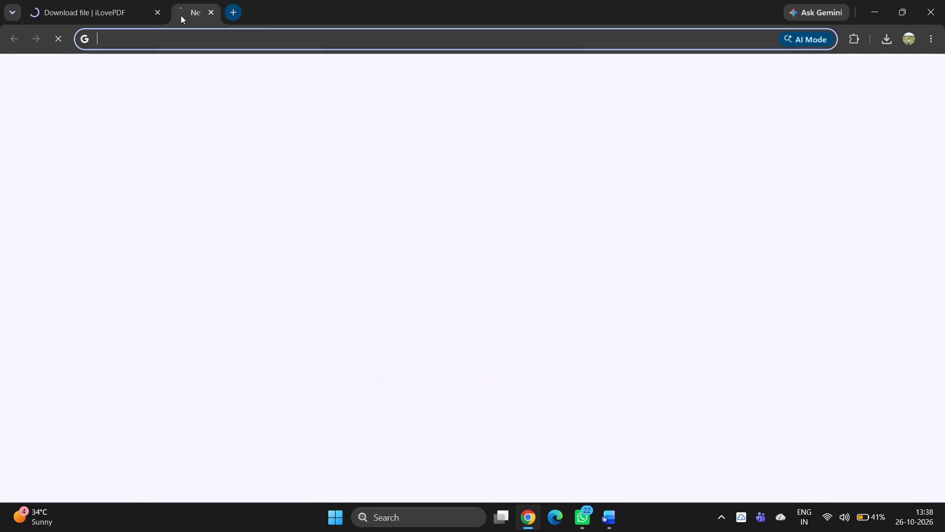
{"action": "left_click", "coordinate": [206, 34]}
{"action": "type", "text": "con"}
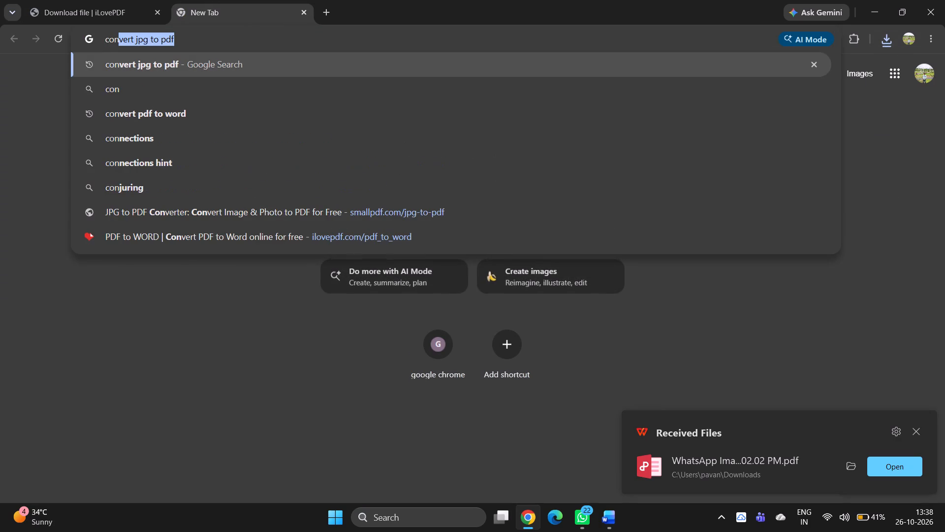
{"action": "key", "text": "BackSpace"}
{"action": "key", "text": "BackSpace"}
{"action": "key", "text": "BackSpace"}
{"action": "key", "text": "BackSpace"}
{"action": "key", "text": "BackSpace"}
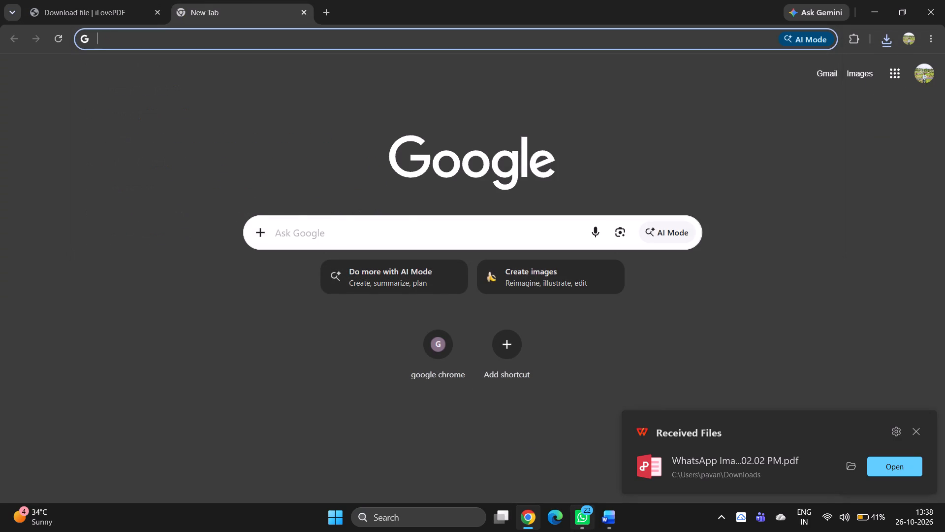
Switch to Word, save the report and dismiss the received-file notification.
{"action": "left_click", "coordinate": [601, 522]}
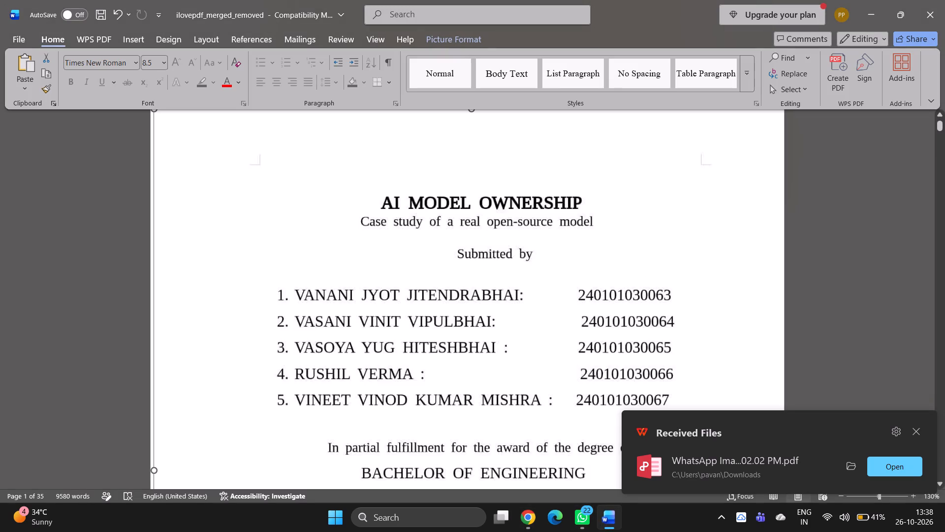
{"action": "key", "text": "ctrl+s"}
{"action": "left_click", "coordinate": [920, 438]}
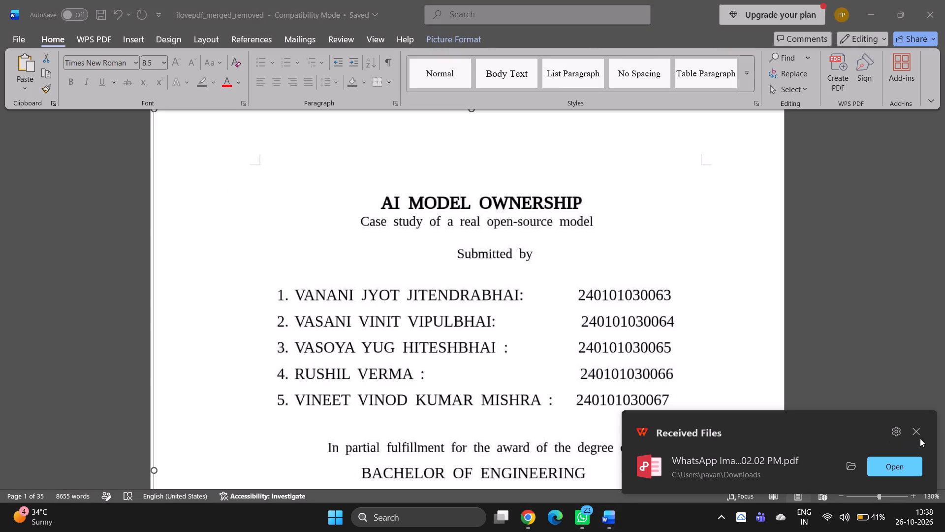
{"action": "left_click", "coordinate": [917, 433]}
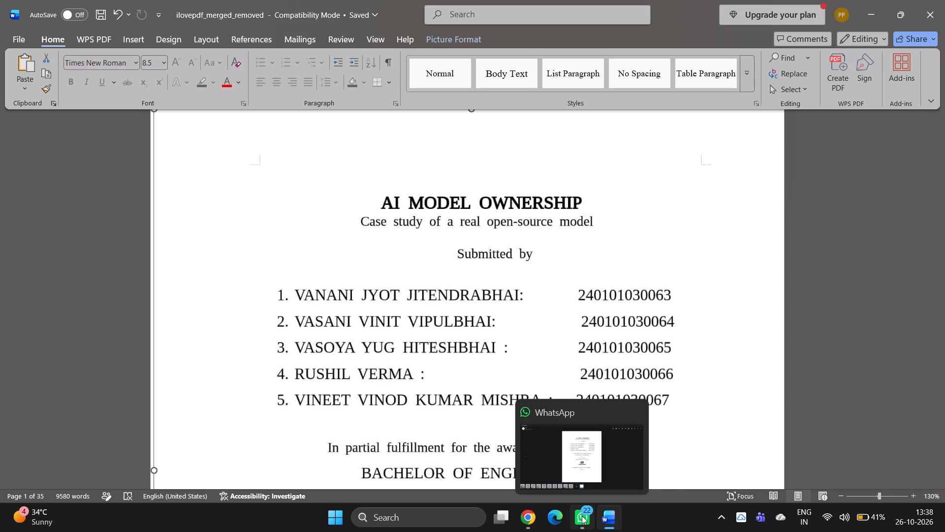
{"action": "left_click", "coordinate": [568, 270]}
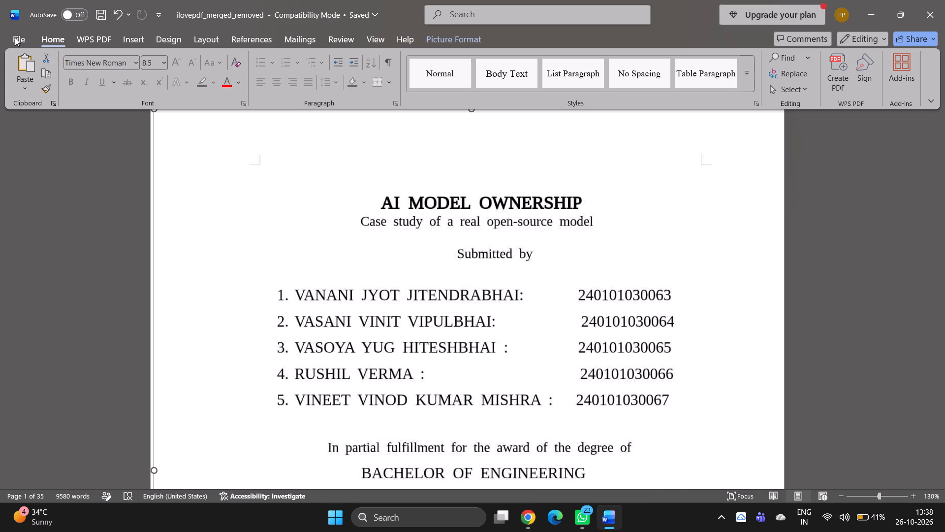
Save the report as Word document ilovepdf_merged_removed in Downloads, accepting the upgrade to the newest file format.
{"action": "left_click", "coordinate": [15, 37]}
{"action": "left_click", "coordinate": [62, 228]}
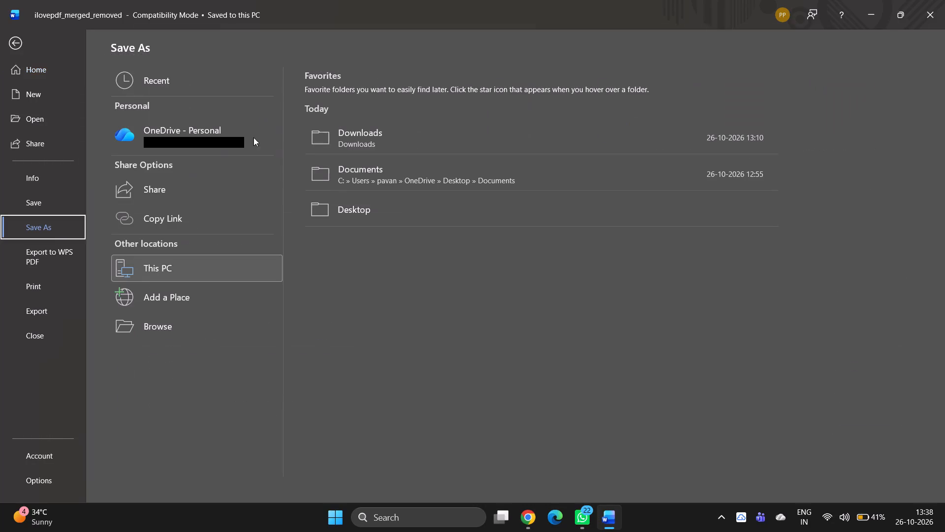
{"action": "double_click", "coordinate": [342, 147]}
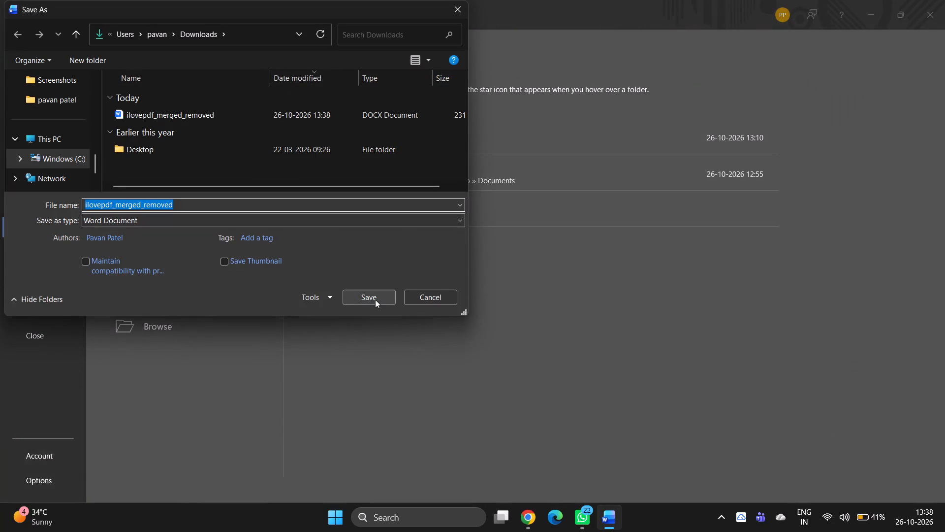
{"action": "left_click", "coordinate": [377, 301]}
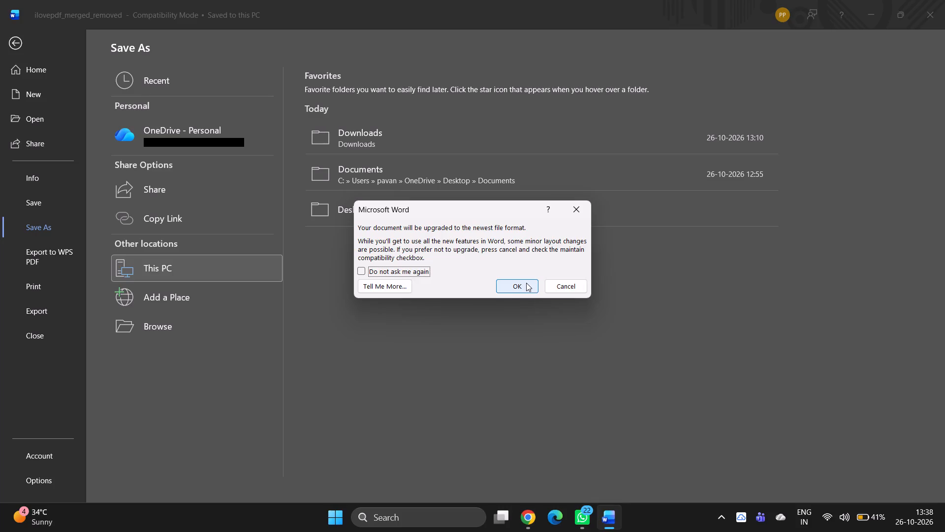
{"action": "left_click", "coordinate": [516, 286]}
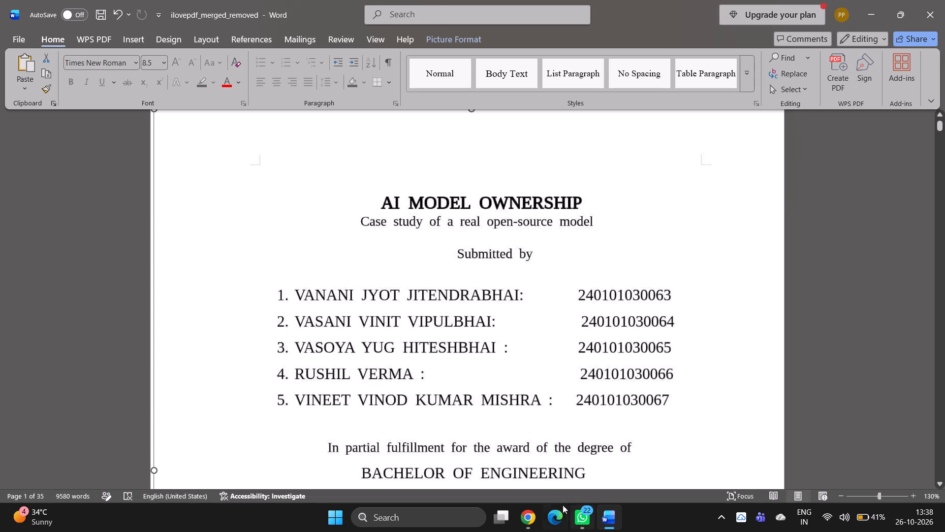
Switch to Chrome, search the web for "edit pdf" and open iLovePDF's online PDF editor.
{"action": "left_click", "coordinate": [530, 519]}
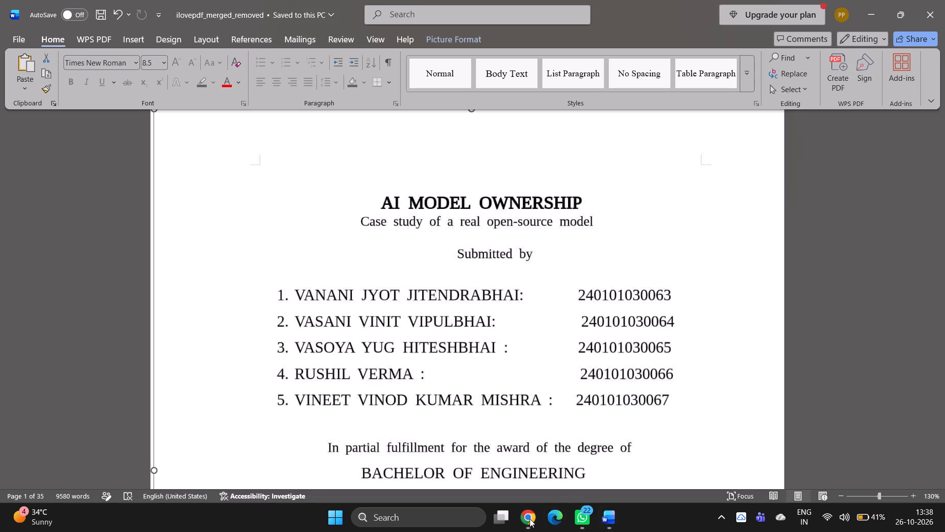
{"action": "left_click", "coordinate": [532, 523]}
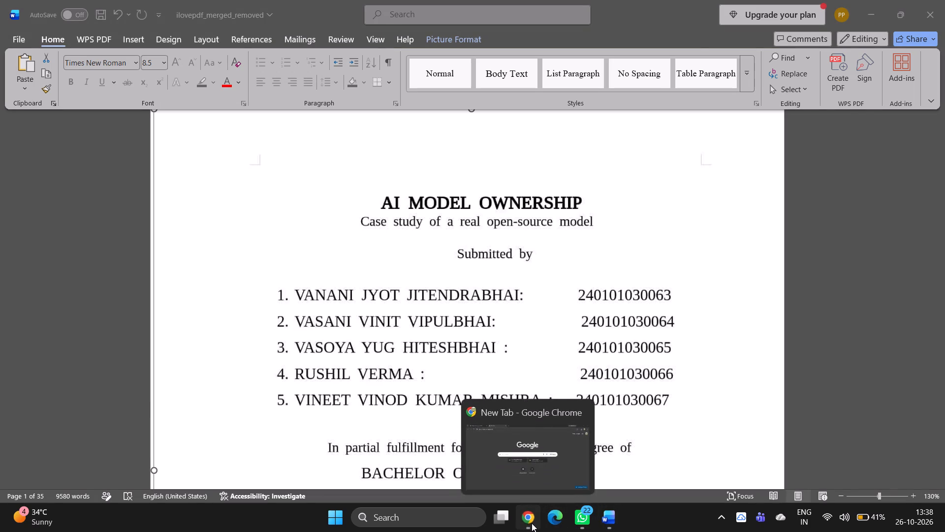
{"action": "type", "text": "edit pdf"}
{"action": "key", "text": "Return"}
{"action": "left_click", "coordinate": [355, 202]}
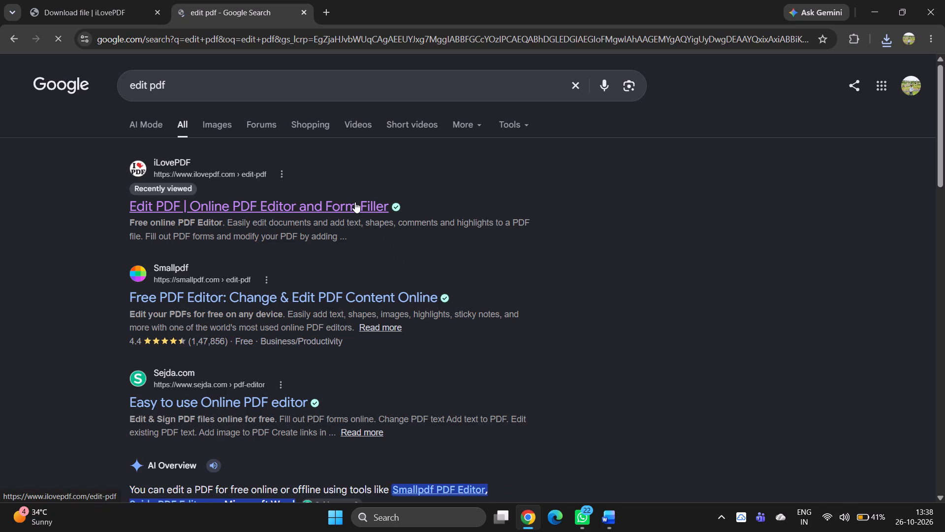
Load ilovepdf_merged_removed from Downloads into the PDF editor and check its cover, acknowledgement and abstract pages.
{"action": "left_click", "coordinate": [445, 232]}
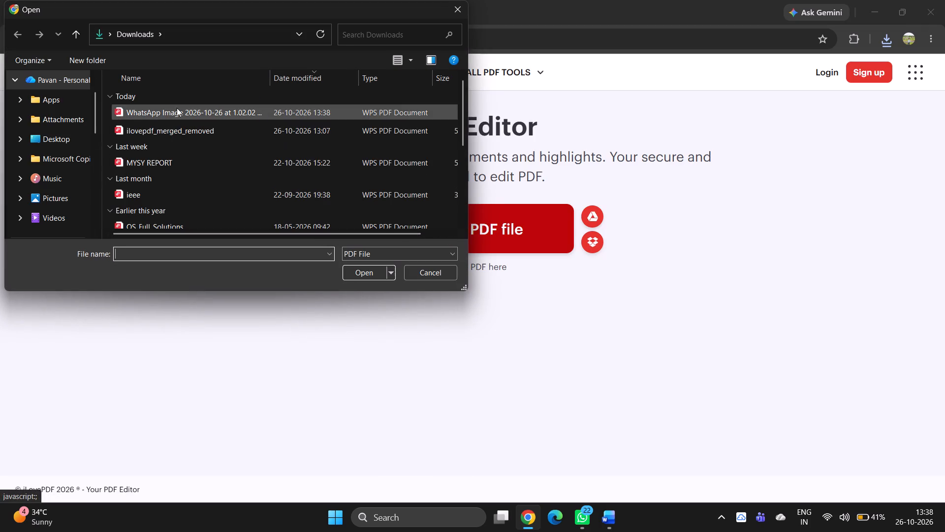
{"action": "double_click", "coordinate": [217, 130]}
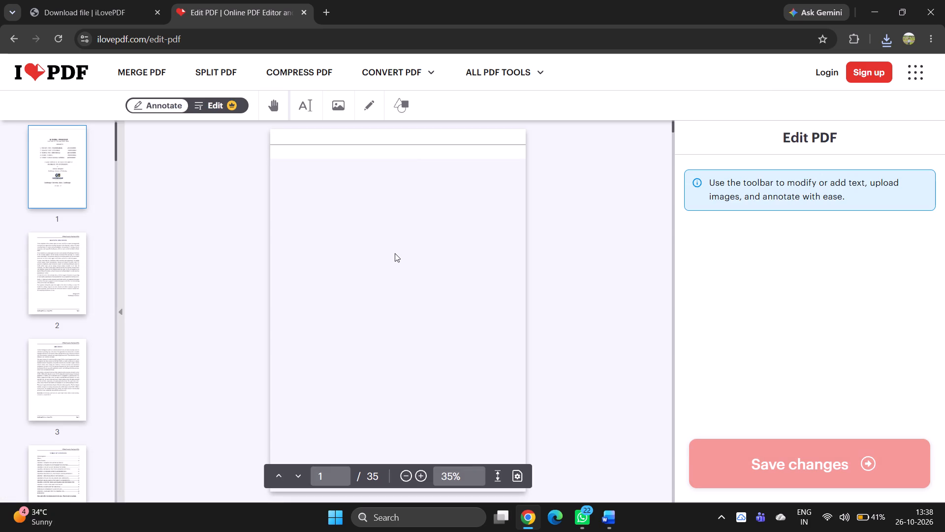
{"action": "scroll", "coordinate": [395, 253], "scroll_direction": "down", "scroll_amount": 4}
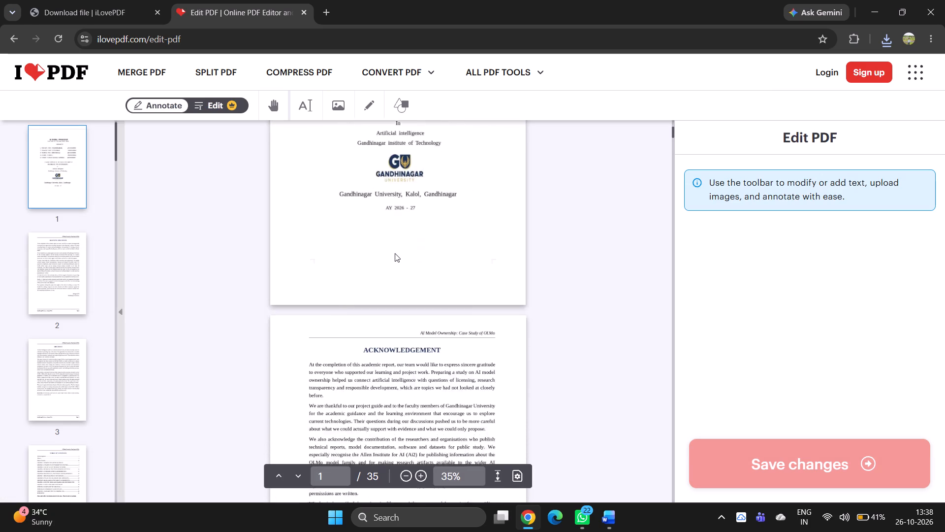
{"action": "scroll", "coordinate": [395, 253], "scroll_direction": "up", "scroll_amount": 1}
{"action": "left_click", "coordinate": [389, 281]}
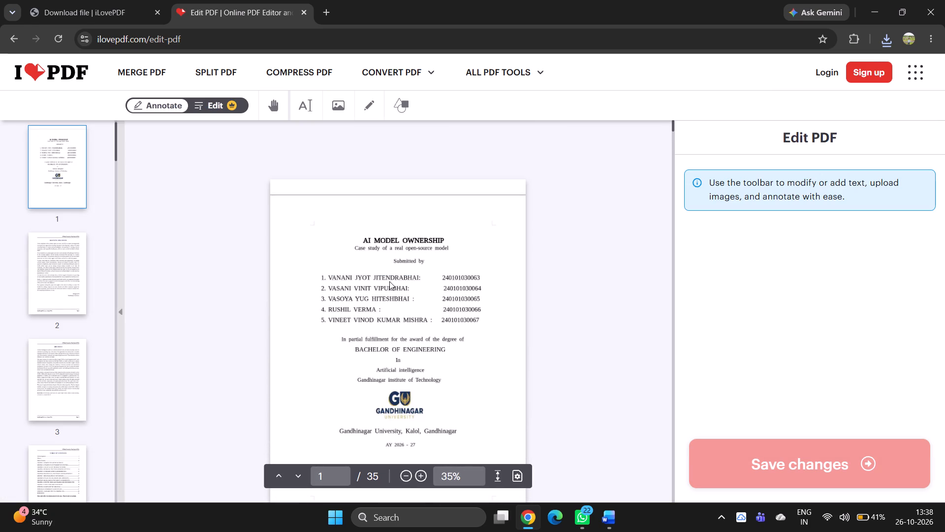
{"action": "scroll", "coordinate": [389, 281], "scroll_direction": "down", "scroll_amount": 6}
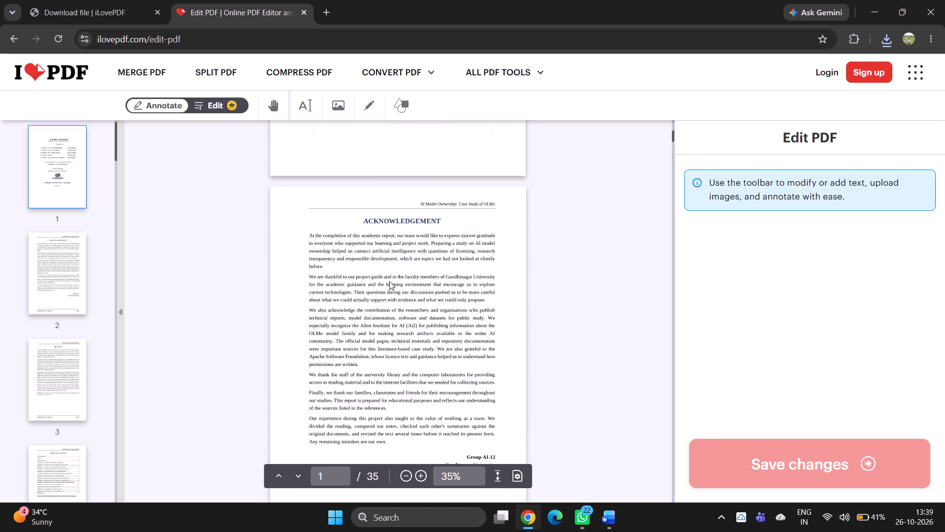
{"action": "scroll", "coordinate": [389, 281], "scroll_direction": "down", "scroll_amount": 3}
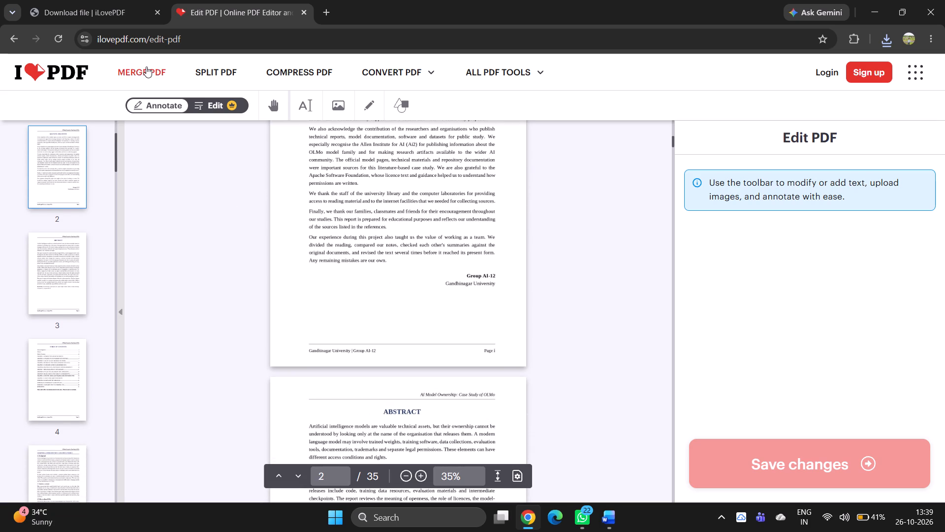
Reopen the iLovePDF editor without a file and check the Downloads folder for the report's PDF, leaving nothing selected.
{"action": "left_click", "coordinate": [10, 37]}
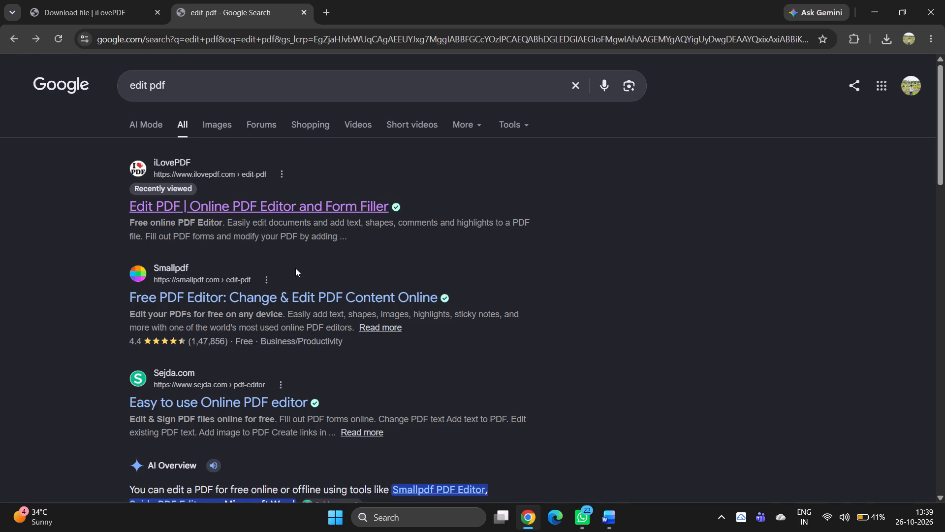
{"action": "left_click", "coordinate": [366, 208]}
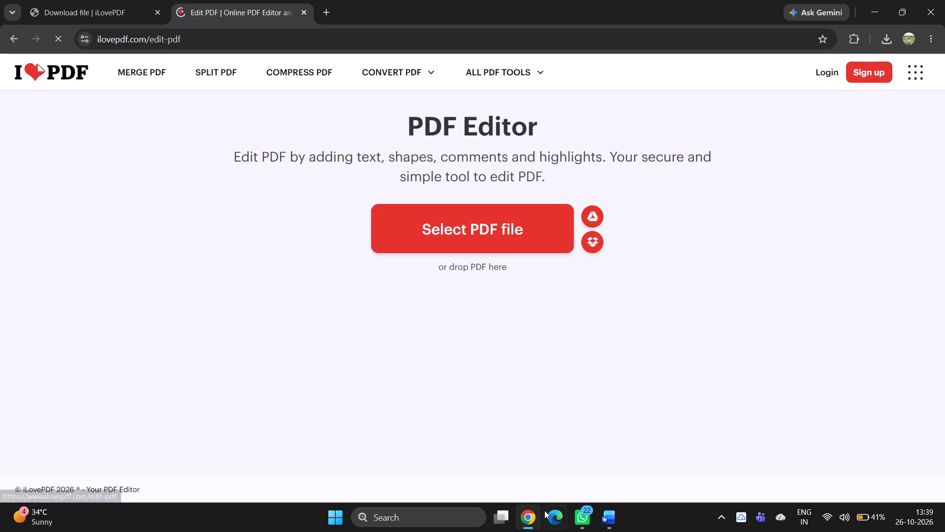
{"action": "left_click", "coordinate": [462, 516]}
{"action": "left_click_drag", "start_coordinate": [321, 254], "coordinate": [453, 243]}
{"action": "left_click", "coordinate": [453, 243]}
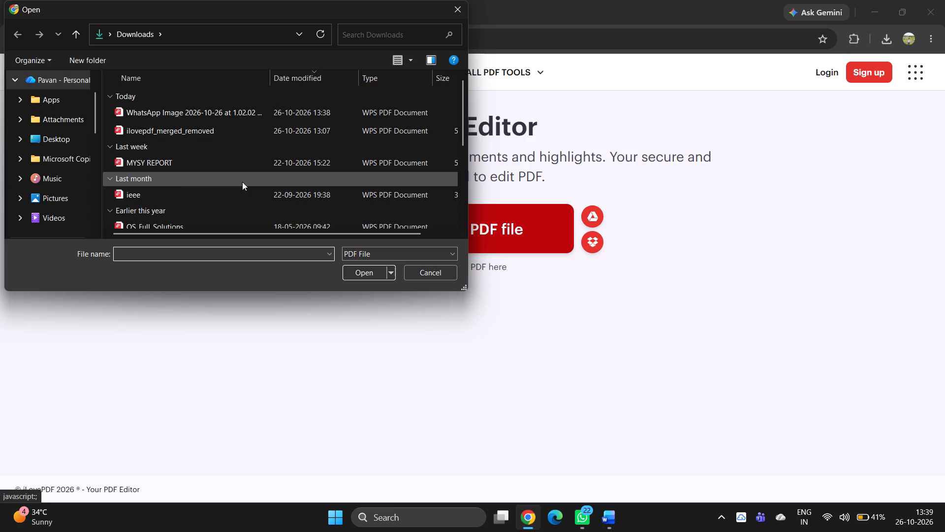
{"action": "left_click", "coordinate": [426, 271]}
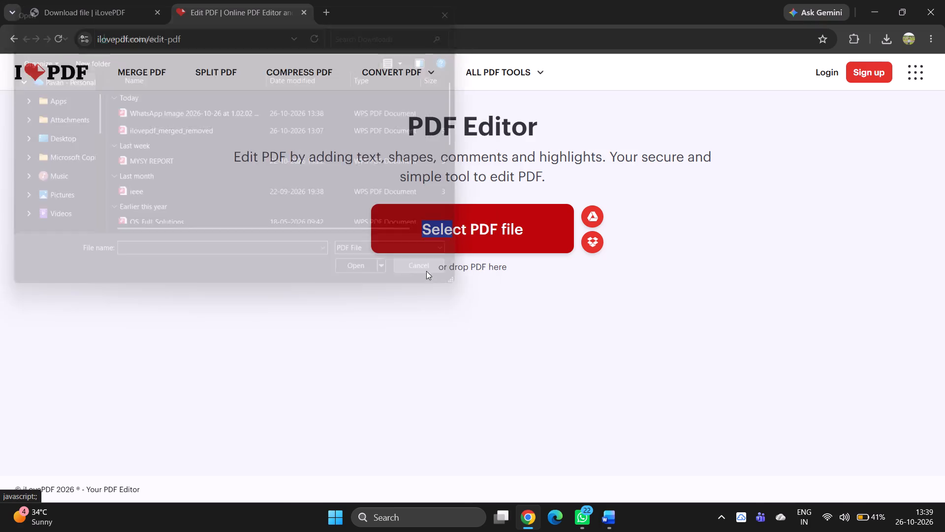
{"action": "left_click", "coordinate": [606, 520]}
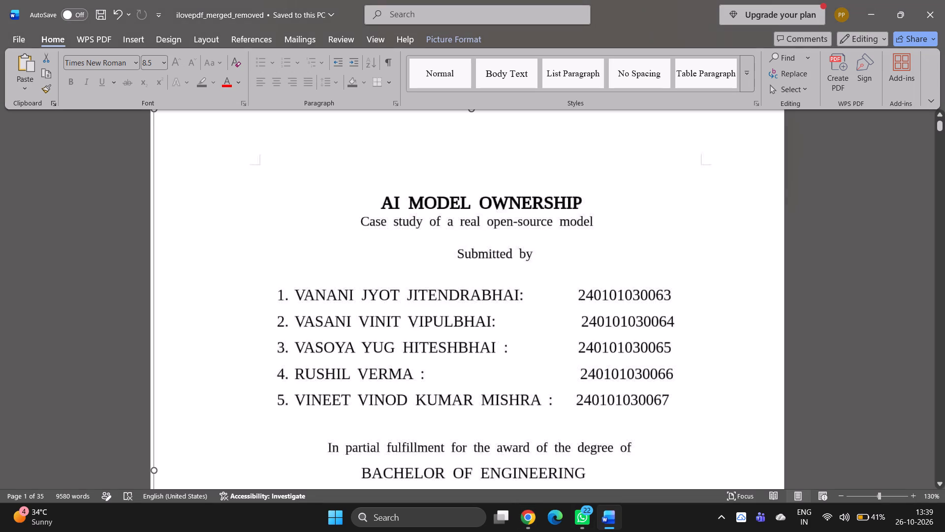
{"action": "left_click", "coordinate": [527, 516]}
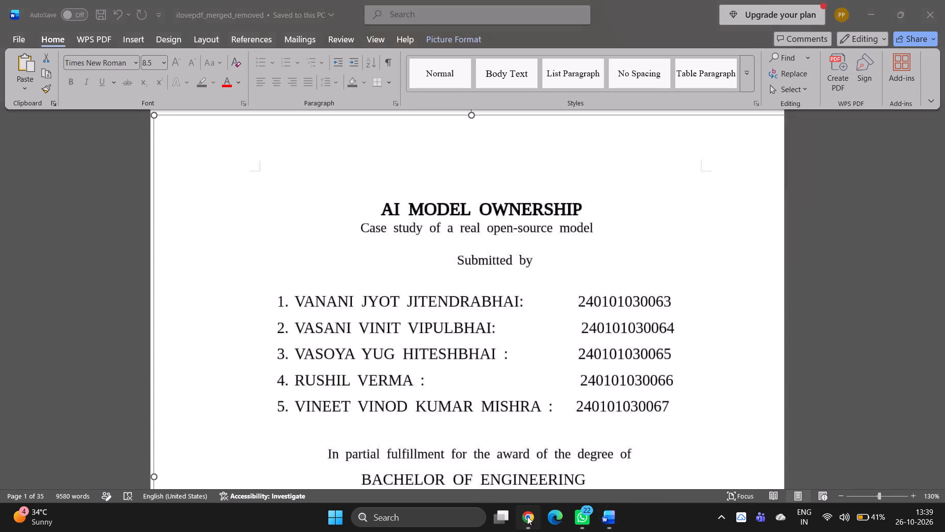
{"action": "left_click", "coordinate": [436, 206]}
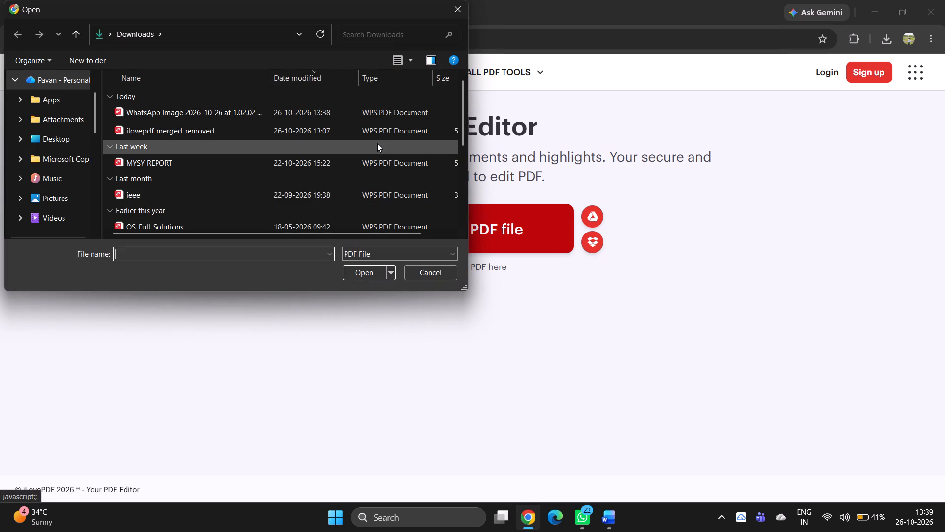
{"action": "scroll", "coordinate": [381, 133], "scroll_direction": "left", "scroll_amount": 1}
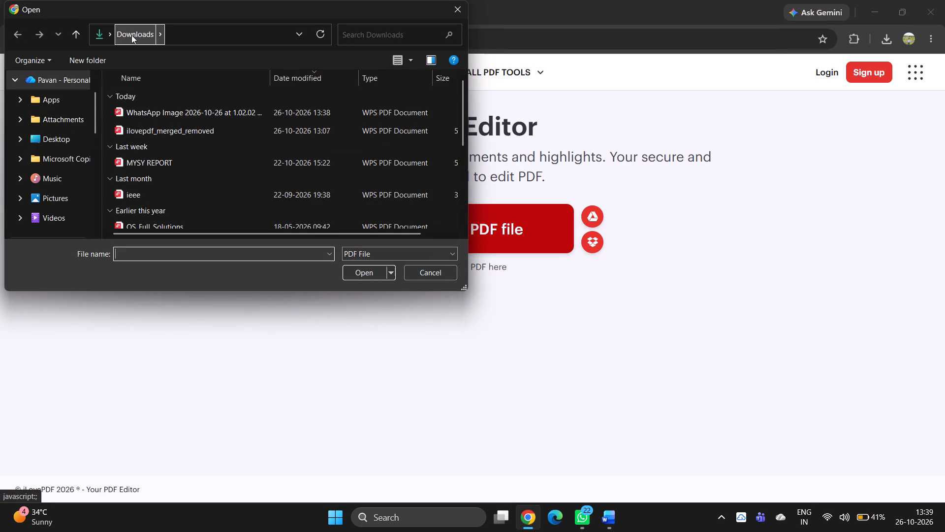
{"action": "left_click", "coordinate": [411, 280]}
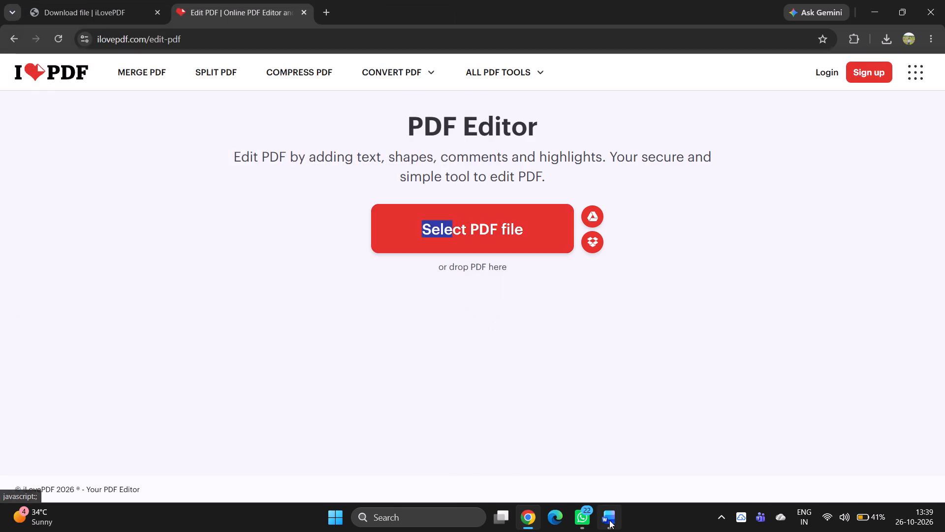
Switch back to Word and save the report again from the cover page.
{"action": "left_click", "coordinate": [609, 520]}
{"action": "left_click", "coordinate": [453, 303]}
{"action": "scroll", "coordinate": [453, 303], "scroll_direction": "down", "scroll_amount": 1}
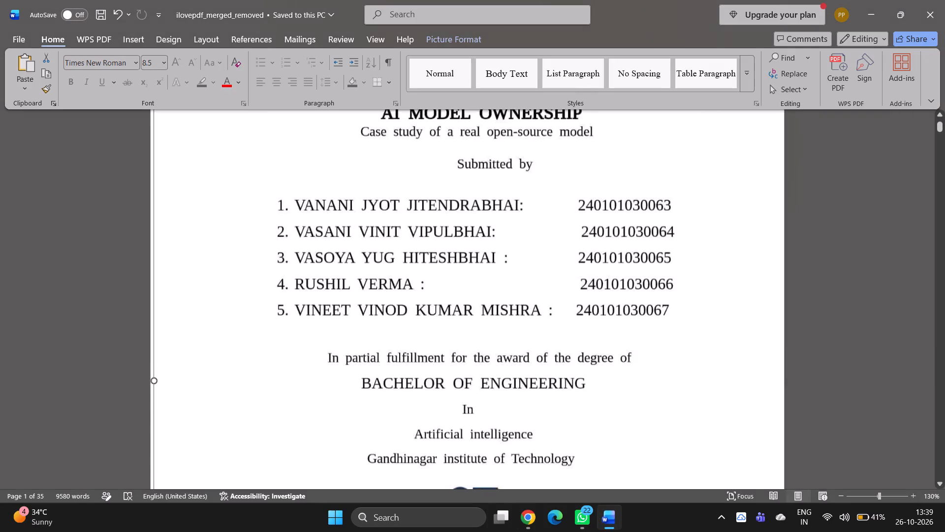
{"action": "scroll", "coordinate": [453, 303], "scroll_direction": "down", "scroll_amount": 1}
{"action": "key", "text": "ctrl+s"}
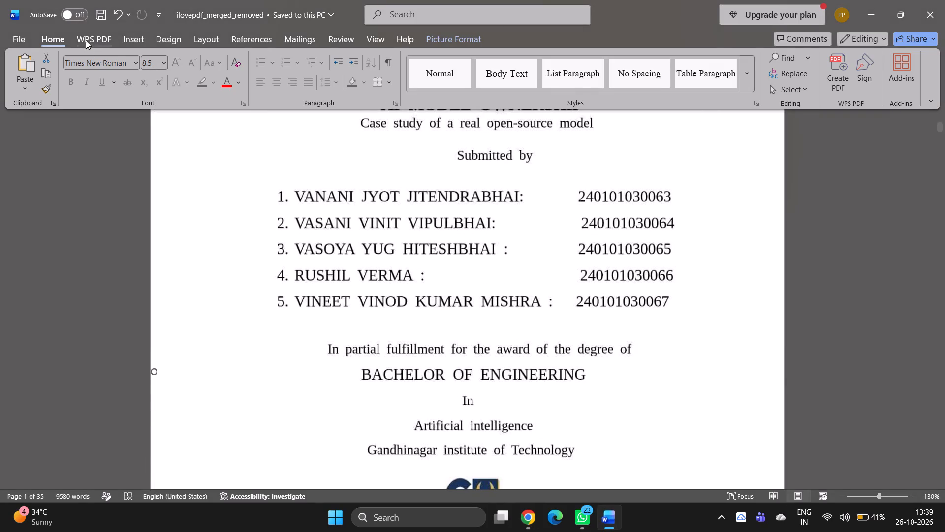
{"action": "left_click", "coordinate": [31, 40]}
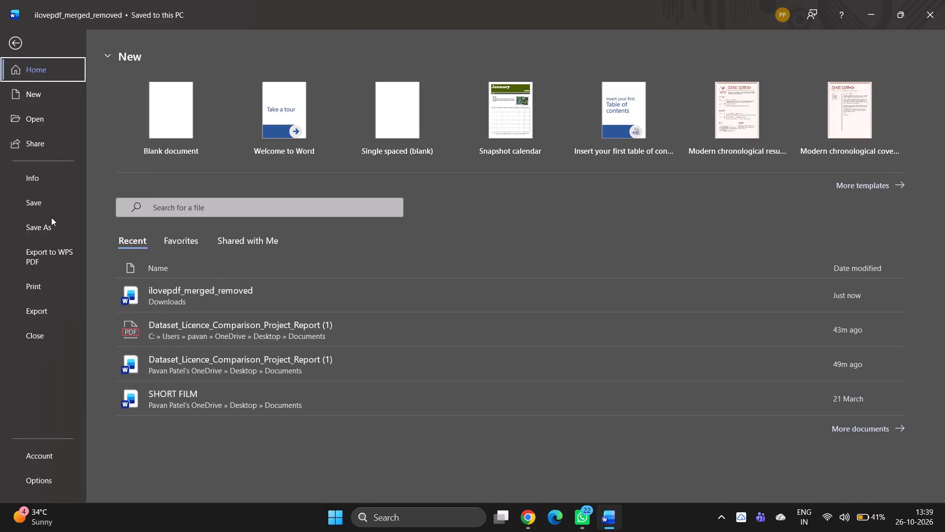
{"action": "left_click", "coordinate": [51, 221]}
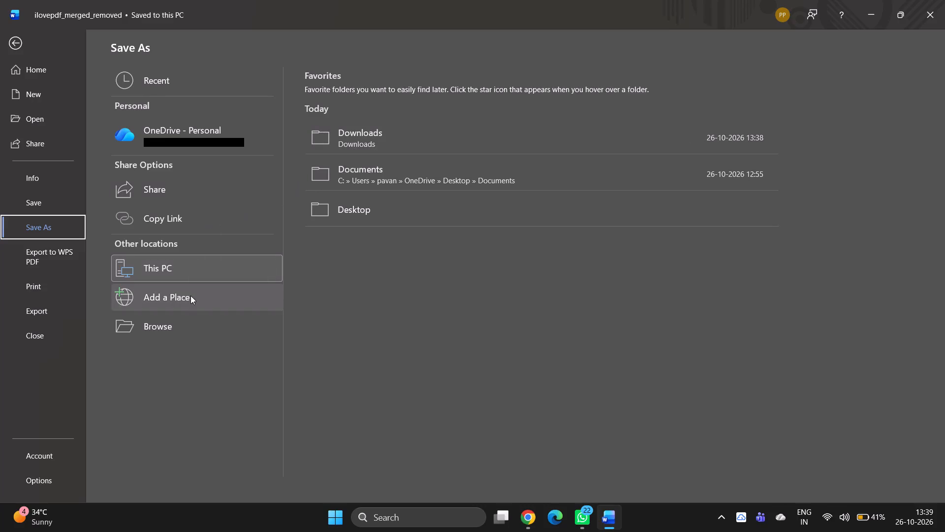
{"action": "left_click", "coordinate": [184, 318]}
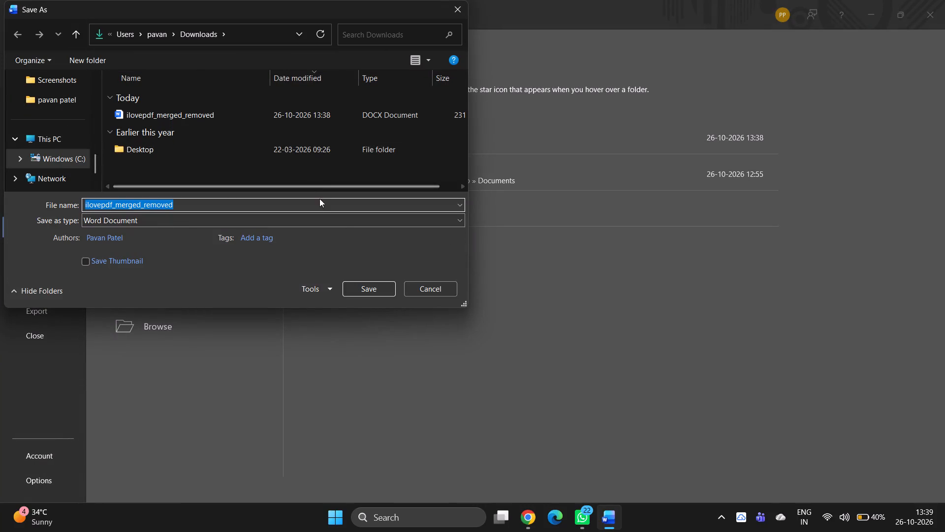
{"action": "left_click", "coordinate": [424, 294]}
Switch to Chrome, search the web for "convert word to pdf" and open iLovePDF's Word to PDF converter.
{"action": "left_click", "coordinate": [521, 518]}
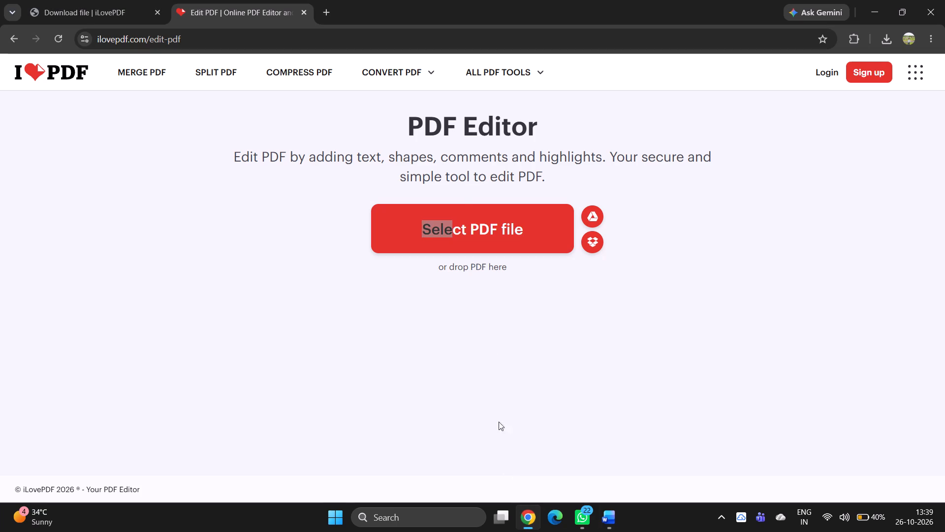
{"action": "left_click", "coordinate": [322, 14]}
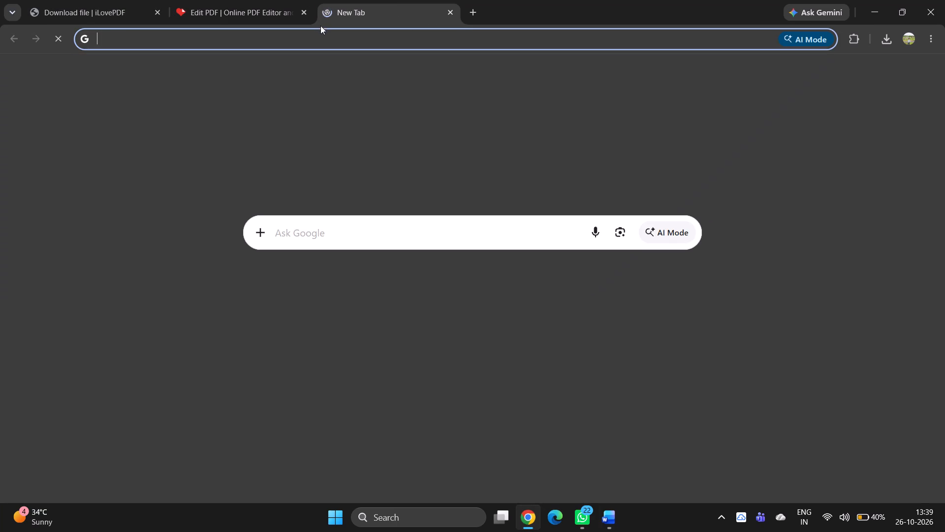
{"action": "left_click", "coordinate": [312, 37]}
{"action": "type", "text": "convert word to pdf"}
{"action": "key", "text": "Return"}
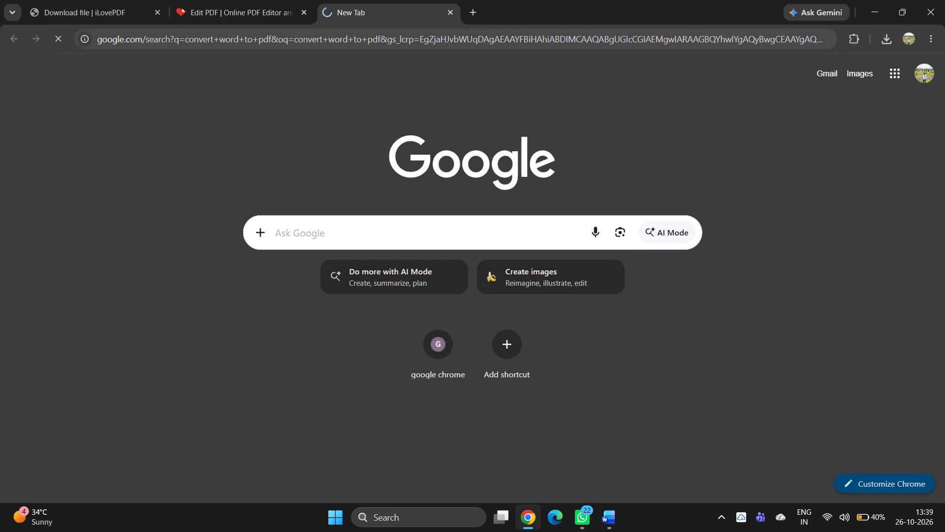
{"action": "left_click", "coordinate": [235, 194]}
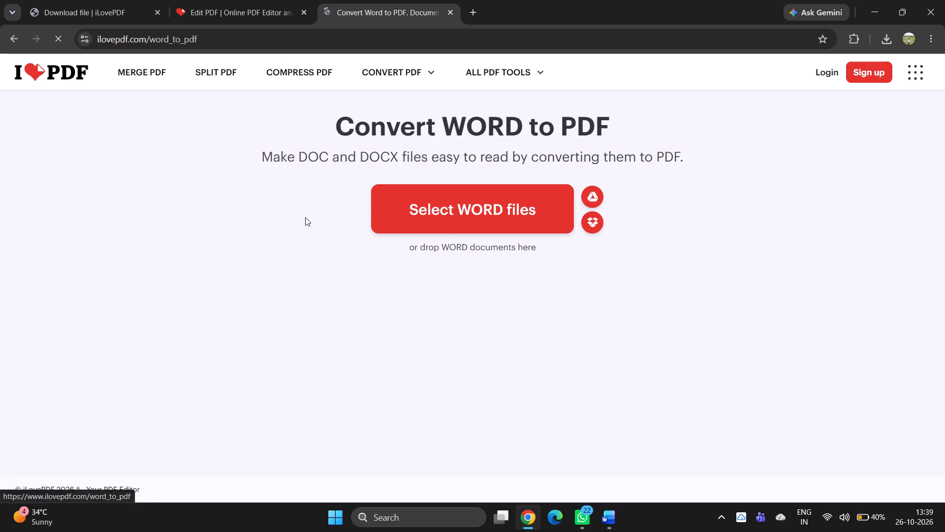
{"action": "left_click", "coordinate": [400, 218]}
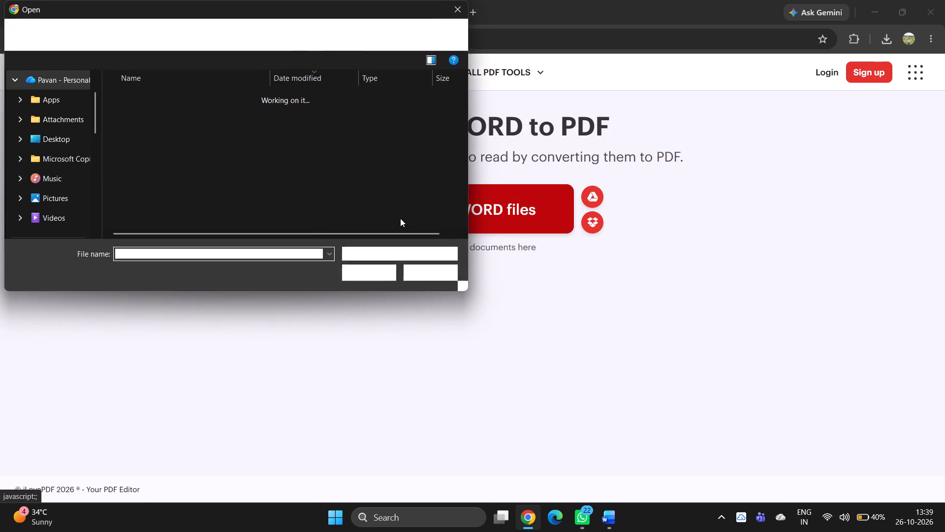
{"action": "double_click", "coordinate": [292, 110]}
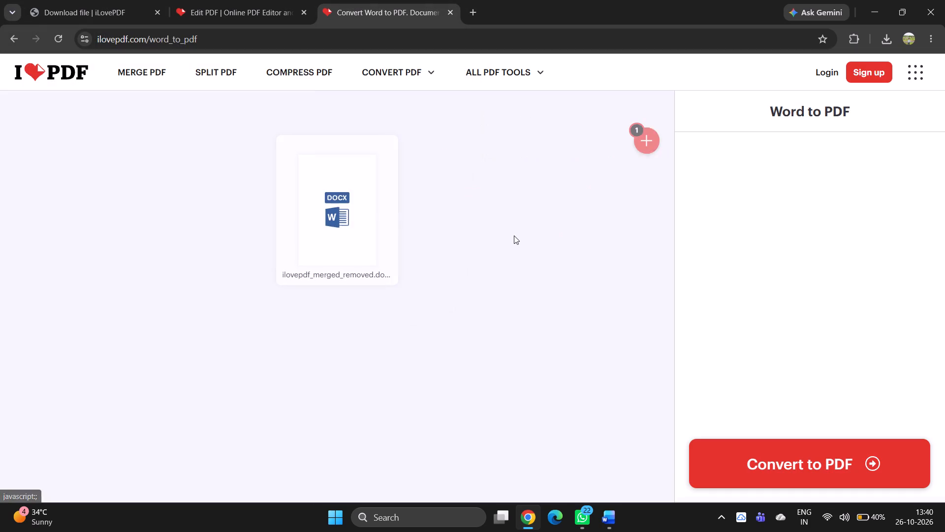
{"action": "left_click", "coordinate": [738, 438]}
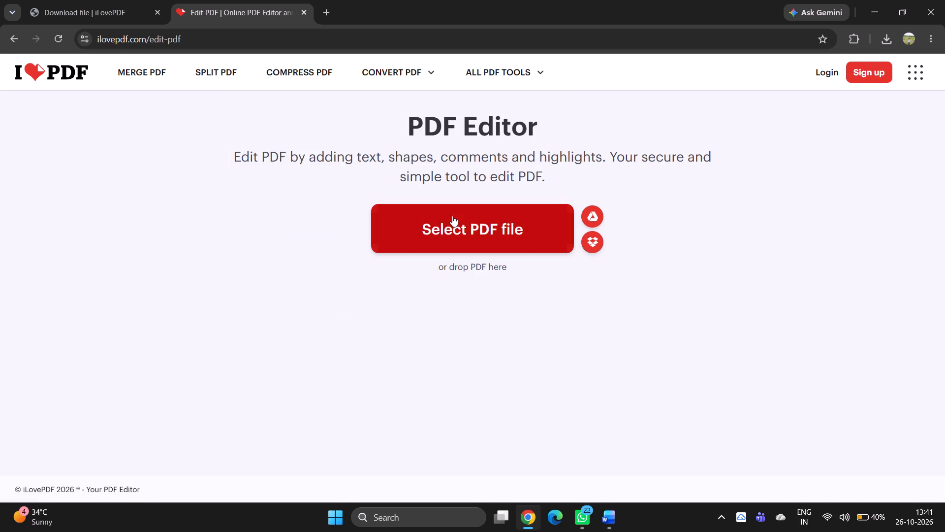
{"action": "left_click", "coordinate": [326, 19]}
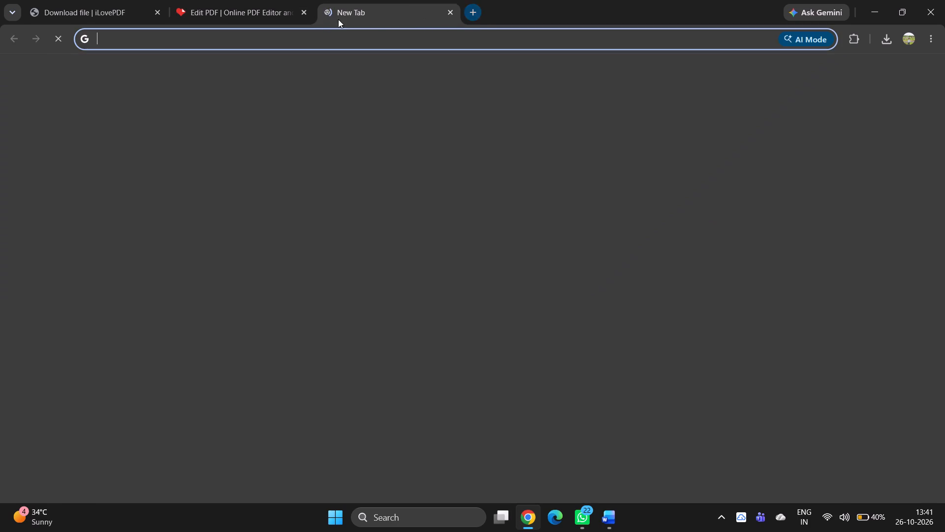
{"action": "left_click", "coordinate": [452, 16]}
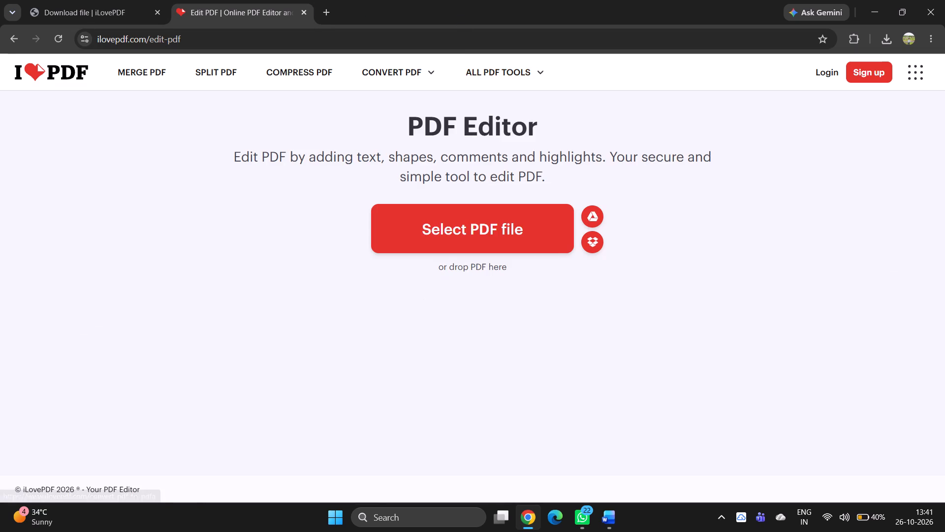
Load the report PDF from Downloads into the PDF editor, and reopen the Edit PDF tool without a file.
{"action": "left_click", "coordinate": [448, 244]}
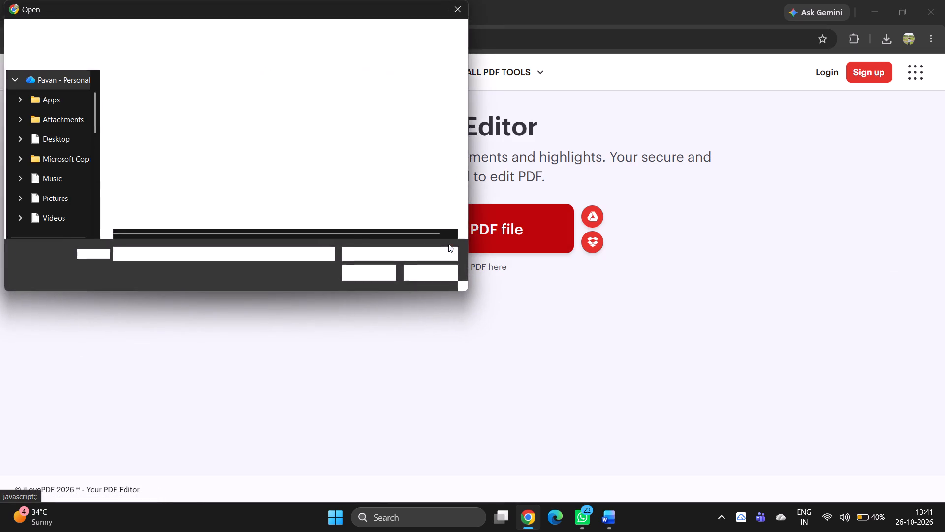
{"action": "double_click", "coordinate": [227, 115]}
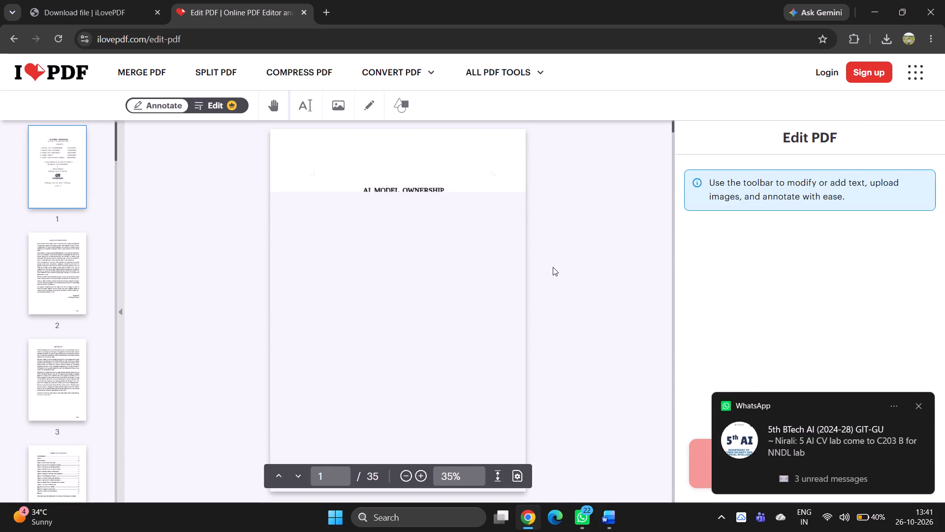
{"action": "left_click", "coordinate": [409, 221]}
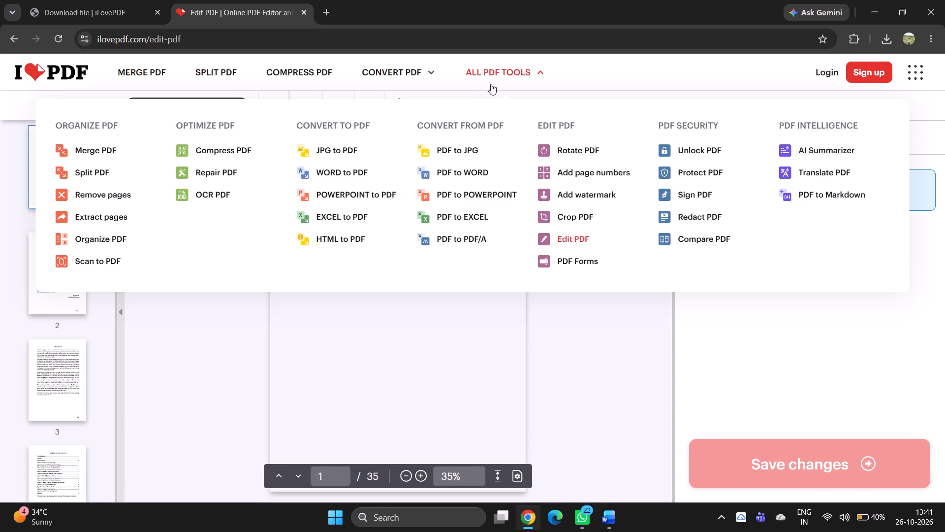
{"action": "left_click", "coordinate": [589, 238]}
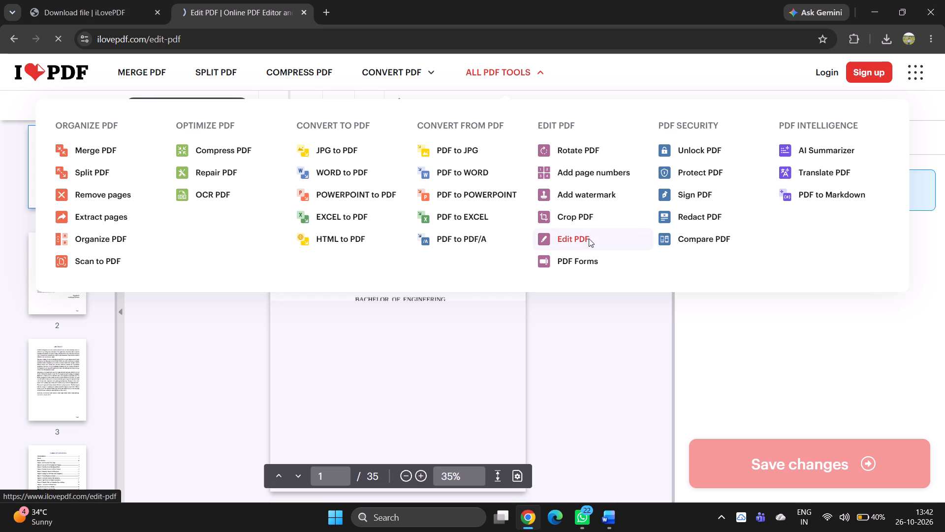
Load the report PDF from Downloads into the PDF editor again and check its acknowledgement and cover pages.
{"action": "left_click", "coordinate": [535, 231]}
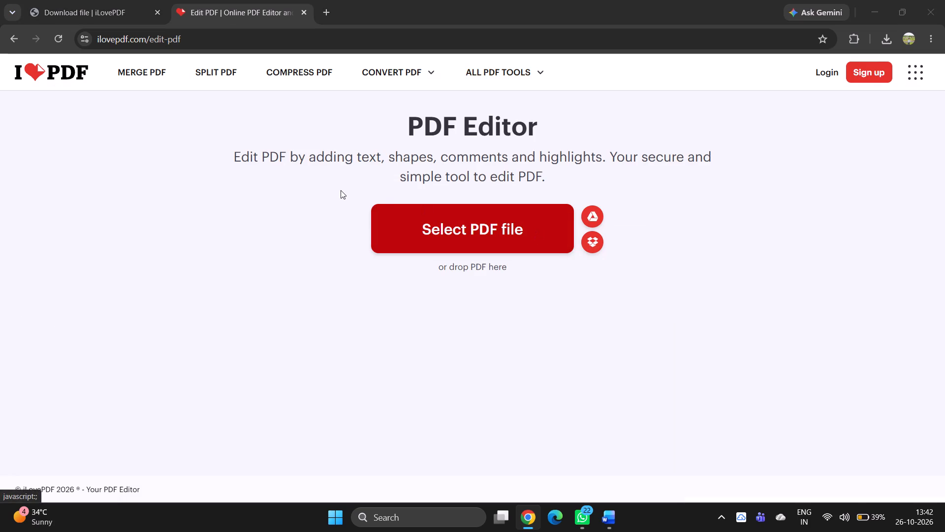
{"action": "double_click", "coordinate": [227, 109]}
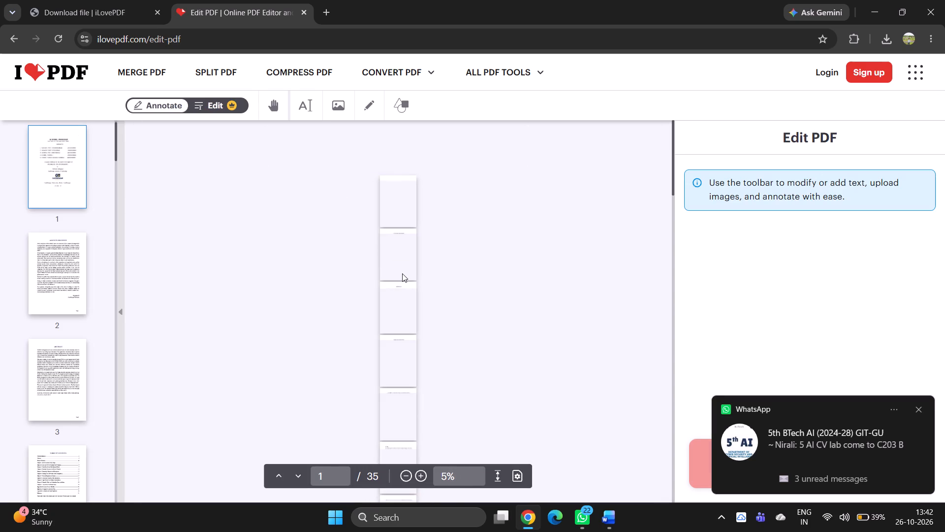
{"action": "scroll", "coordinate": [402, 273], "scroll_direction": "up", "scroll_amount": 7}
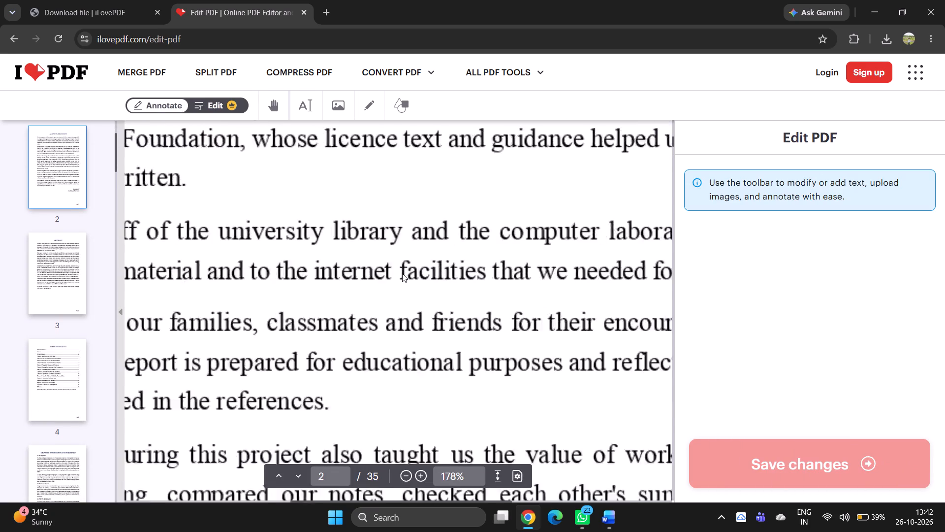
{"action": "scroll", "coordinate": [402, 273], "scroll_direction": "up", "scroll_amount": 3}
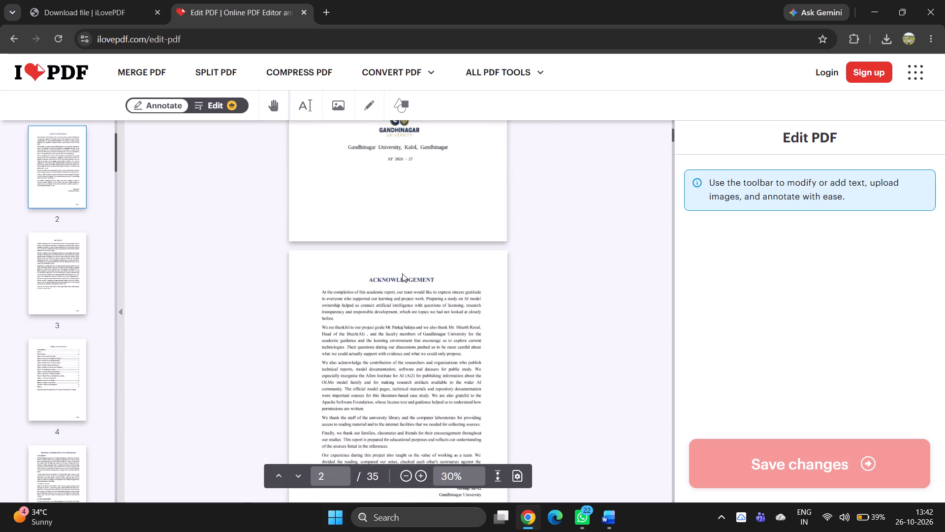
{"action": "scroll", "coordinate": [402, 273], "scroll_direction": "up", "scroll_amount": 2}
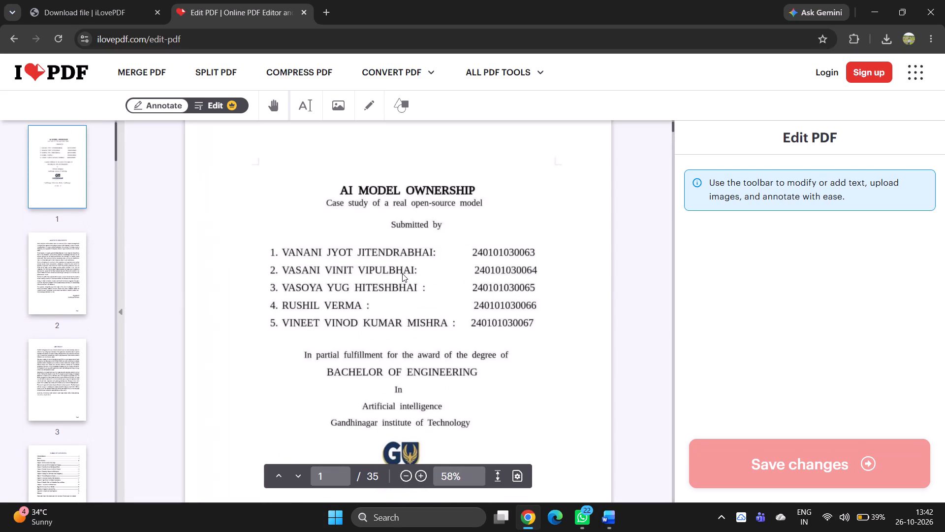
{"action": "left_click", "coordinate": [373, 251]}
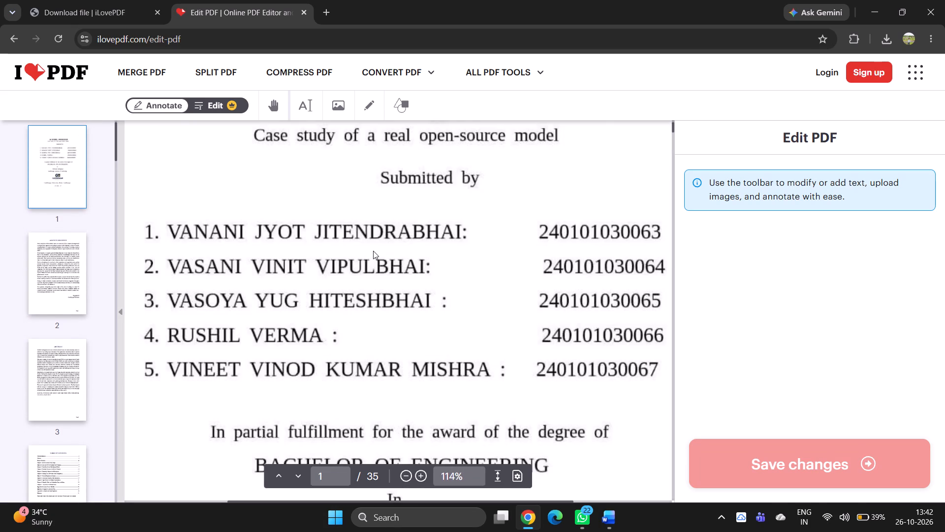
{"action": "left_click", "coordinate": [373, 251]}
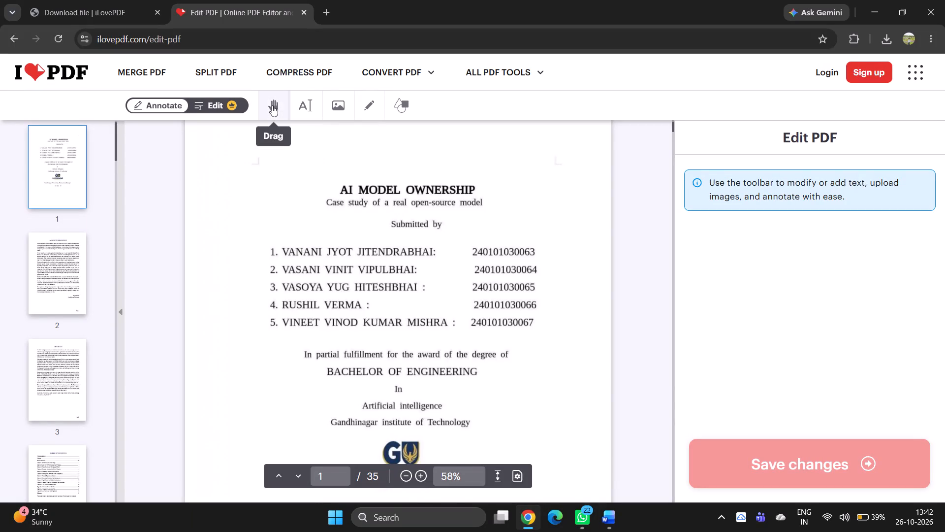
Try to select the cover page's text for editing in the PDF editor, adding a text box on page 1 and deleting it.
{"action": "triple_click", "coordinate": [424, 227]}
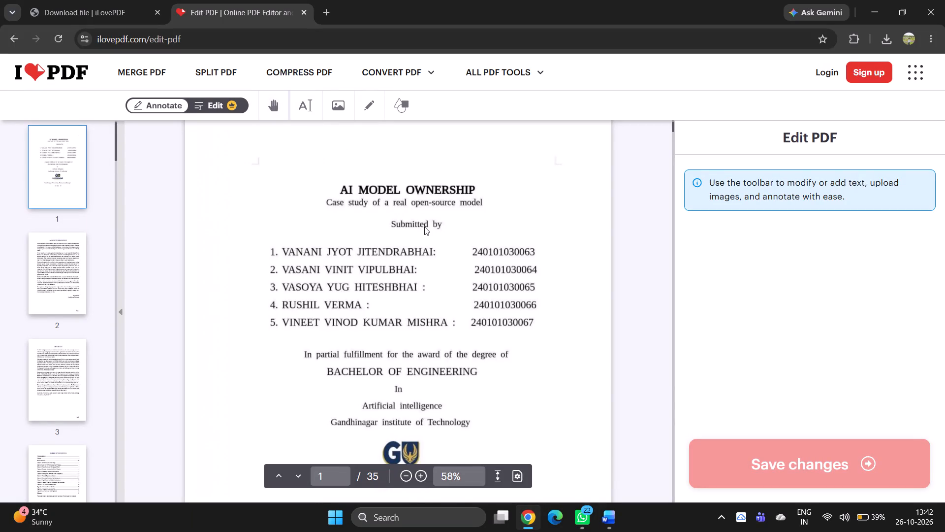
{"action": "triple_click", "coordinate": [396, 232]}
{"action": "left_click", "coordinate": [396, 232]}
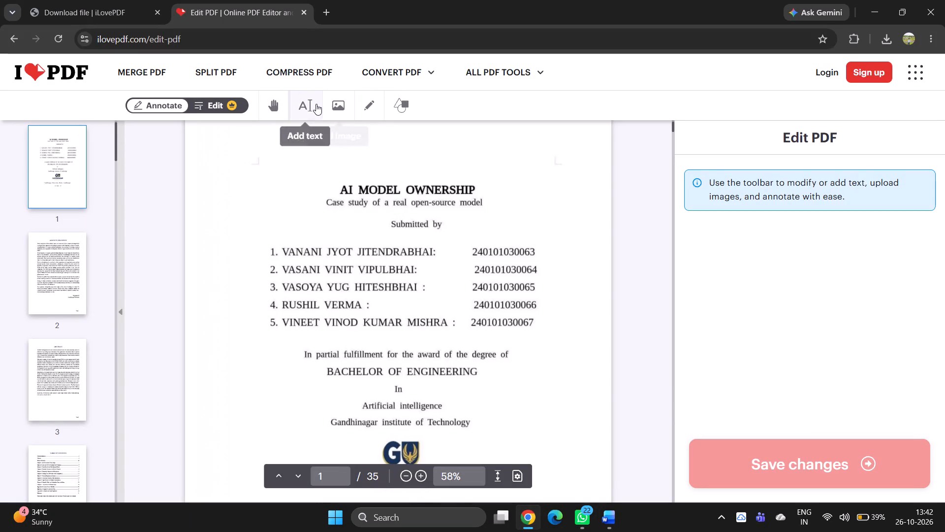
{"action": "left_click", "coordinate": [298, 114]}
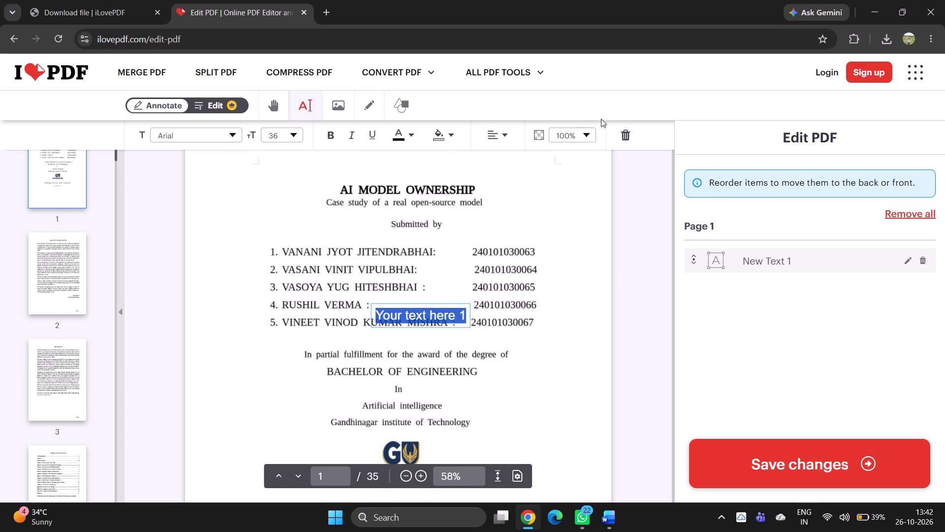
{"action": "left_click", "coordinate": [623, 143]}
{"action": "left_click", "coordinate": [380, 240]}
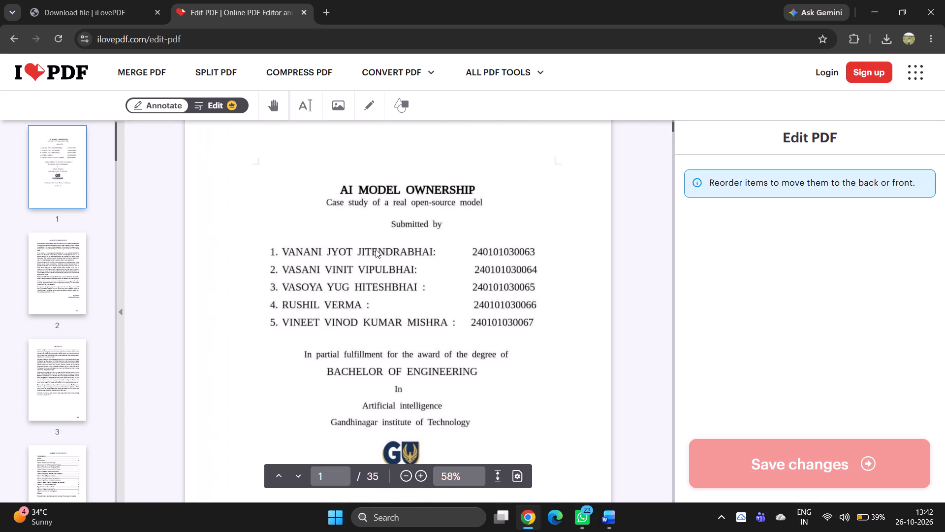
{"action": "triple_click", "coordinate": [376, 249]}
Search the web for "convert pdf to word" in a new tab and open iLovePDF's PDF to Word converter.
{"action": "left_click_drag", "start_coordinate": [331, 19], "coordinate": [320, 37]}
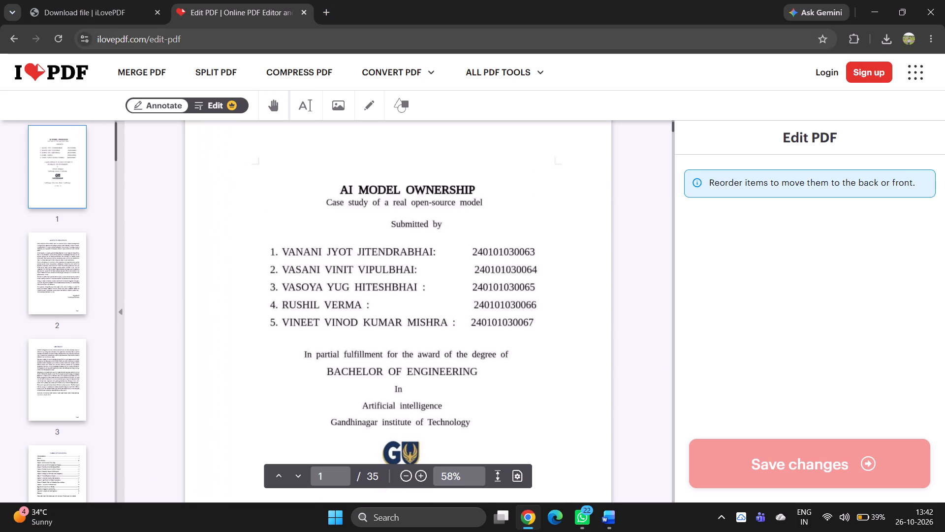
{"action": "left_click", "coordinate": [321, 14]}
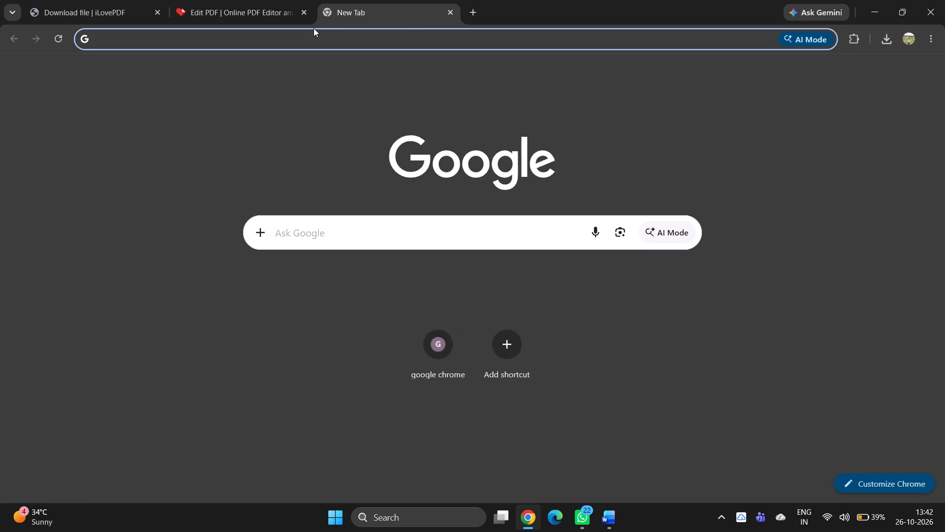
{"action": "type", "text": "convert pdf to word"}
{"action": "key", "text": "Return"}
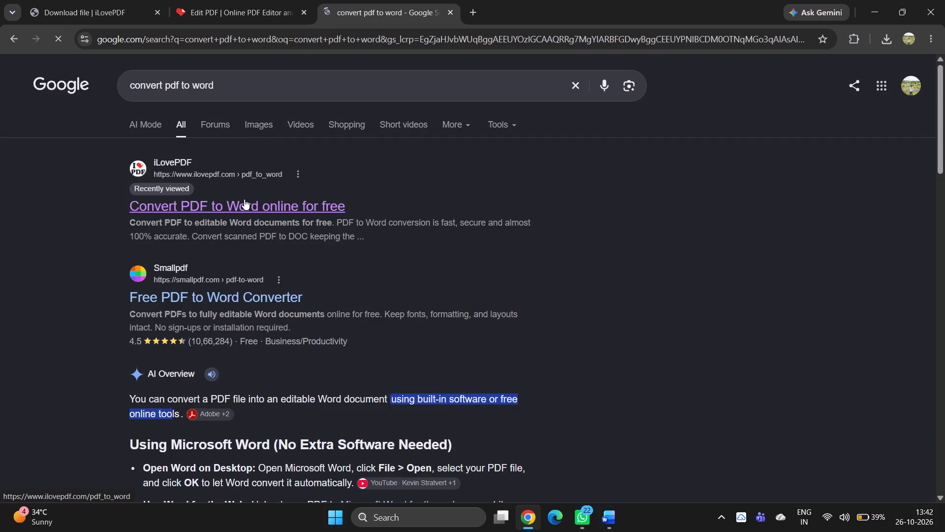
{"action": "left_click", "coordinate": [244, 199]}
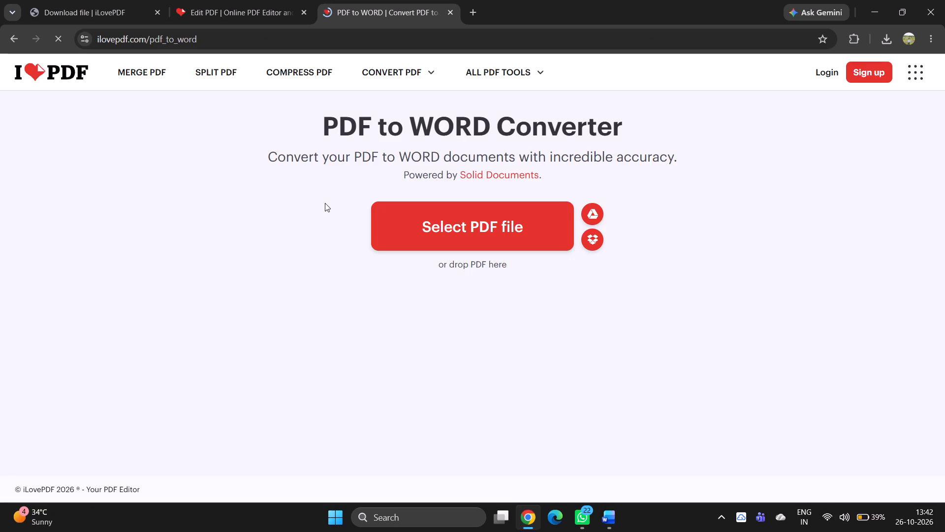
Load the WhatsApp Image cover page PDF and convert it to Word with the No OCR option.
{"action": "left_click", "coordinate": [422, 221]}
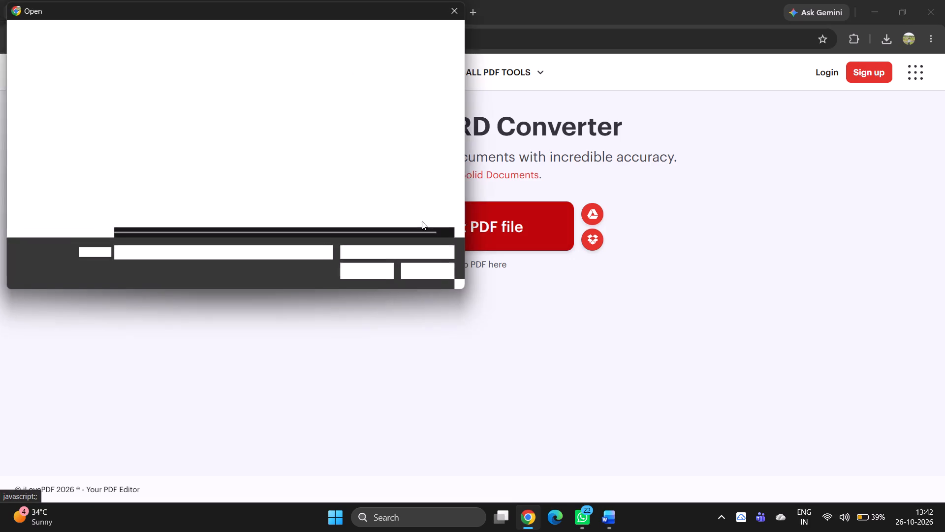
{"action": "double_click", "coordinate": [236, 128]}
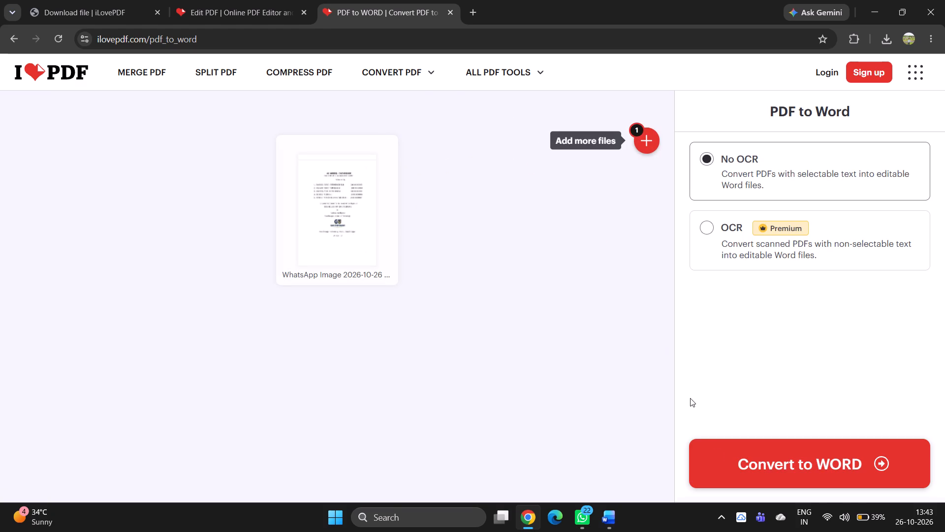
{"action": "left_click", "coordinate": [727, 463]}
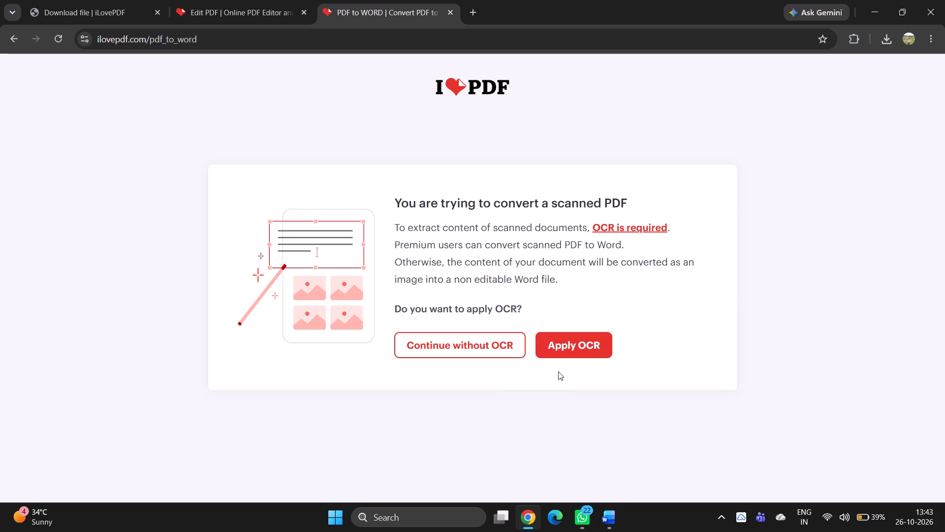
Convert the scanned cover page PDF to Word without OCR and download the resulting document.
{"action": "left_click", "coordinate": [519, 346]}
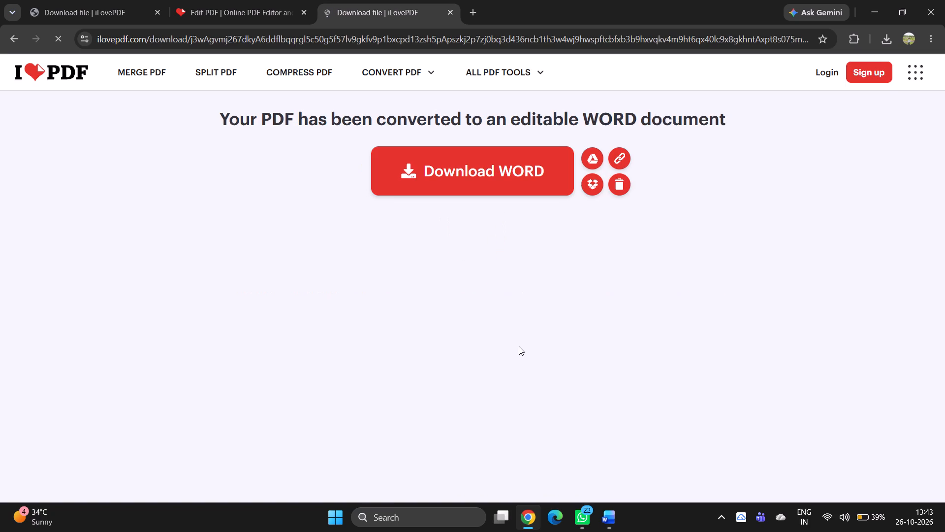
{"action": "left_click", "coordinate": [479, 174]}
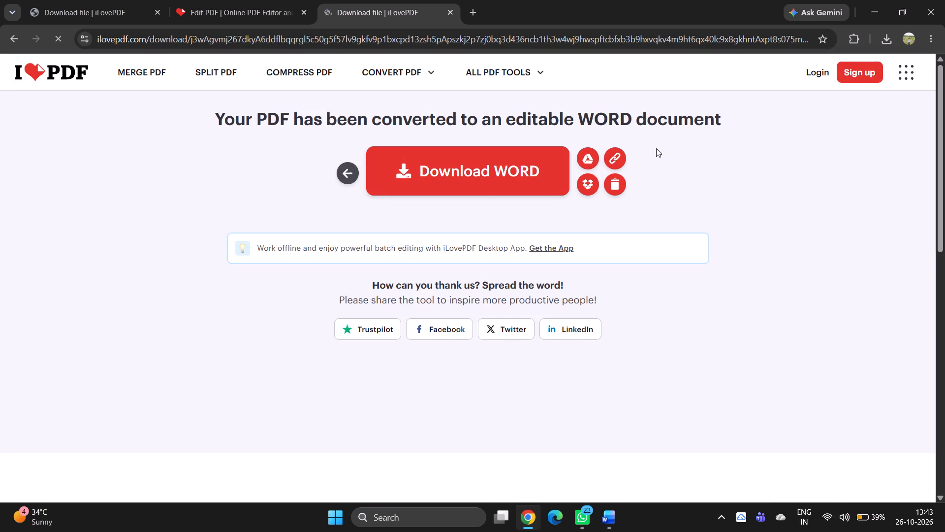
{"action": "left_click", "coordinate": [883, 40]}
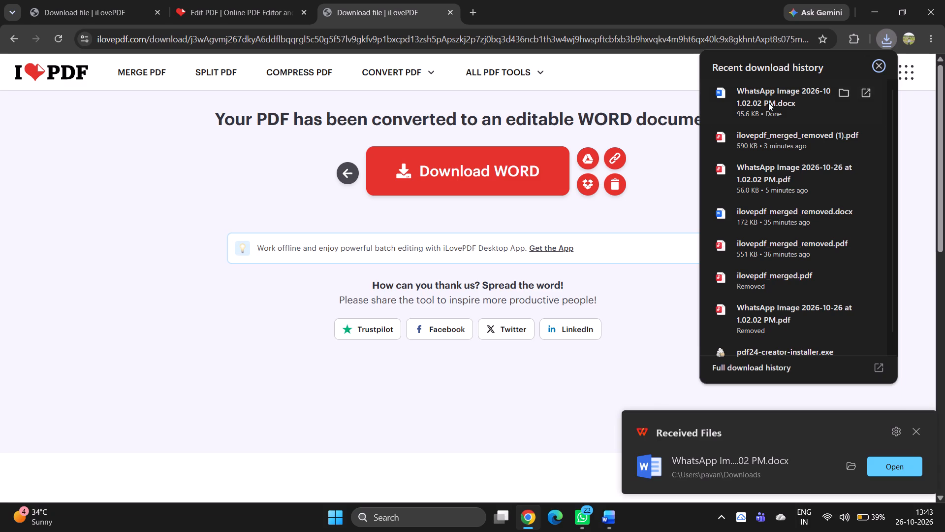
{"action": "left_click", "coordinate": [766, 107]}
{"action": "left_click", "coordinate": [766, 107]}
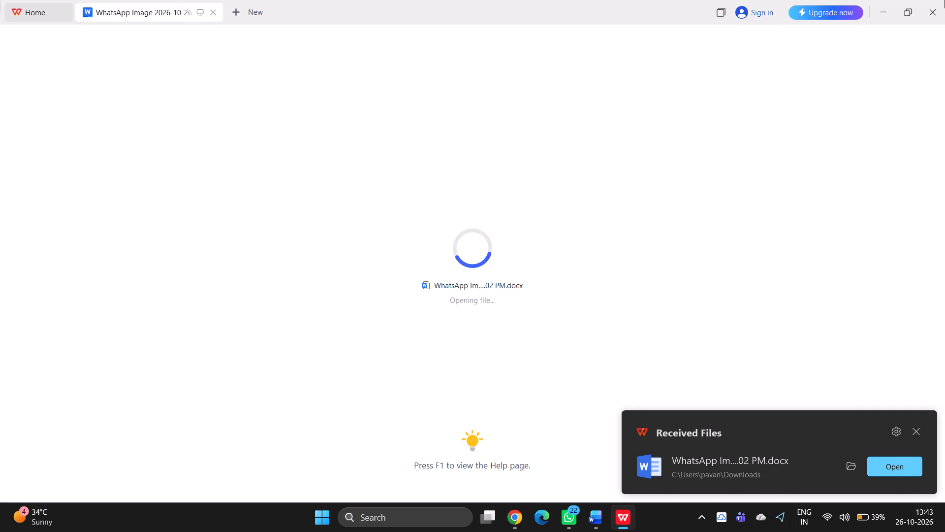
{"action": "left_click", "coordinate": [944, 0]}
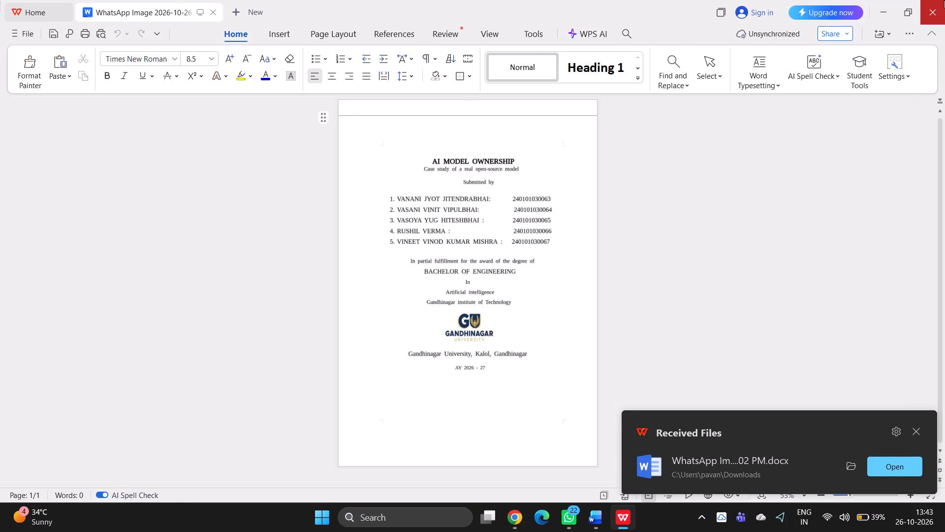
Switch to Microsoft Word and browse the Downloads folder for the converted WhatsApp Image cover page document.
{"action": "left_click", "coordinate": [619, 519]}
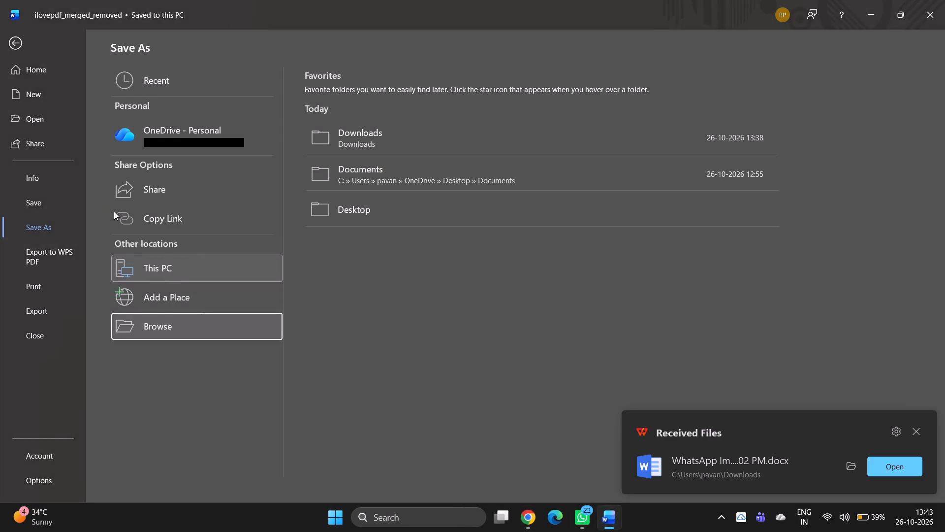
{"action": "left_click", "coordinate": [29, 113]}
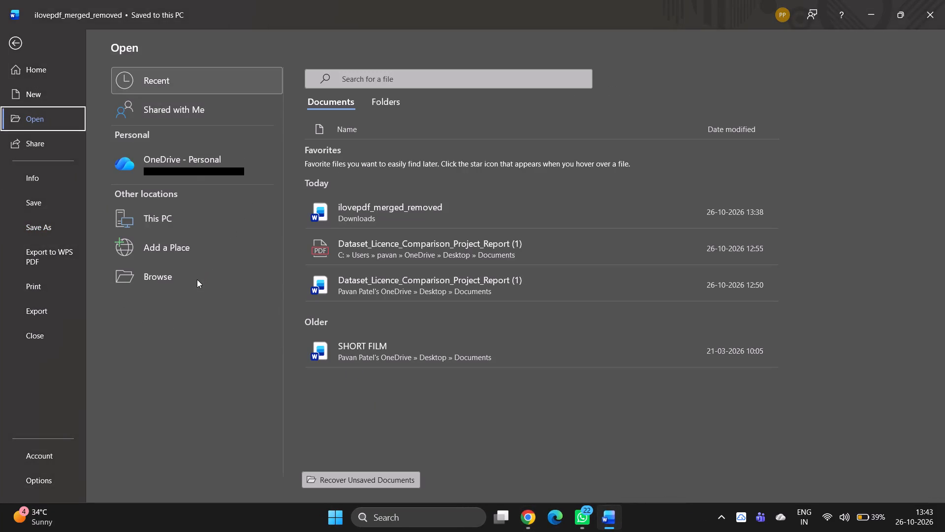
{"action": "left_click", "coordinate": [197, 279]}
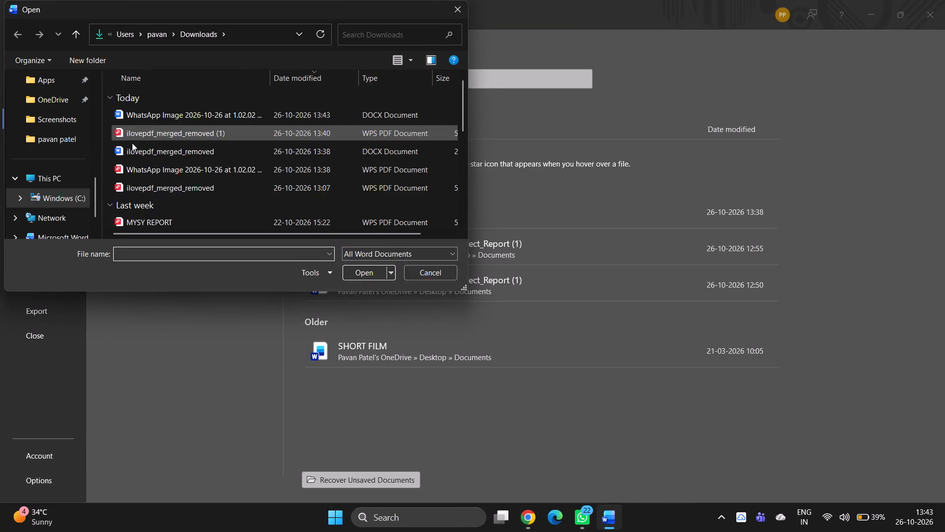
Open the converted WhatsApp Image DOCX from Downloads in Word and enable editing.
{"action": "double_click", "coordinate": [202, 114]}
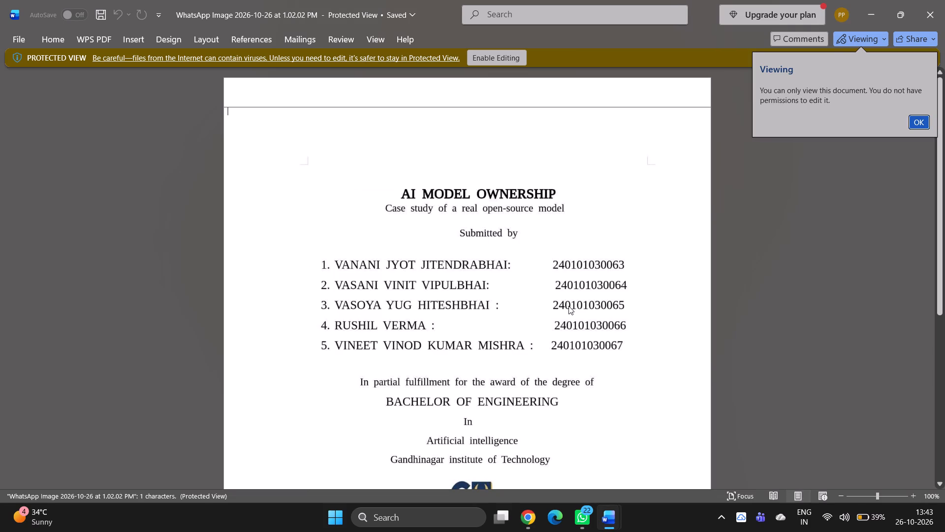
{"action": "scroll", "coordinate": [568, 306], "scroll_direction": "down", "scroll_amount": 1}
{"action": "left_click", "coordinate": [463, 136]}
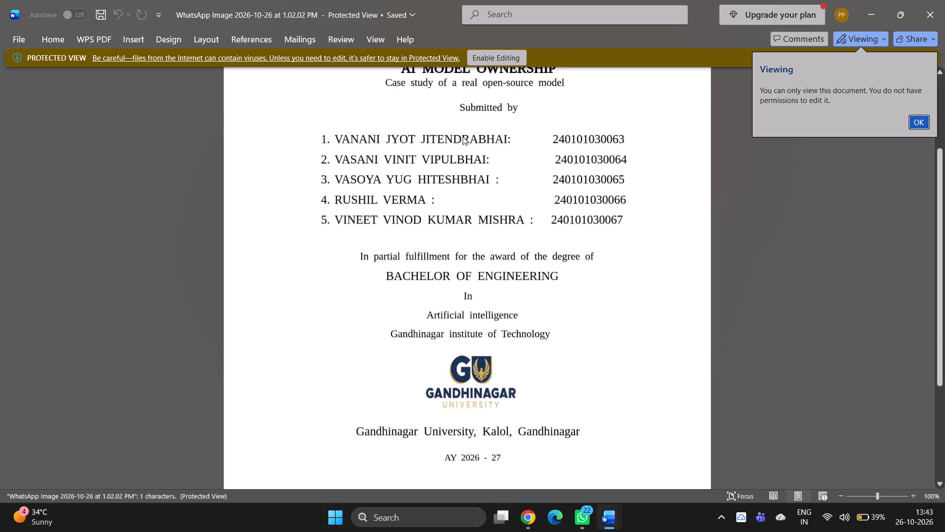
{"action": "left_click_drag", "start_coordinate": [463, 136], "coordinate": [505, 57]}
{"action": "left_click", "coordinate": [505, 57]}
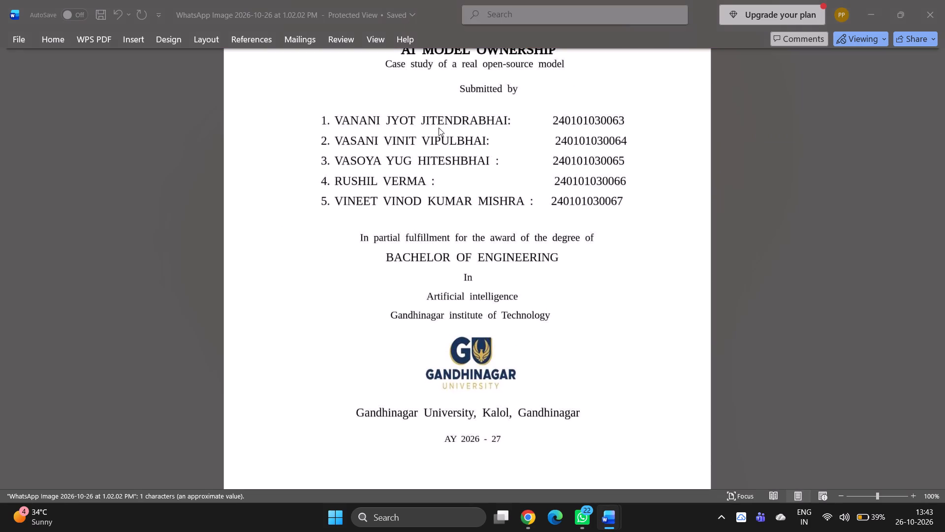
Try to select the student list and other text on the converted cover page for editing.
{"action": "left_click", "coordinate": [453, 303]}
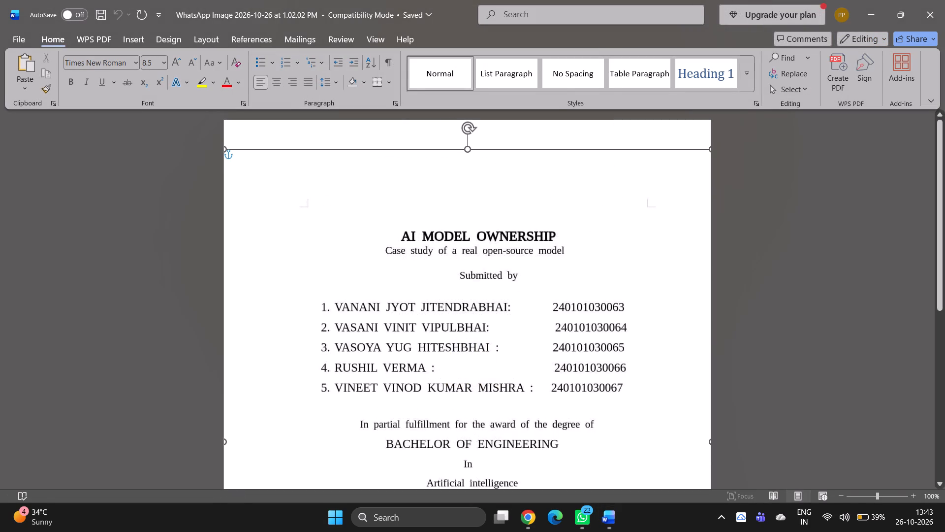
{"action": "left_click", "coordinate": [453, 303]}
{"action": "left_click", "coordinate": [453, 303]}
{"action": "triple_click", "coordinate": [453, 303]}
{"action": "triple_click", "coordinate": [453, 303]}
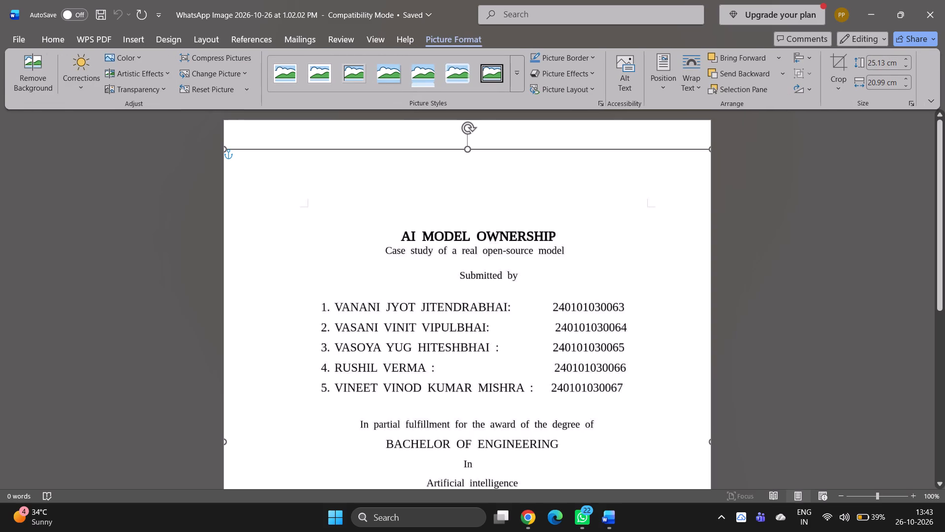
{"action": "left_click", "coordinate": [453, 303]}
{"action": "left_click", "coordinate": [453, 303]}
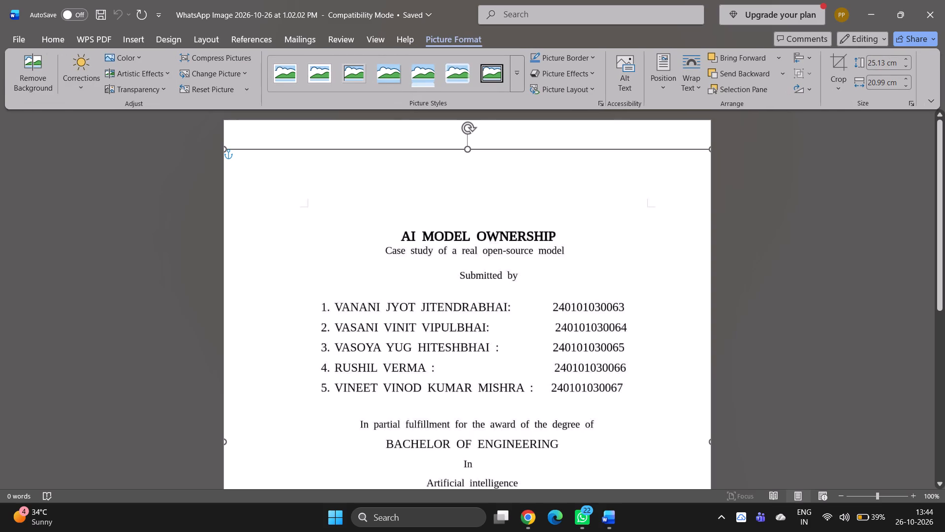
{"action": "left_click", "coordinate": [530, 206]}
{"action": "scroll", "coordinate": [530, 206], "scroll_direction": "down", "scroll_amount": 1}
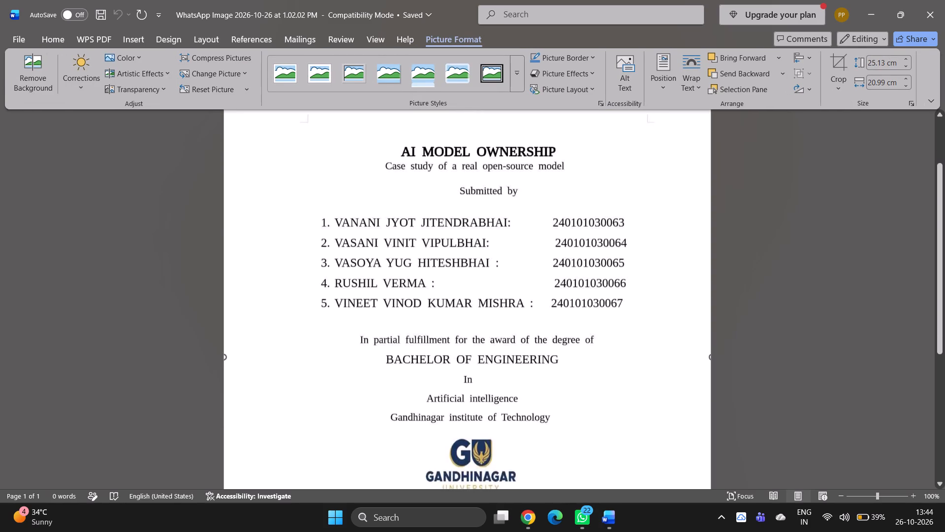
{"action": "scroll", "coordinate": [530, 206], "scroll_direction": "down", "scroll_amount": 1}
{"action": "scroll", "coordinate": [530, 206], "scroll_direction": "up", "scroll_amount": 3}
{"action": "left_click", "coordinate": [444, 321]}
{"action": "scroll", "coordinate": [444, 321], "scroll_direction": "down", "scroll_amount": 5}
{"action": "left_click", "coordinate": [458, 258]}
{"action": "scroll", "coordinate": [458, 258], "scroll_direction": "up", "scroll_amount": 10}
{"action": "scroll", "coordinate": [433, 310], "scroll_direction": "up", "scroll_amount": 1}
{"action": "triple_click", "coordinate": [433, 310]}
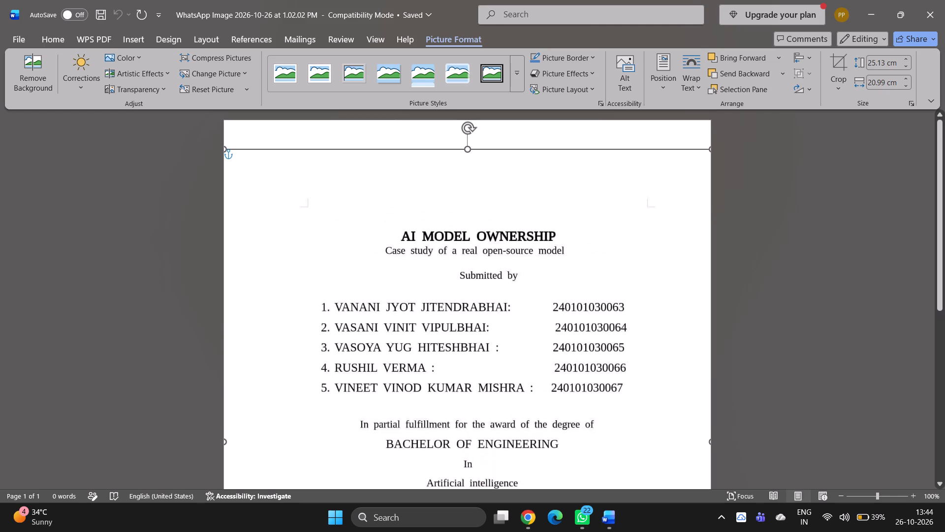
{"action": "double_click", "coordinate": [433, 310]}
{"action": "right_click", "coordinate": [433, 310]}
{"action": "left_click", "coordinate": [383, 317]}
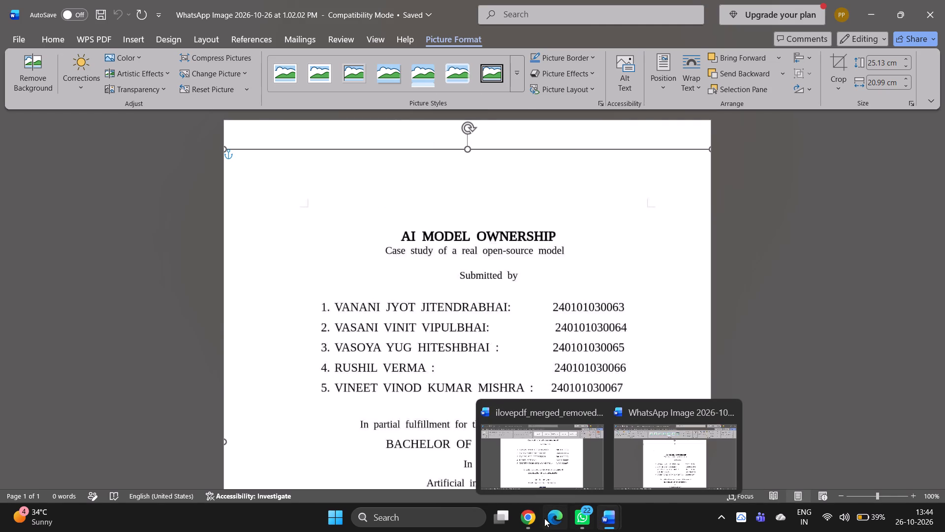
Switch to Chrome, try again to select the cover page's student list in the PDF editor, and check the open iLovePDF download pages.
{"action": "left_click", "coordinate": [527, 520]}
{"action": "left_click", "coordinate": [261, 16]}
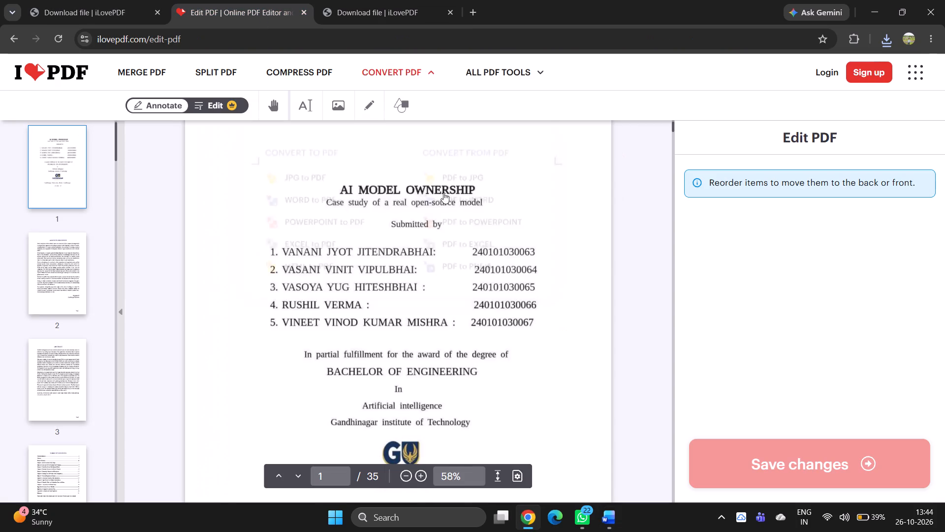
{"action": "left_click", "coordinate": [382, 294]}
{"action": "left_click", "coordinate": [381, 262]}
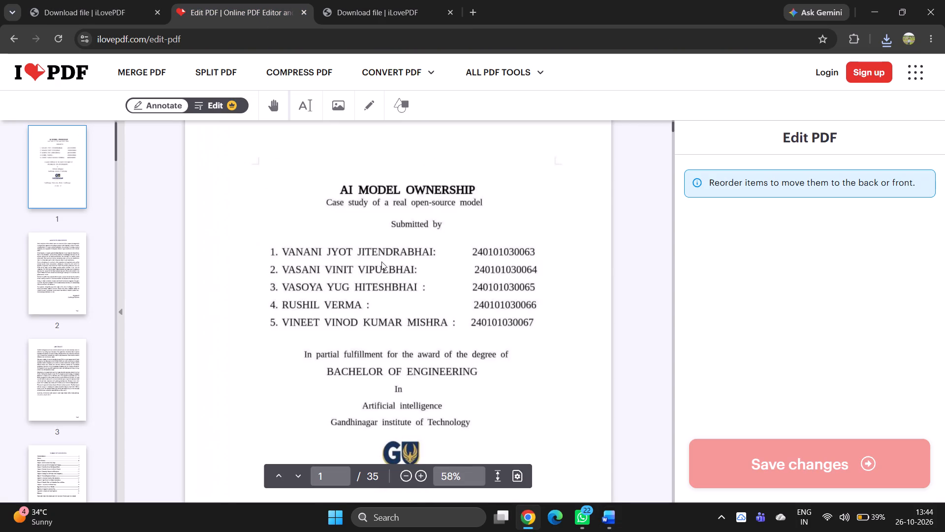
{"action": "left_click", "coordinate": [381, 262]}
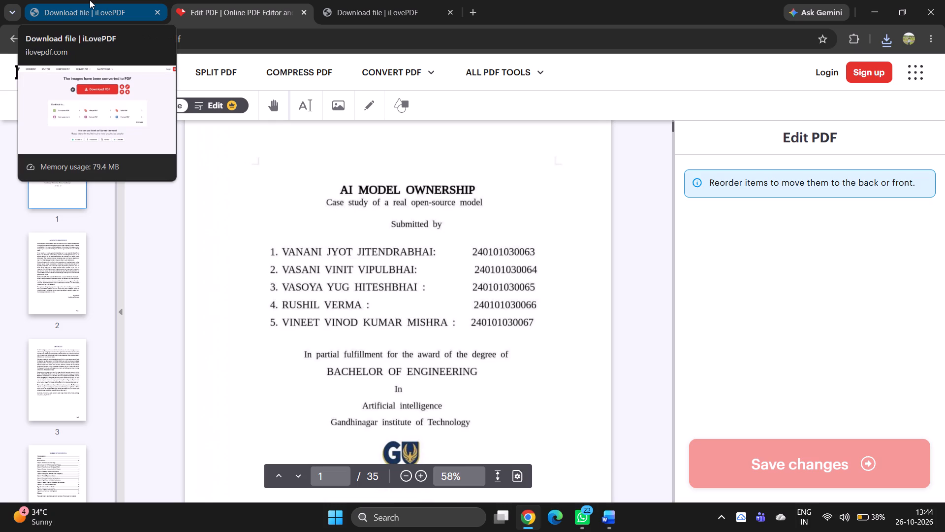
{"action": "left_click", "coordinate": [90, 0]}
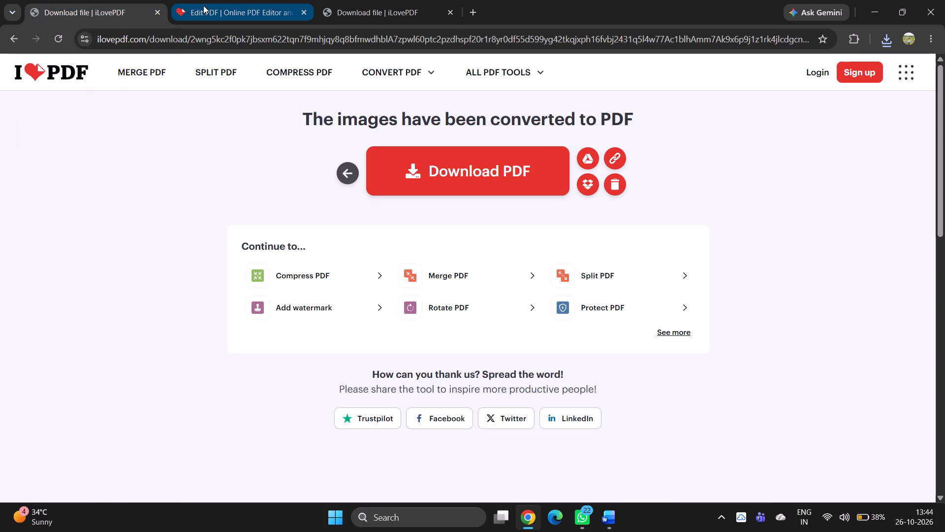
{"action": "left_click", "coordinate": [394, 15]}
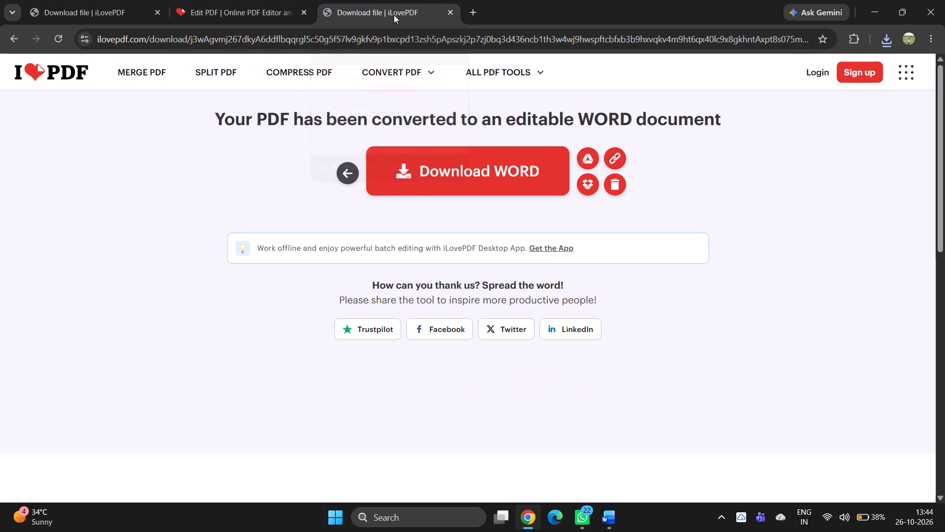
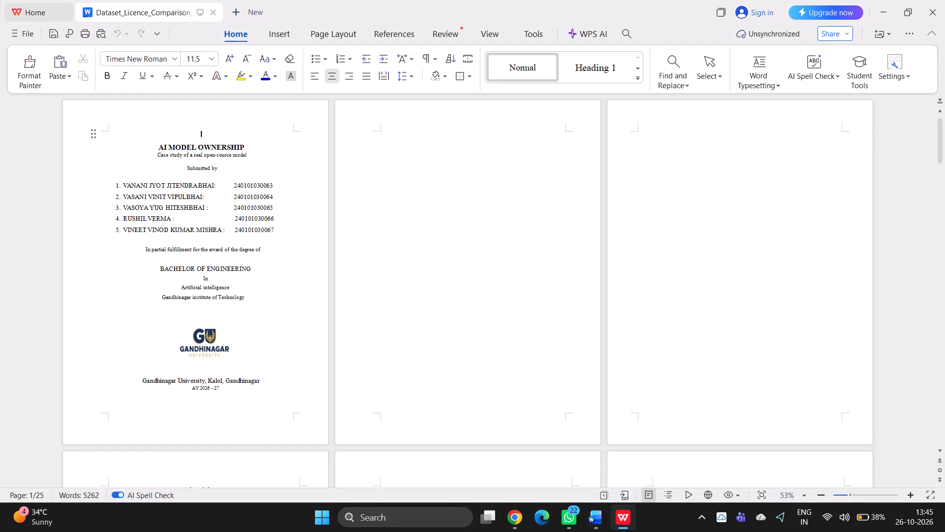
Set the font size of the cover page's student names and enrolment numbers, including the fifth student's number, to 14.
{"action": "left_click", "coordinate": [199, 185]}
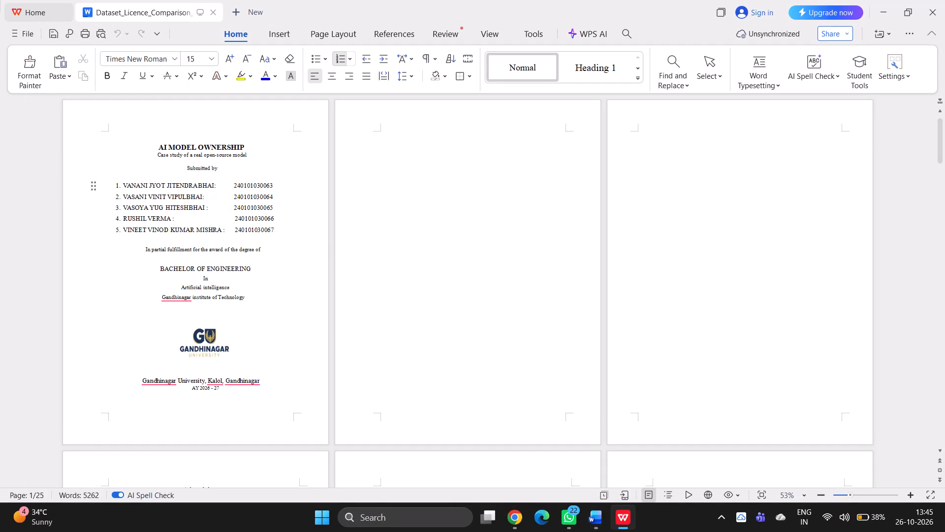
{"action": "left_click", "coordinate": [192, 184]}
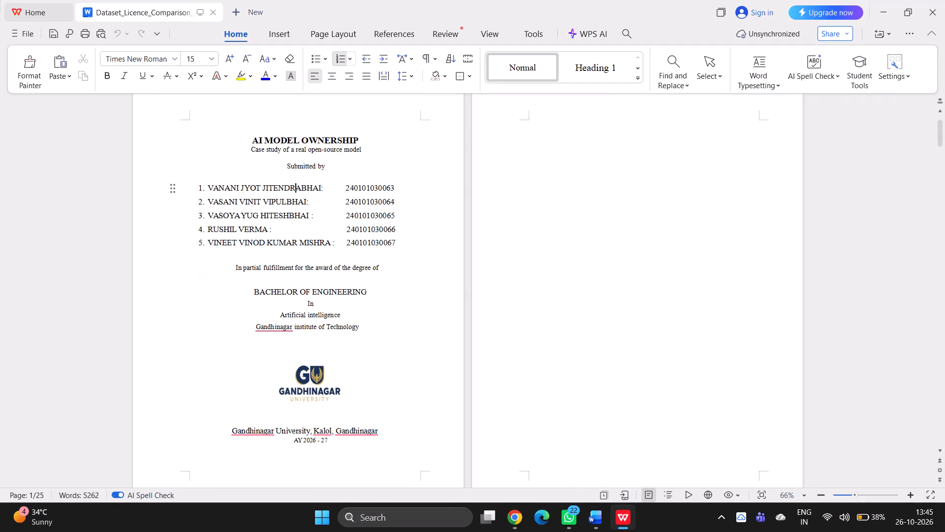
{"action": "left_click", "coordinate": [262, 192]}
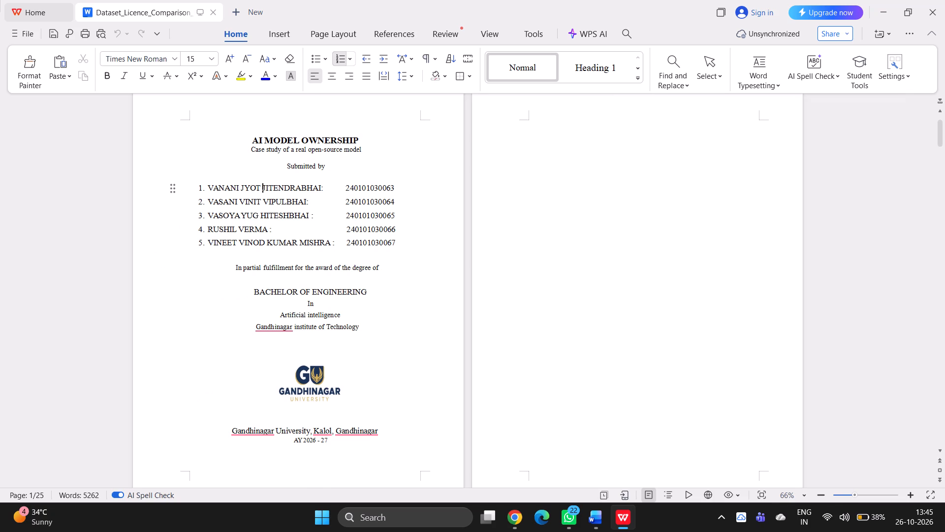
{"action": "double_click", "coordinate": [262, 189]}
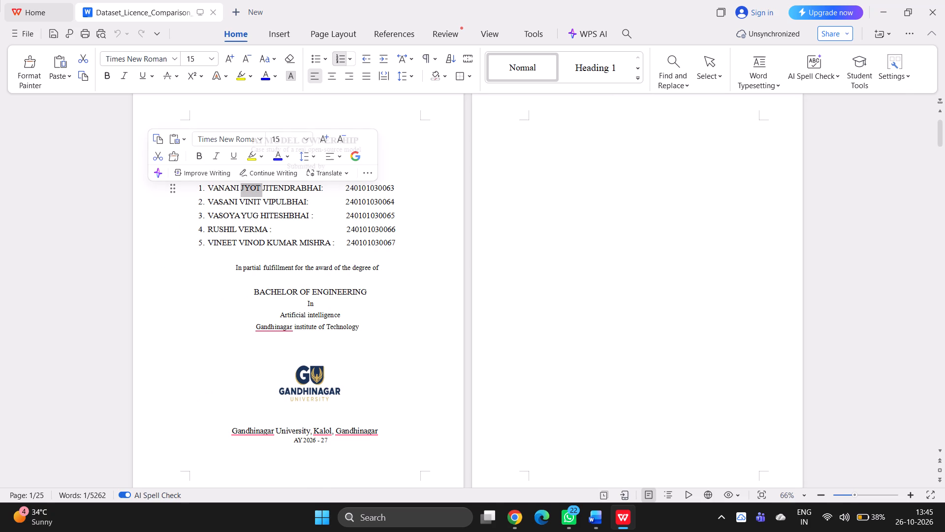
{"action": "left_click", "coordinate": [259, 185]}
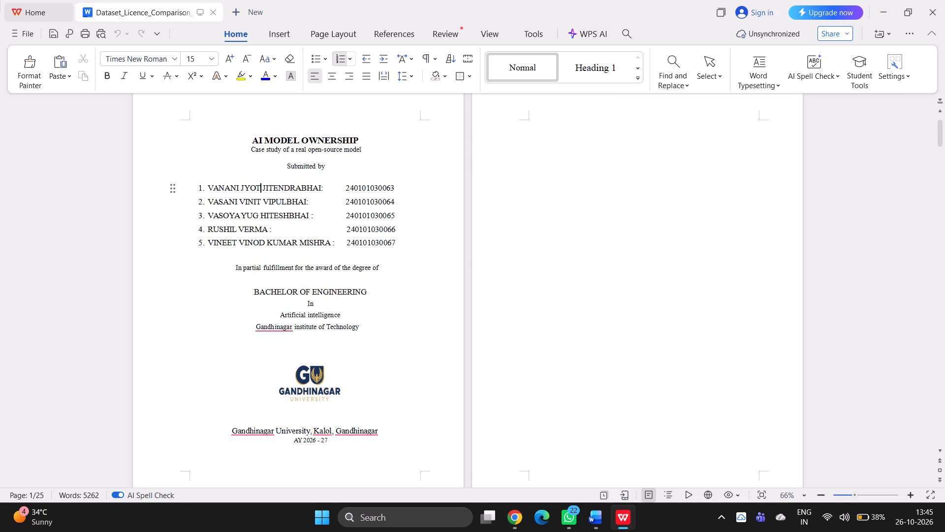
{"action": "left_click_drag", "start_coordinate": [330, 243], "coordinate": [208, 187]}
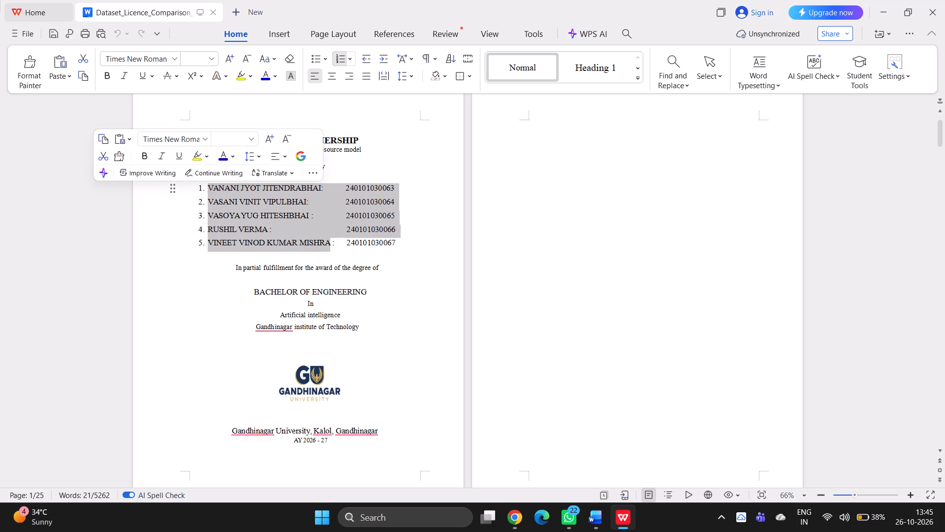
{"action": "left_click", "coordinate": [212, 58]}
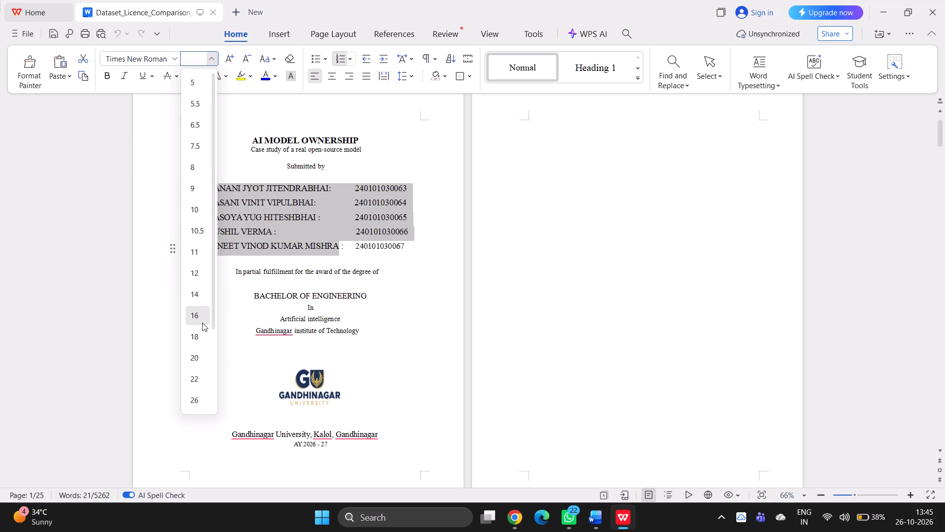
{"action": "left_click", "coordinate": [195, 288]}
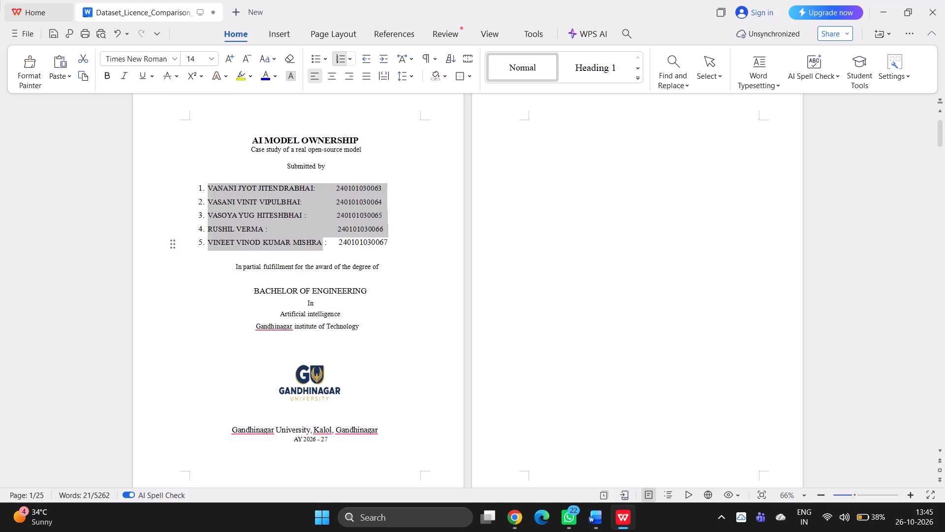
{"action": "double_click", "coordinate": [372, 246]}
{"action": "left_click", "coordinate": [208, 61]}
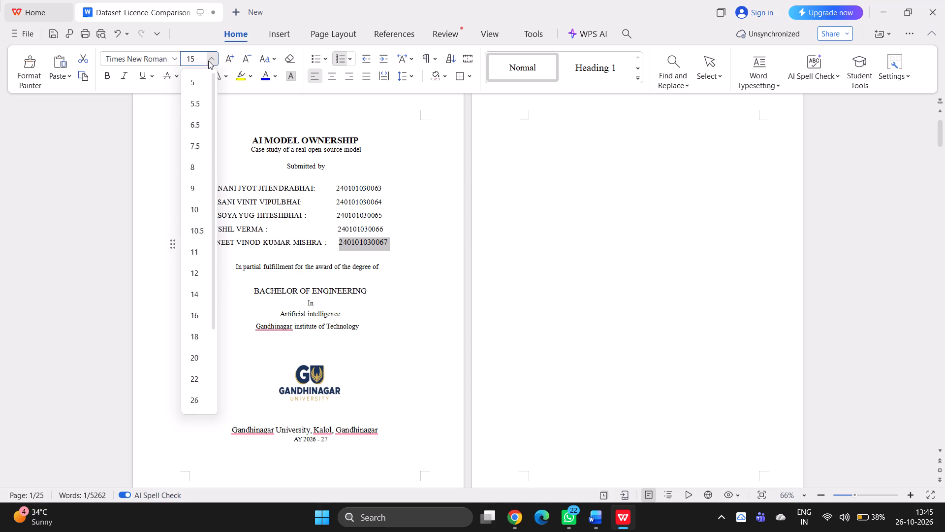
{"action": "left_click", "coordinate": [199, 296]}
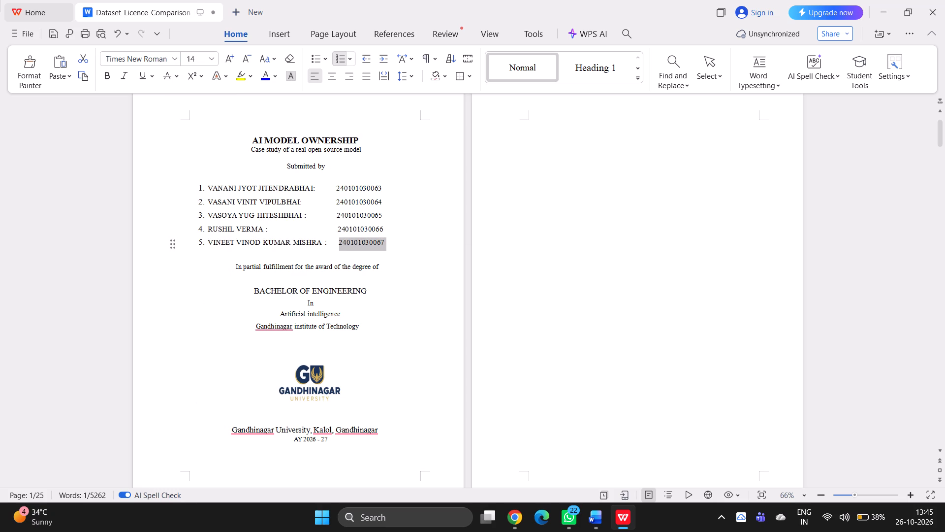
Remove the extra space before the fifth student's enrolment number to line it up with the numbers above.
{"action": "left_click", "coordinate": [333, 258]}
{"action": "left_click", "coordinate": [341, 244]}
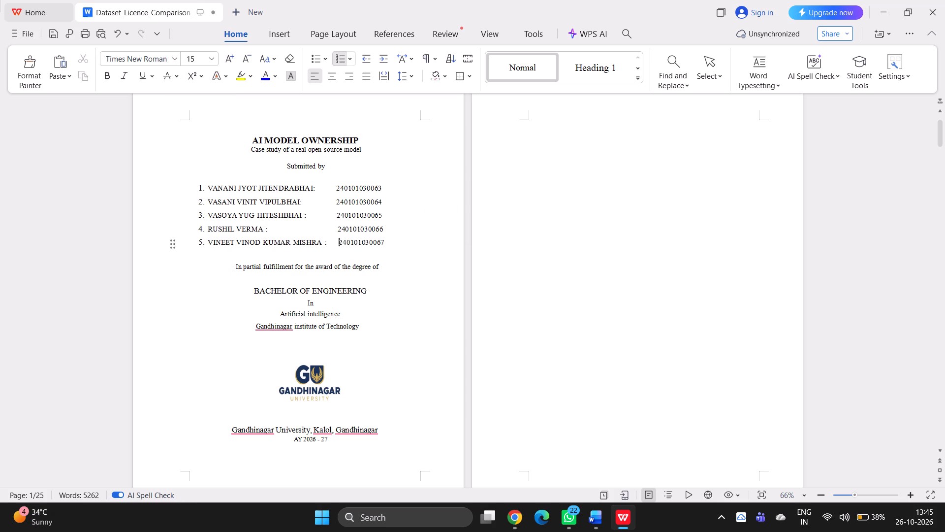
{"action": "left_click_drag", "start_coordinate": [363, 249], "coordinate": [339, 200]}
{"action": "left_click", "coordinate": [337, 232]}
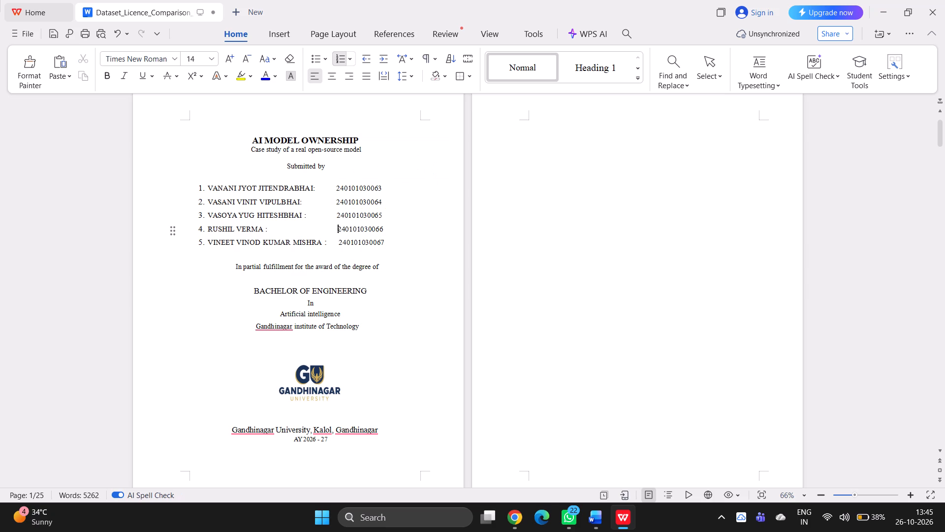
{"action": "left_click", "coordinate": [339, 242]}
{"action": "key", "text": "BackSpace"}
{"action": "key", "text": "Up"}
{"action": "key", "text": "Right"}
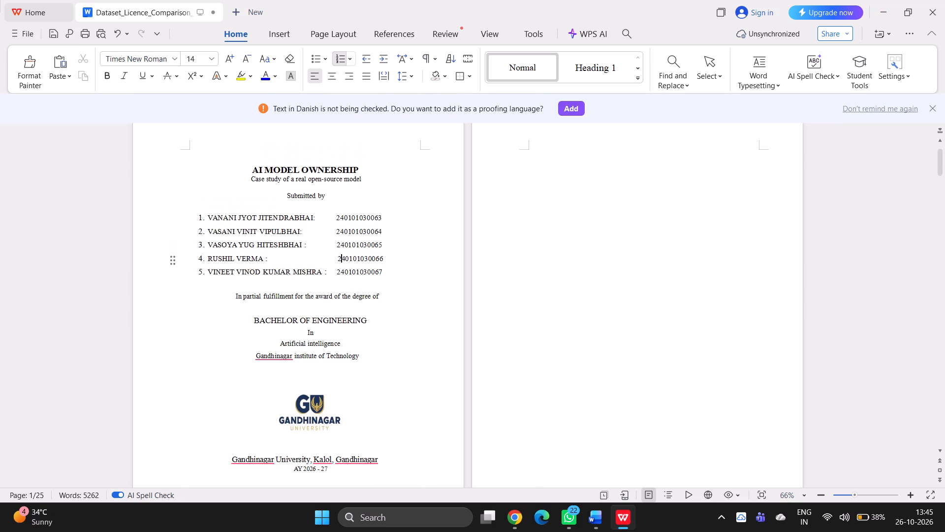
{"action": "key", "text": "Left"}
{"action": "key", "text": "BackSpace"}
{"action": "key", "text": "space"}
{"action": "key", "text": "Up"}
{"action": "key", "text": "Up"}
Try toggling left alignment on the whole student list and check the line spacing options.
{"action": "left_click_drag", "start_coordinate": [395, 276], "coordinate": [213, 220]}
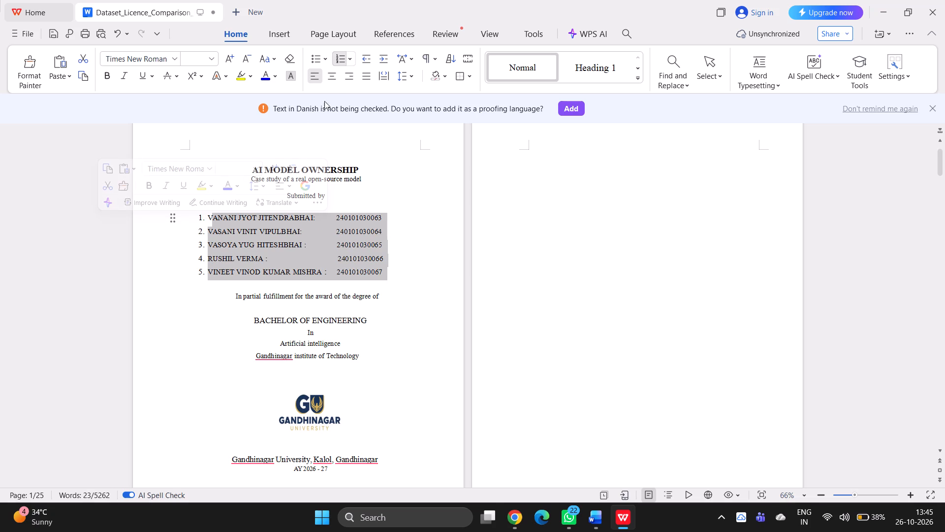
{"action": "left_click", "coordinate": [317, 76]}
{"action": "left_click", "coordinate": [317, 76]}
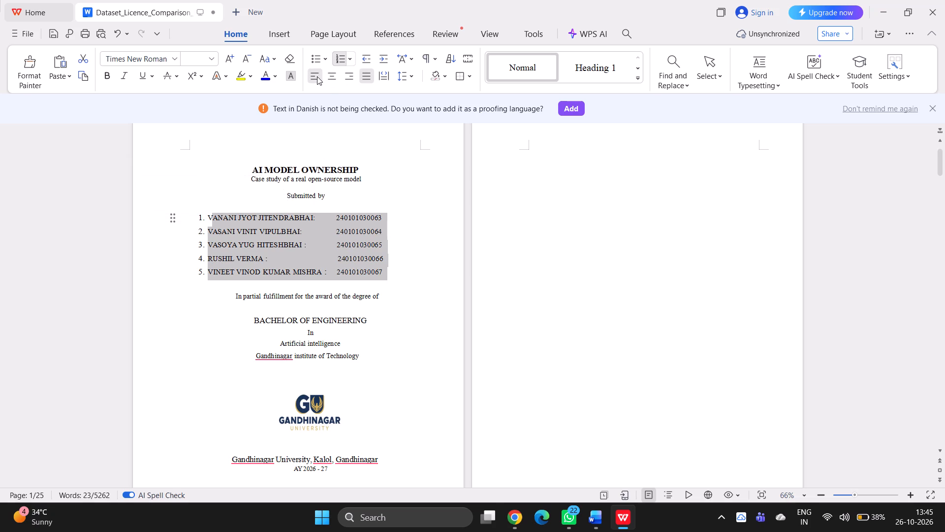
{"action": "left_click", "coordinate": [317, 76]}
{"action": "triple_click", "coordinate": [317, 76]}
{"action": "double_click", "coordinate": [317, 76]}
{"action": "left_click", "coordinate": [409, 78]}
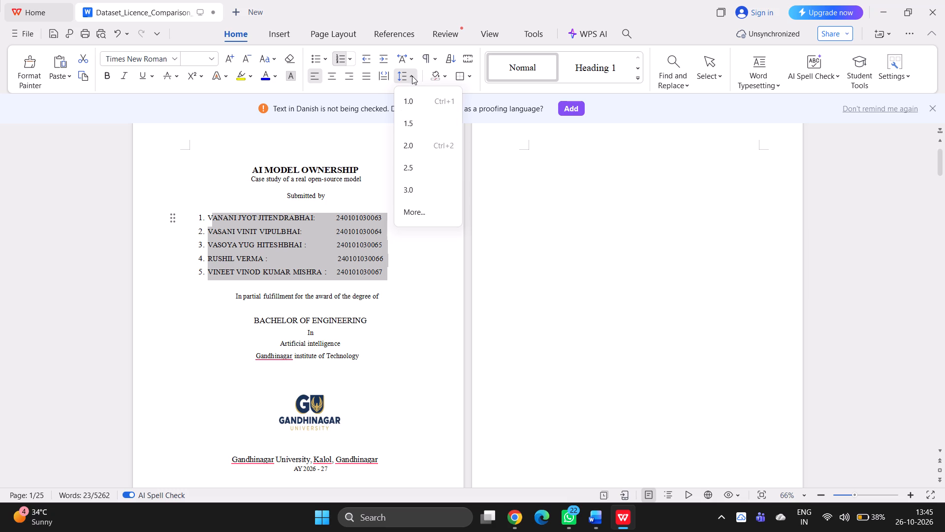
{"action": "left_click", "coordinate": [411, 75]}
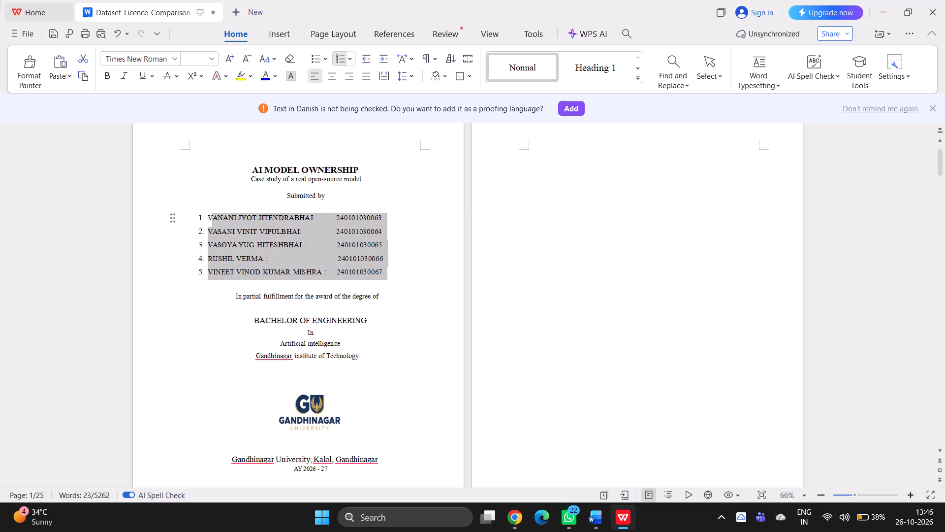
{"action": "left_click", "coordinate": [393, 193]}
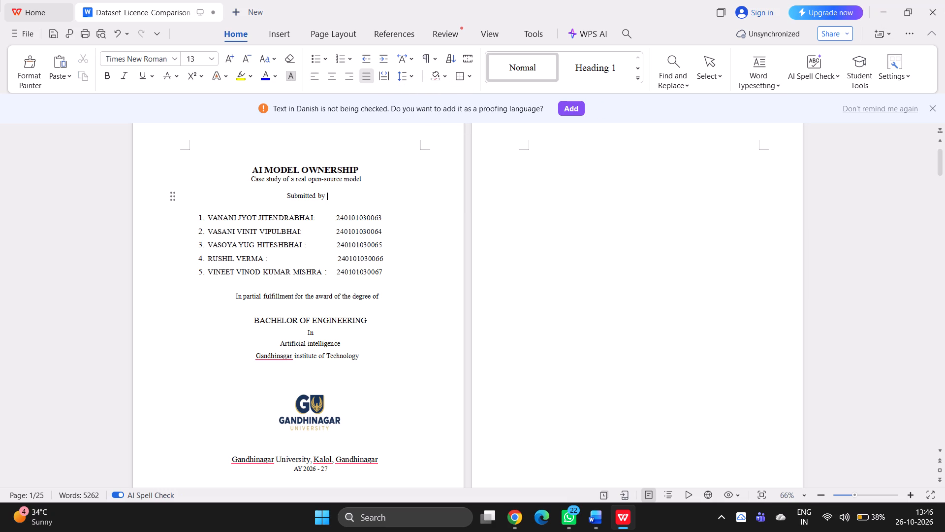
Set the title AI MODEL OWNERSHIP and the subtitle line beneath it to font size 16.
{"action": "left_click_drag", "start_coordinate": [363, 179], "coordinate": [249, 169]}
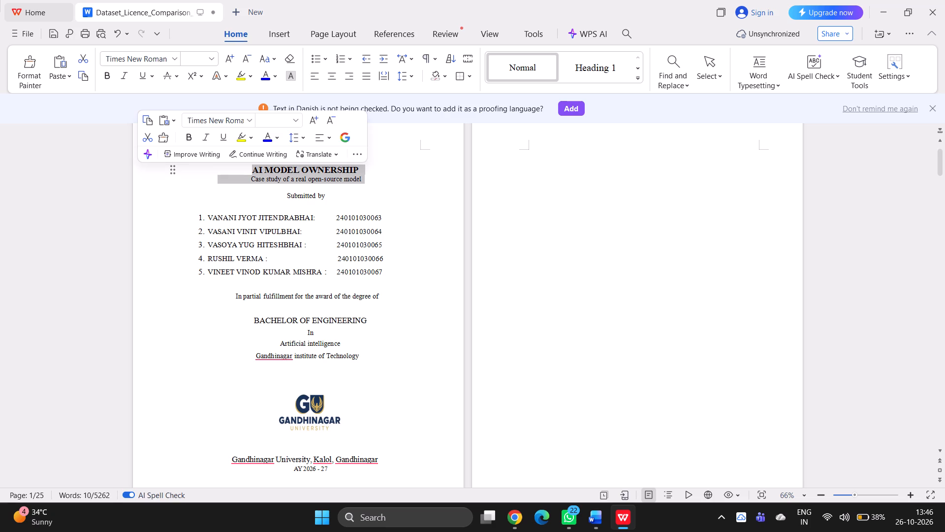
{"action": "left_click", "coordinate": [291, 121]}
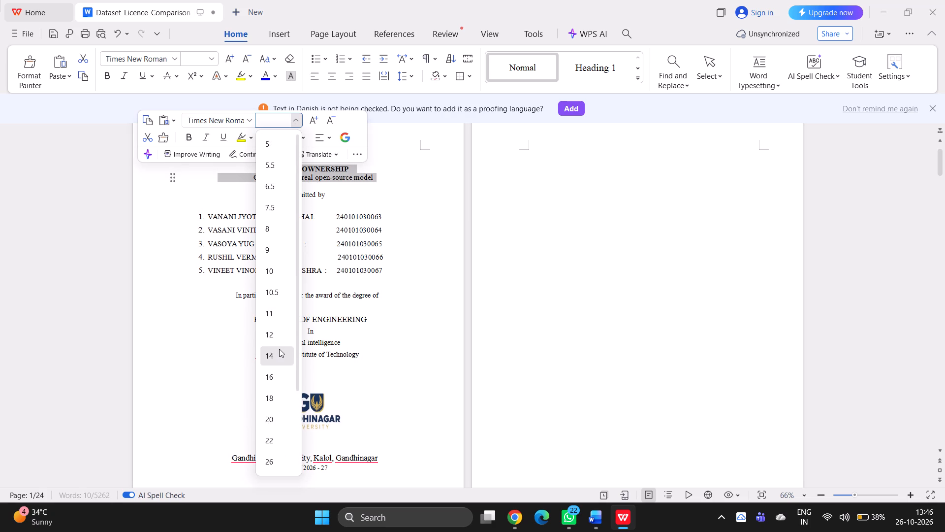
{"action": "left_click", "coordinate": [277, 374]}
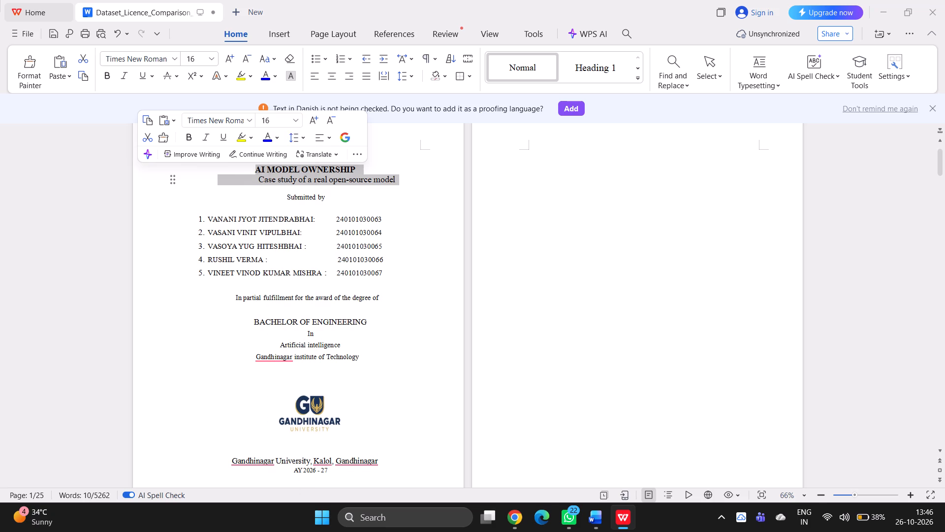
Review the cover page layout and the pages that follow it, up to the Acknowledgement.
{"action": "scroll", "coordinate": [333, 365], "scroll_direction": "down", "scroll_amount": 3}
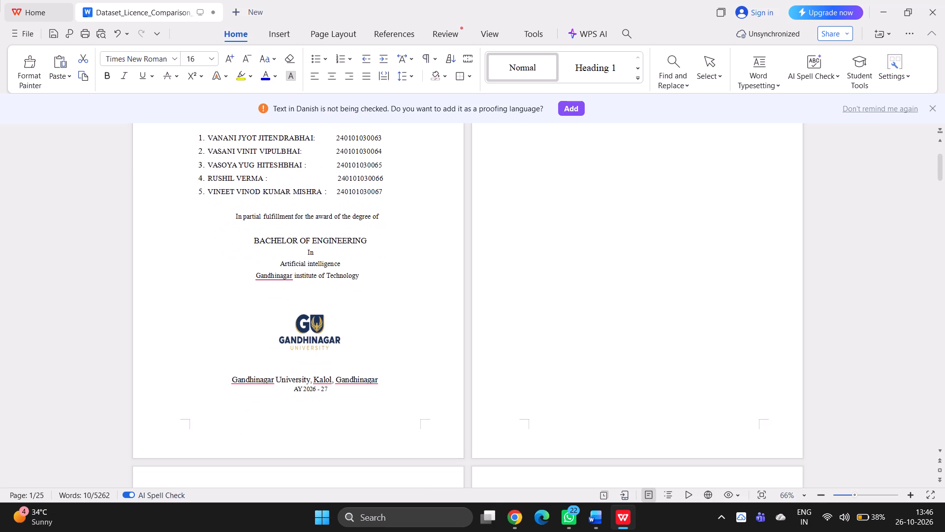
{"action": "scroll", "coordinate": [343, 332], "scroll_direction": "down", "scroll_amount": 1}
{"action": "scroll", "coordinate": [343, 332], "scroll_direction": "up", "scroll_amount": 1}
{"action": "left_click", "coordinate": [355, 282]}
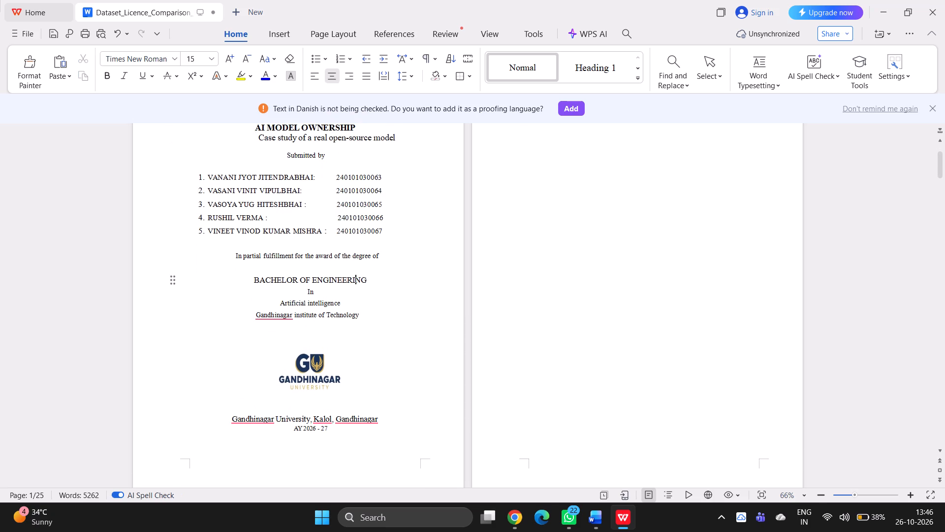
{"action": "scroll", "coordinate": [355, 282], "scroll_direction": "down", "scroll_amount": 6}
{"action": "scroll", "coordinate": [355, 282], "scroll_direction": "up", "scroll_amount": 1}
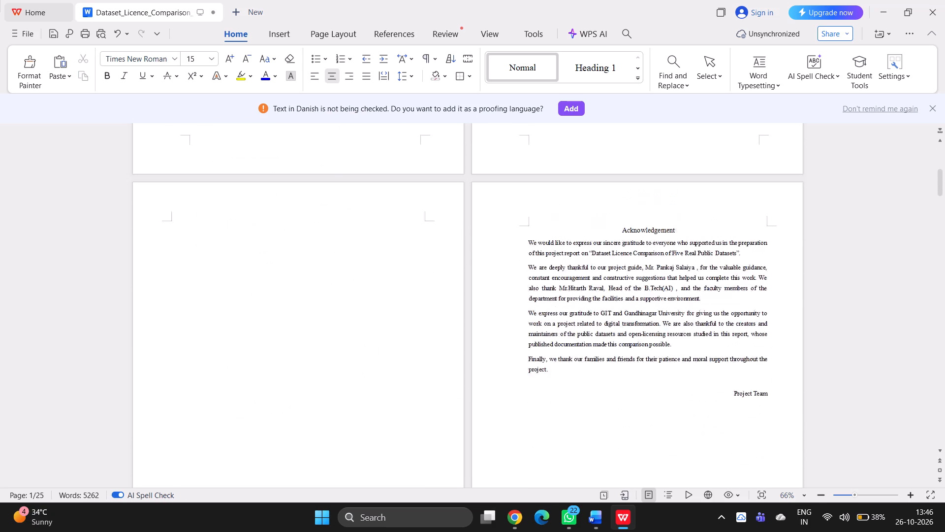
{"action": "scroll", "coordinate": [355, 282], "scroll_direction": "up", "scroll_amount": 2}
{"action": "scroll", "coordinate": [355, 282], "scroll_direction": "down", "scroll_amount": 10}
{"action": "scroll", "coordinate": [355, 282], "scroll_direction": "up", "scroll_amount": 8}
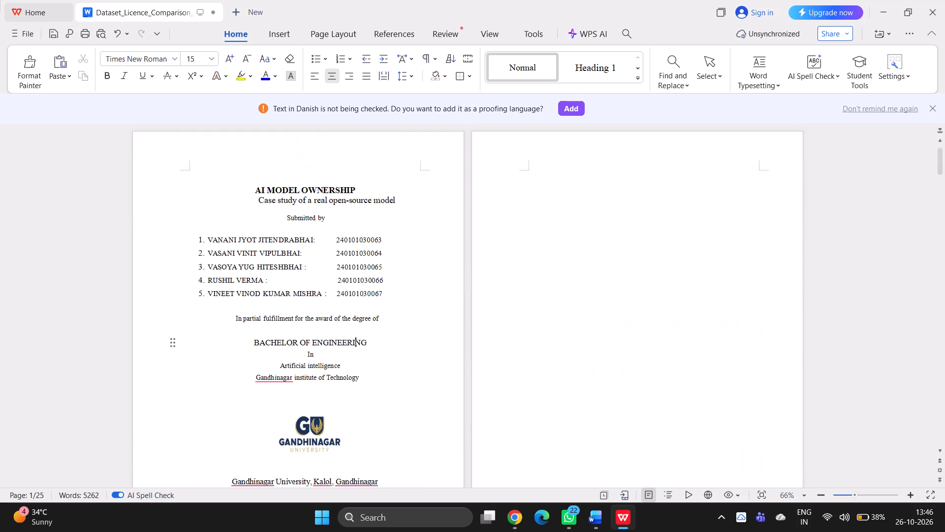
{"action": "scroll", "coordinate": [301, 186], "scroll_direction": "down", "scroll_amount": 1}
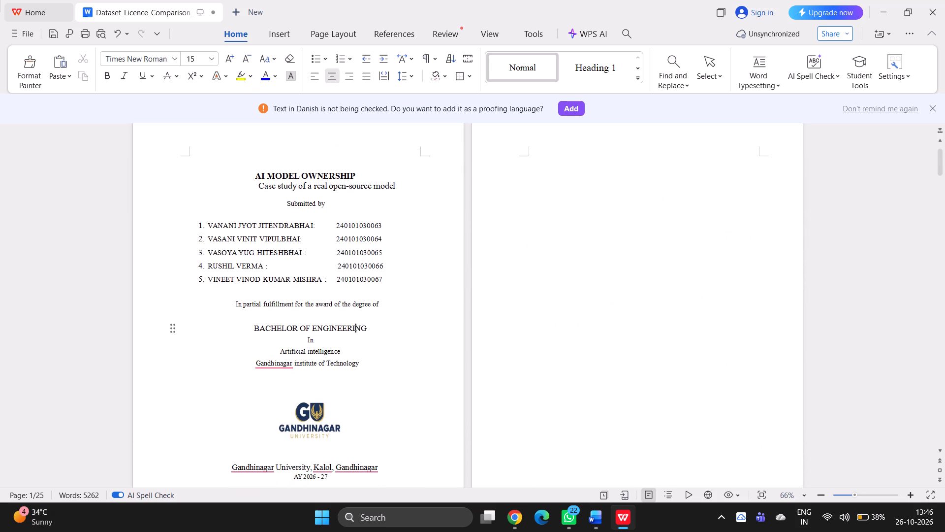
{"action": "scroll", "coordinate": [301, 186], "scroll_direction": "down", "scroll_amount": 1}
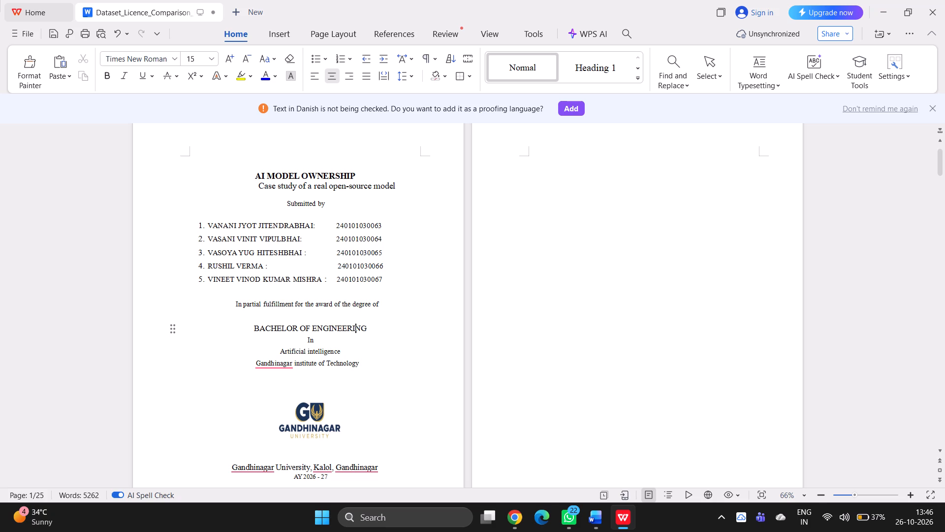
Delete leading spaces before "Case study of a real open-source model" to centre the subtitle under the title.
{"action": "left_click", "coordinate": [257, 182]}
{"action": "key", "text": "BackSpace"}
{"action": "key", "text": "BackSpace"}
{"action": "key", "text": "BackSpace"}
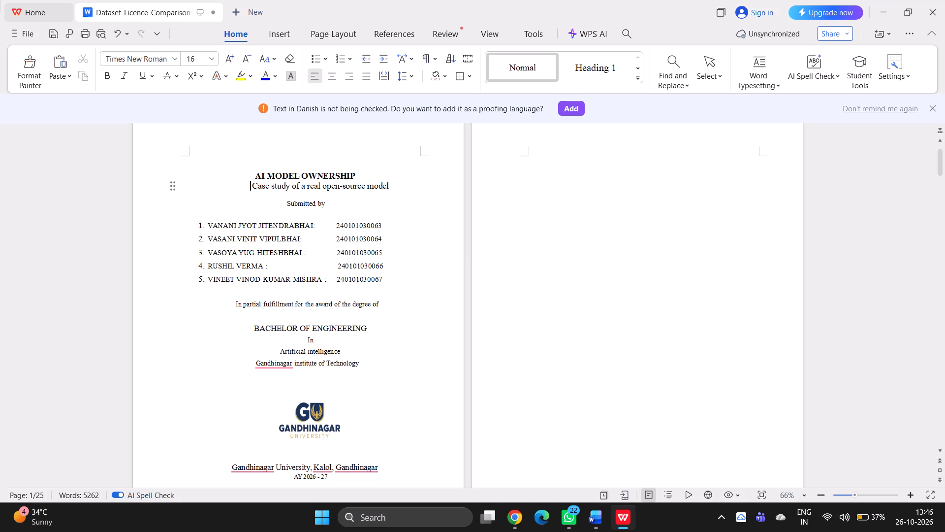
{"action": "key", "text": "BackSpace"}
{"action": "key", "text": "BackSpace"}
{"action": "key", "text": "BackSpace"}
{"action": "key", "text": "BackSpace"}
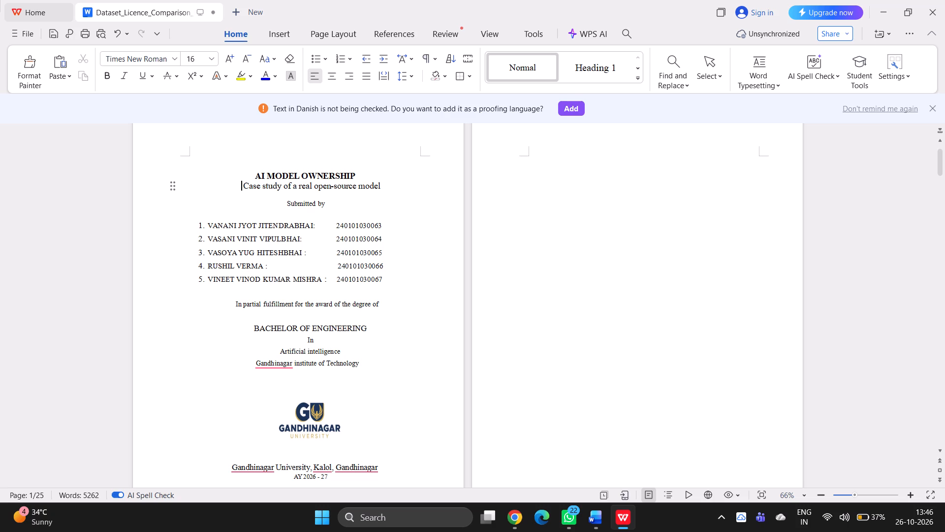
{"action": "key", "text": "space"}
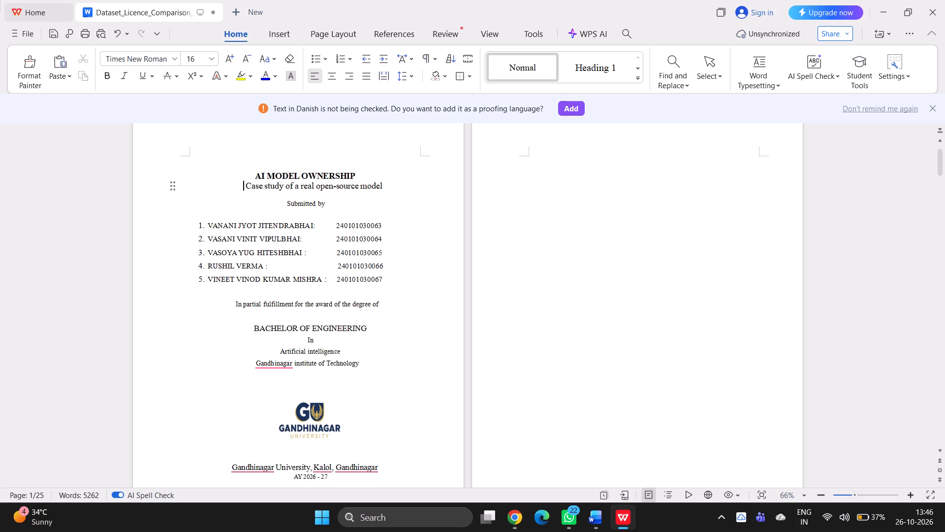
{"action": "key", "text": "BackSpace"}
{"action": "key", "text": "BackSpace"}
{"action": "key", "text": "BackSpace"}
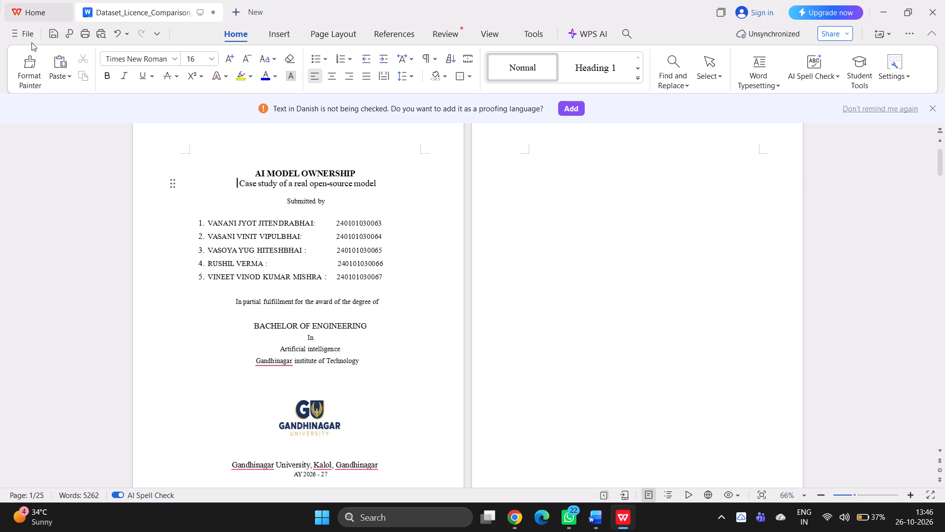
Save the report document.
{"action": "left_click", "coordinate": [54, 32]}
Review the report from the cover page through the Acknowledgement, Abstract, Table of Contents and the start of Chapter 1.
{"action": "scroll", "coordinate": [299, 259], "scroll_direction": "down", "scroll_amount": 13}
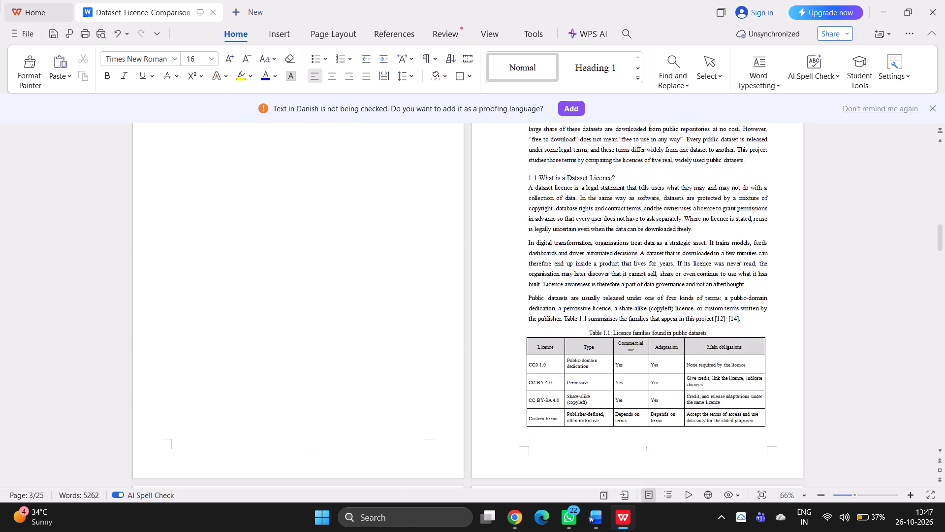
{"action": "scroll", "coordinate": [299, 259], "scroll_direction": "up", "scroll_amount": 13}
{"action": "scroll", "coordinate": [411, 179], "scroll_direction": "up", "scroll_amount": 8}
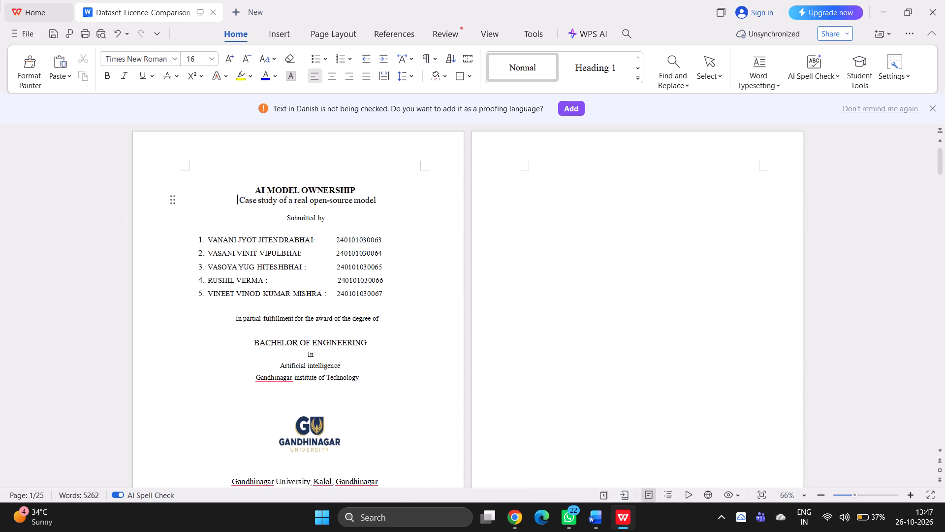
{"action": "left_click", "coordinate": [435, 35]}
{"action": "left_click", "coordinate": [274, 31]}
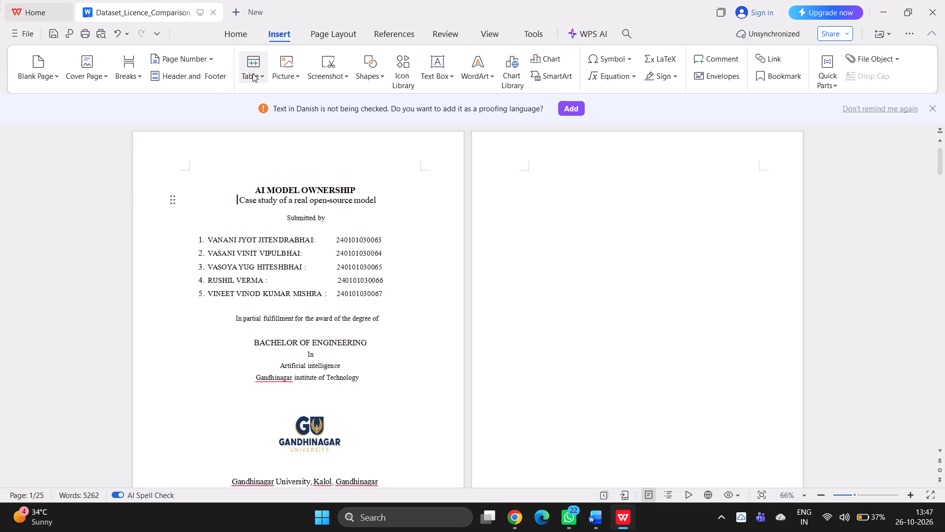
{"action": "scroll", "coordinate": [393, 295], "scroll_direction": "down", "scroll_amount": 7}
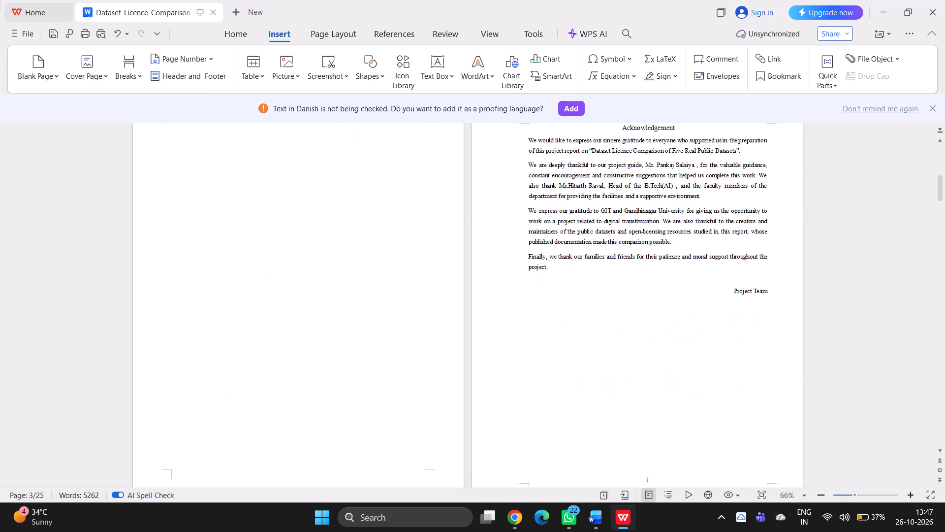
{"action": "scroll", "coordinate": [393, 295], "scroll_direction": "down", "scroll_amount": 6}
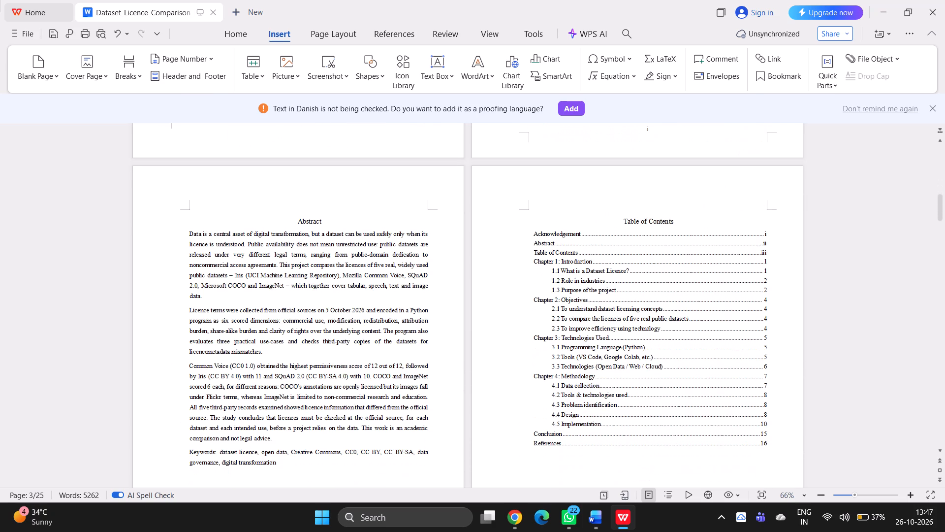
{"action": "scroll", "coordinate": [524, 370], "scroll_direction": "down", "scroll_amount": 3}
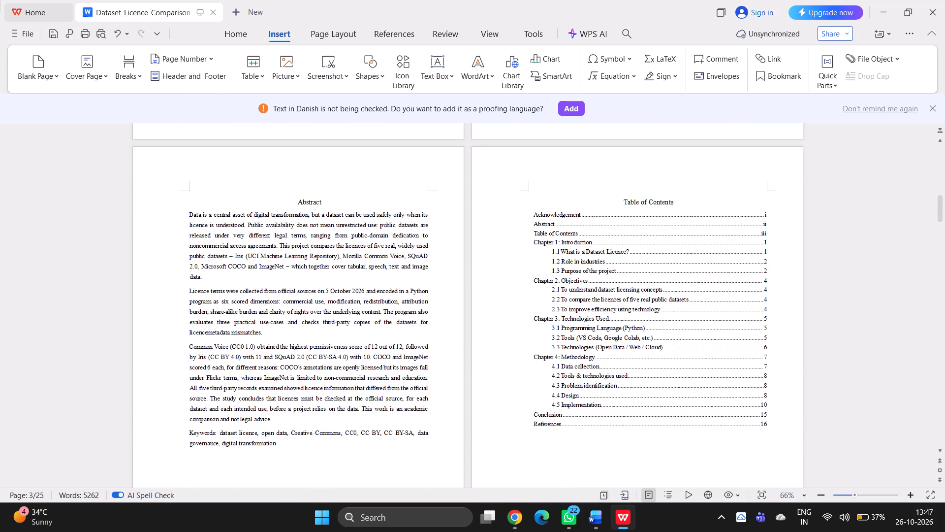
{"action": "scroll", "coordinate": [524, 370], "scroll_direction": "down", "scroll_amount": 4}
{"action": "scroll", "coordinate": [524, 370], "scroll_direction": "up", "scroll_amount": 9}
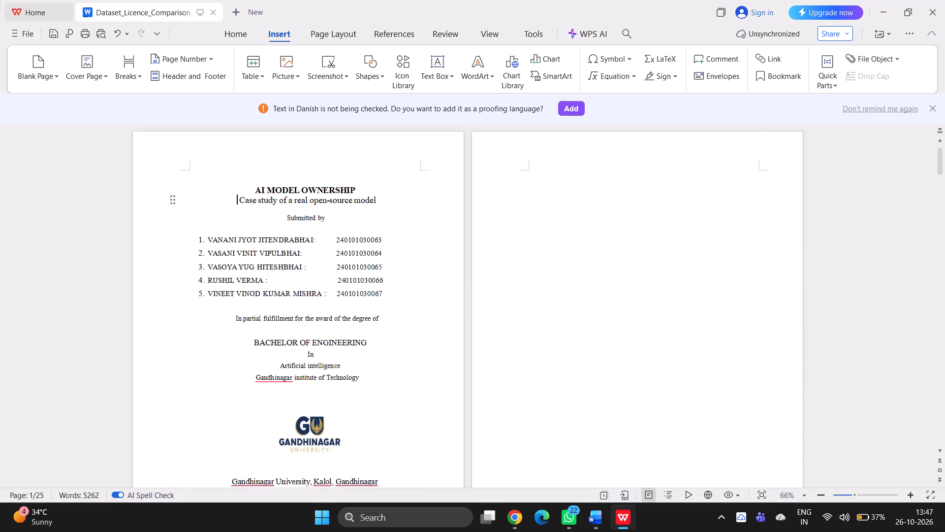
{"action": "scroll", "coordinate": [524, 370], "scroll_direction": "up", "scroll_amount": 1}
{"action": "scroll", "coordinate": [384, 336], "scroll_direction": "down", "scroll_amount": 1}
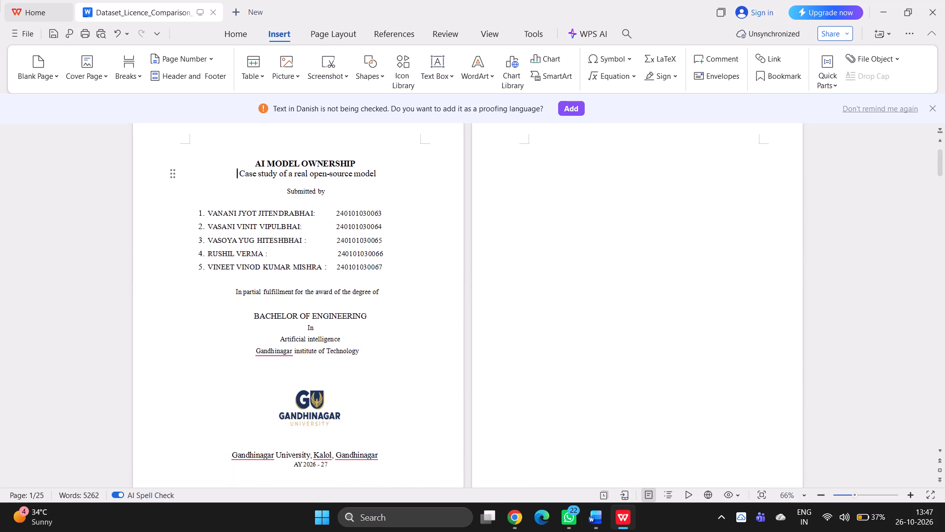
{"action": "left_click", "coordinate": [338, 157]}
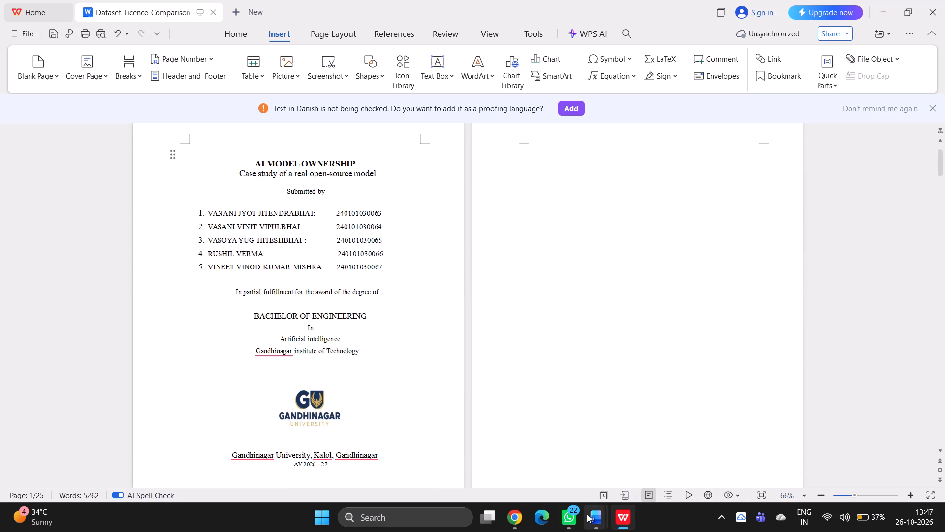
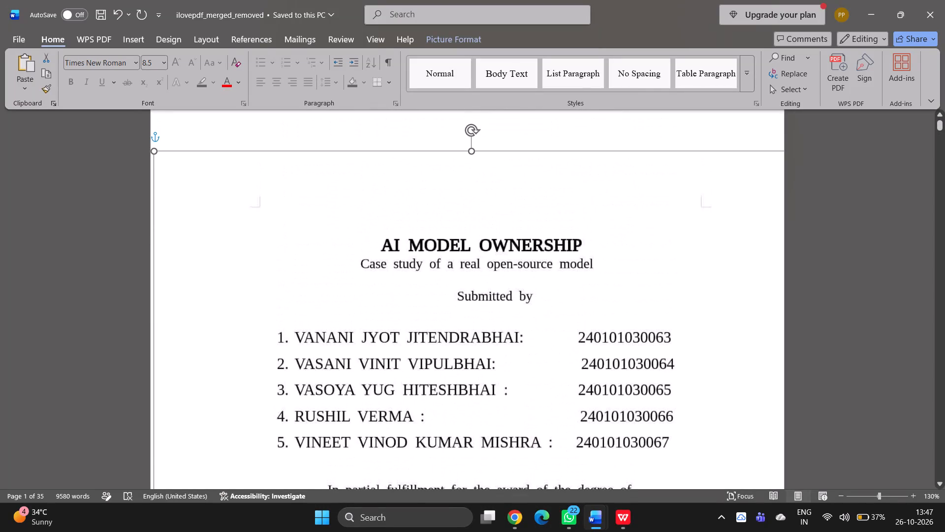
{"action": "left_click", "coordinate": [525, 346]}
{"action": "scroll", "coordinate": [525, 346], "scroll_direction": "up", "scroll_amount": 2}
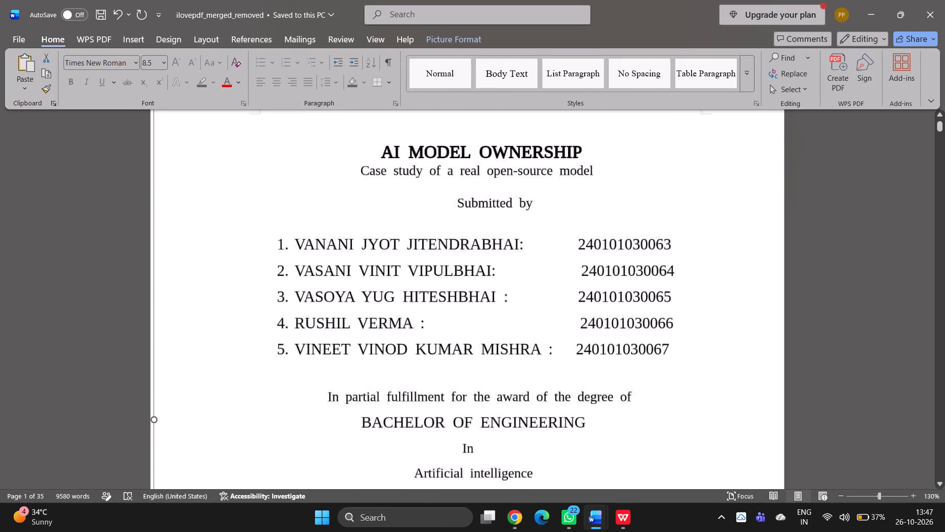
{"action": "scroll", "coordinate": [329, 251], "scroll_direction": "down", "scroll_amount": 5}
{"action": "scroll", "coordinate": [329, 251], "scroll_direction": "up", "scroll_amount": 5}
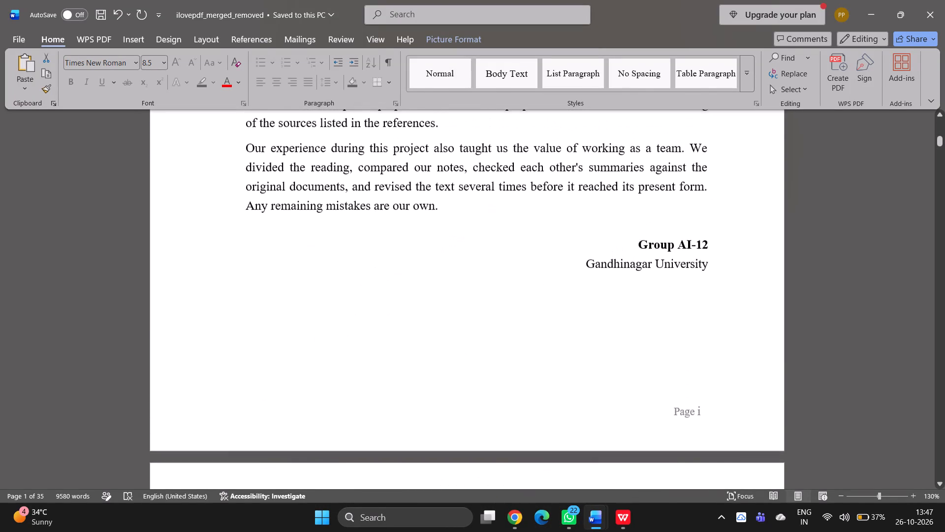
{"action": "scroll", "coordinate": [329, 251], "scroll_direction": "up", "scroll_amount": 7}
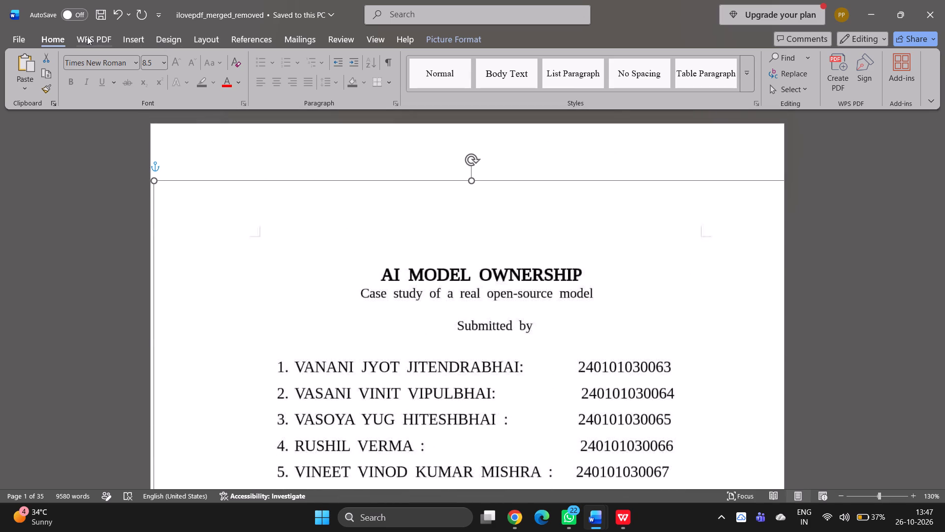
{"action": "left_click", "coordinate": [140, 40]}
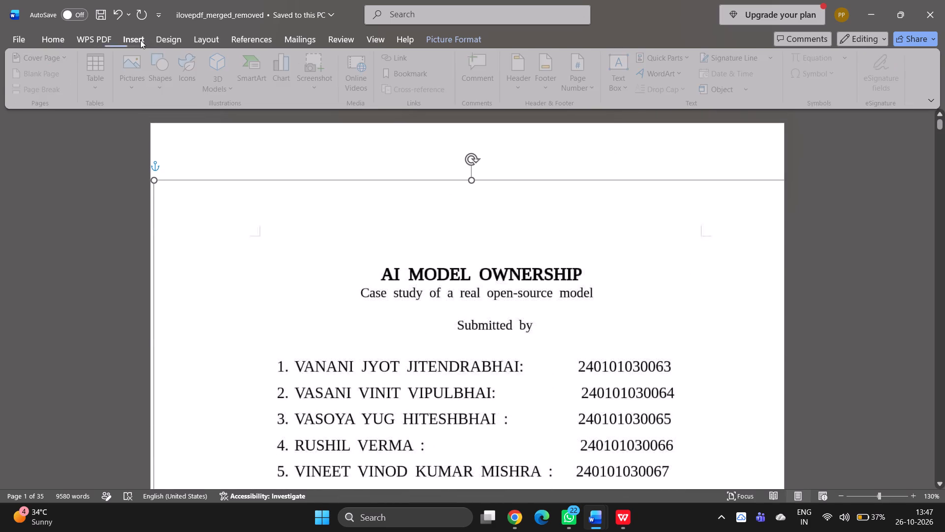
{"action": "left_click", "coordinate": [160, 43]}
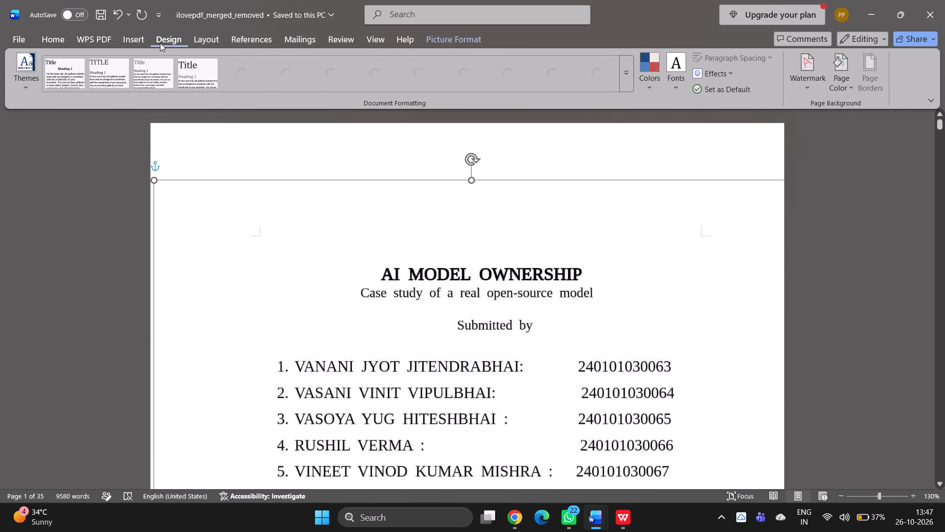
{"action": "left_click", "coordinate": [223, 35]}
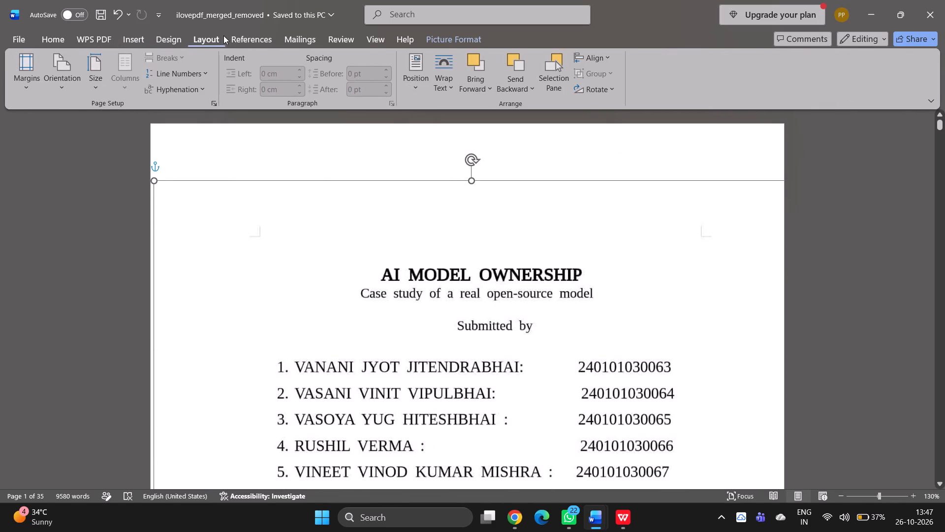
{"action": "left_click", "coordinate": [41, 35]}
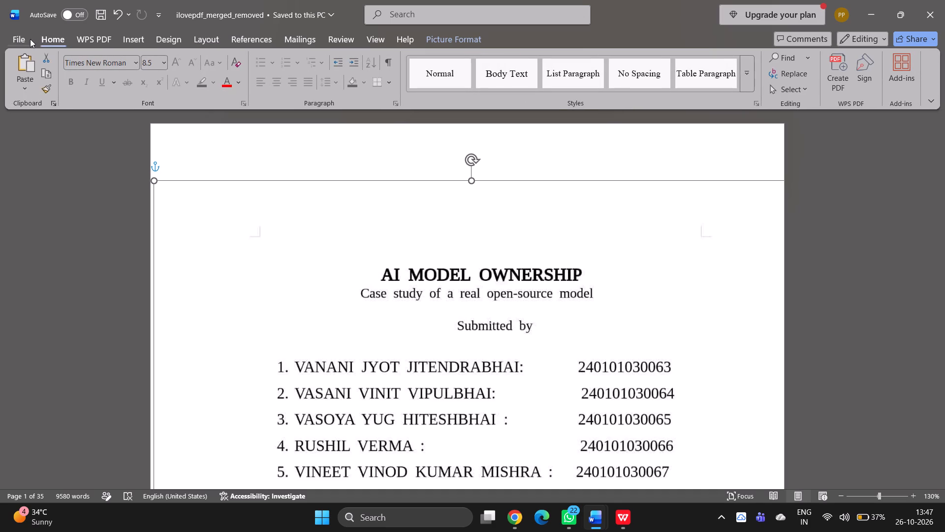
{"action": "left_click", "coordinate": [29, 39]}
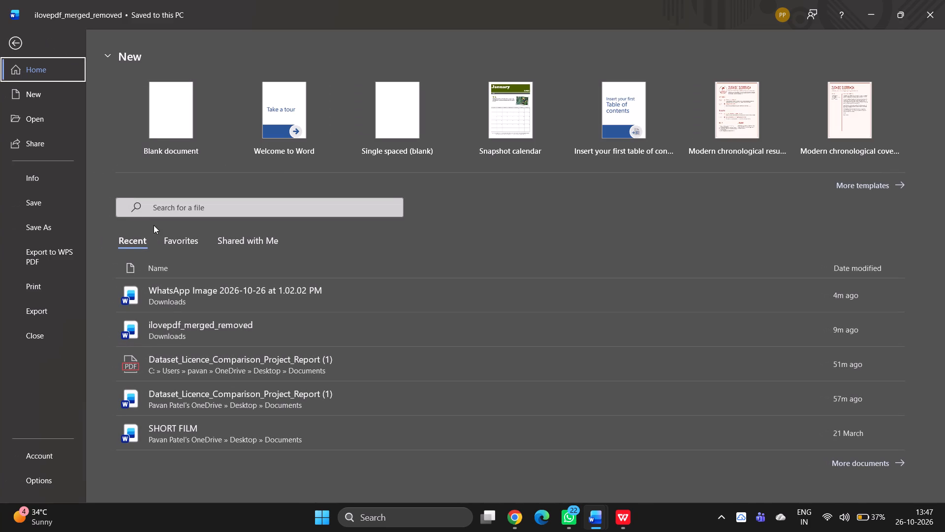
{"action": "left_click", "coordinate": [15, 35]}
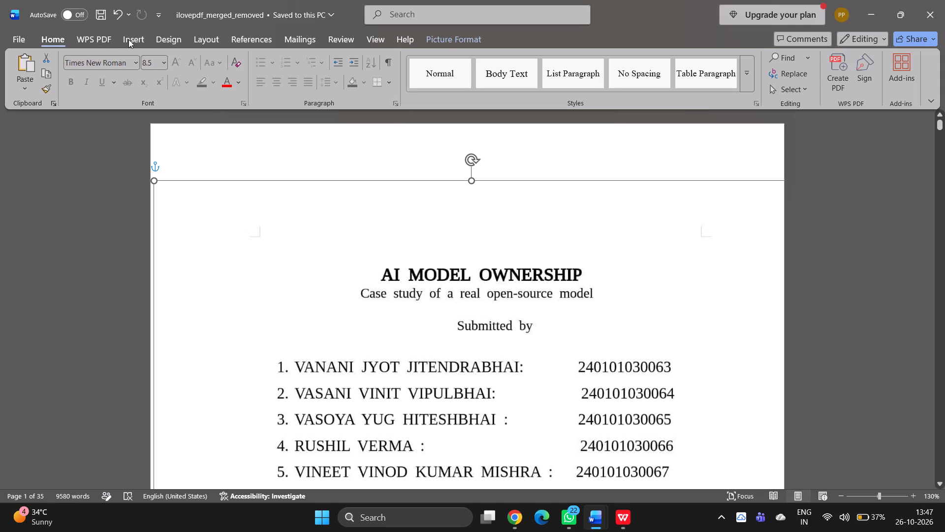
Apply Remove Page Numbers to the report's cover page section.
{"action": "left_click", "coordinate": [128, 39]}
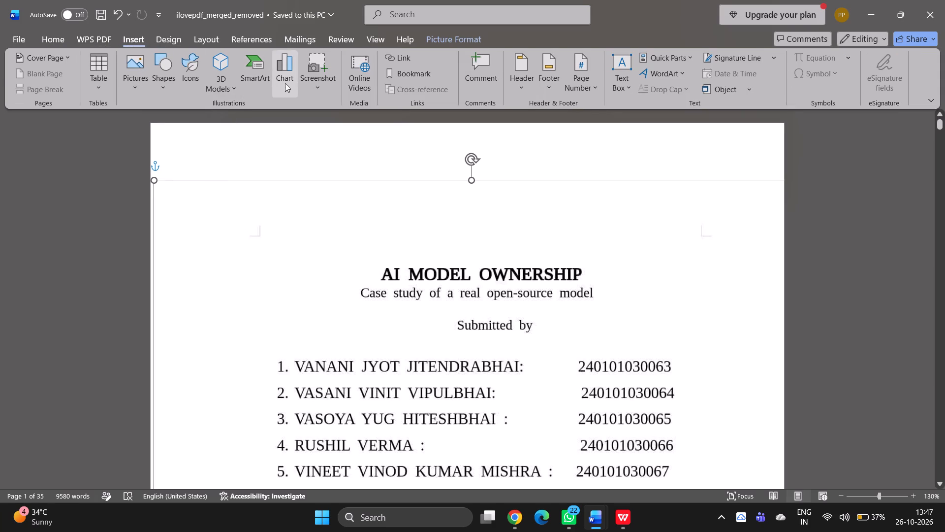
{"action": "left_click", "coordinate": [568, 83]}
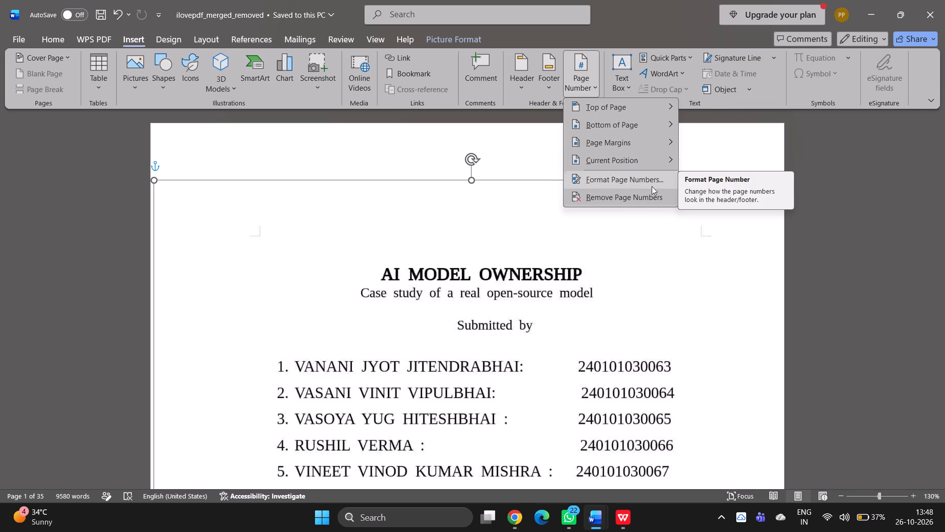
{"action": "left_click", "coordinate": [647, 199]}
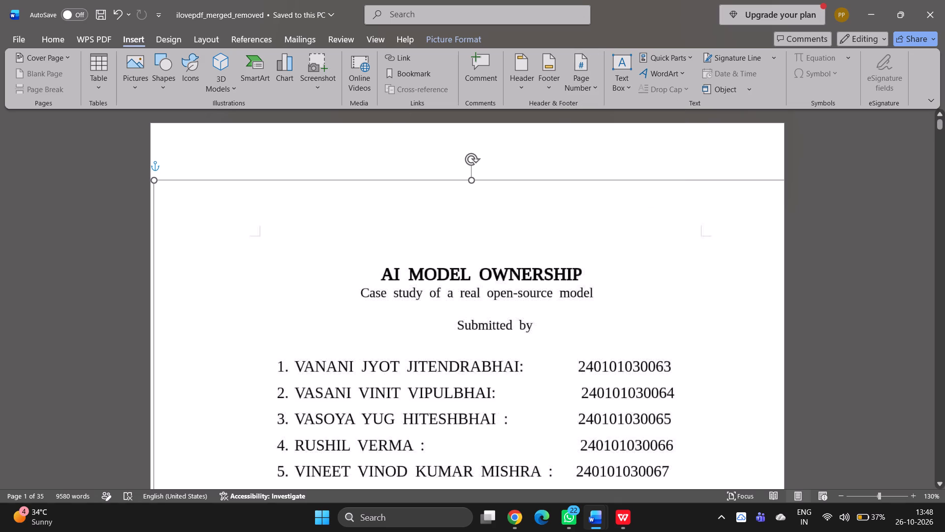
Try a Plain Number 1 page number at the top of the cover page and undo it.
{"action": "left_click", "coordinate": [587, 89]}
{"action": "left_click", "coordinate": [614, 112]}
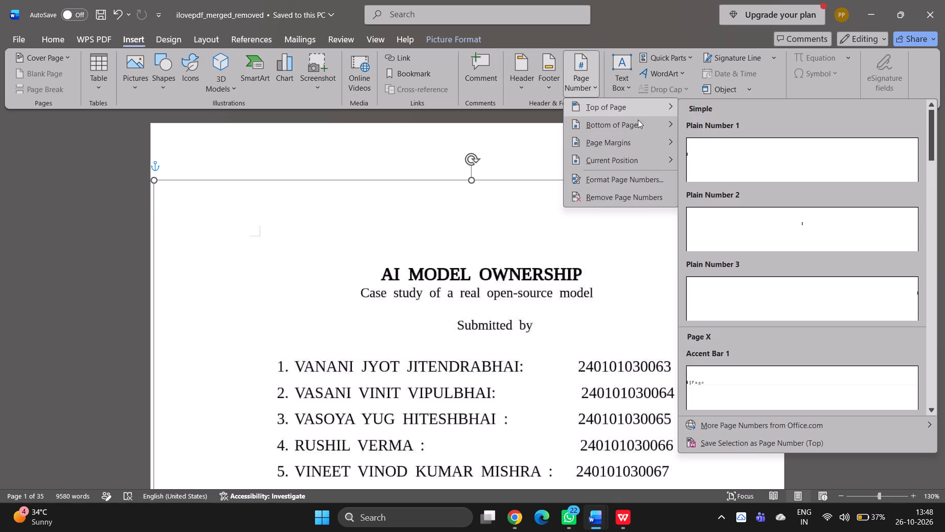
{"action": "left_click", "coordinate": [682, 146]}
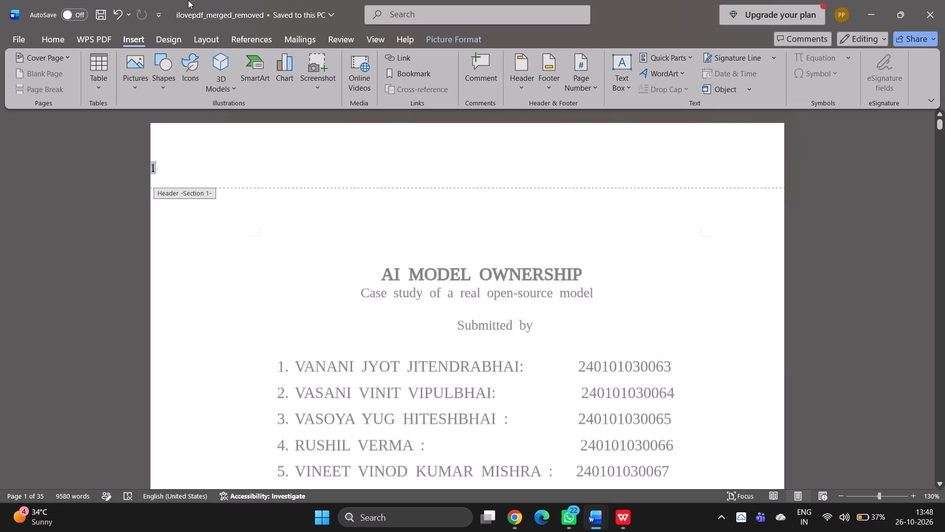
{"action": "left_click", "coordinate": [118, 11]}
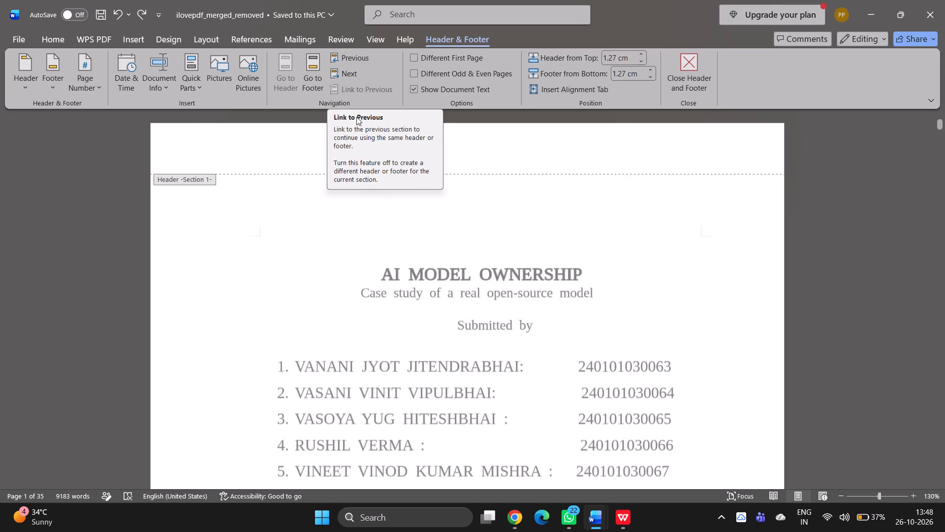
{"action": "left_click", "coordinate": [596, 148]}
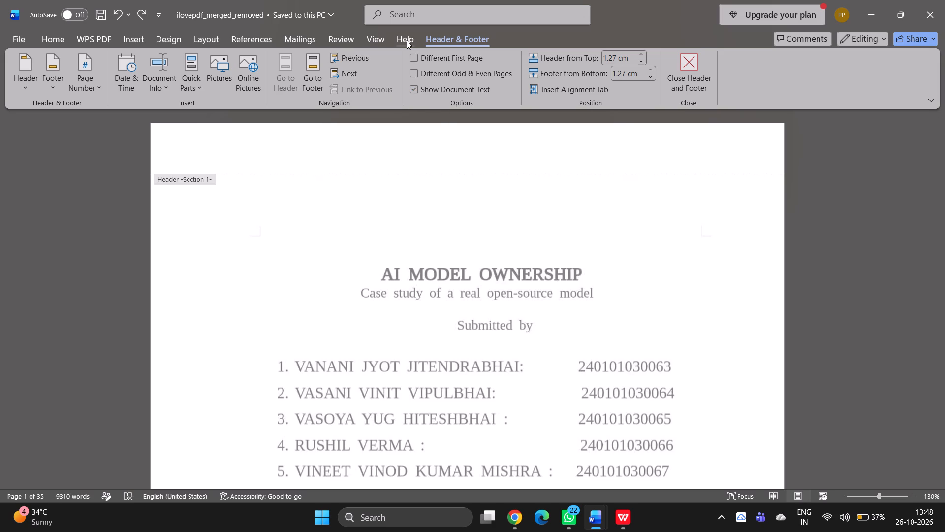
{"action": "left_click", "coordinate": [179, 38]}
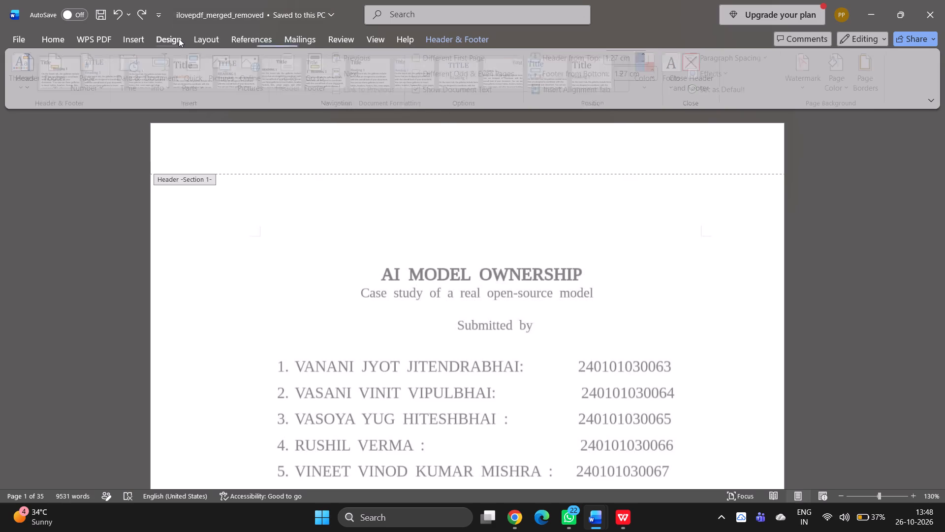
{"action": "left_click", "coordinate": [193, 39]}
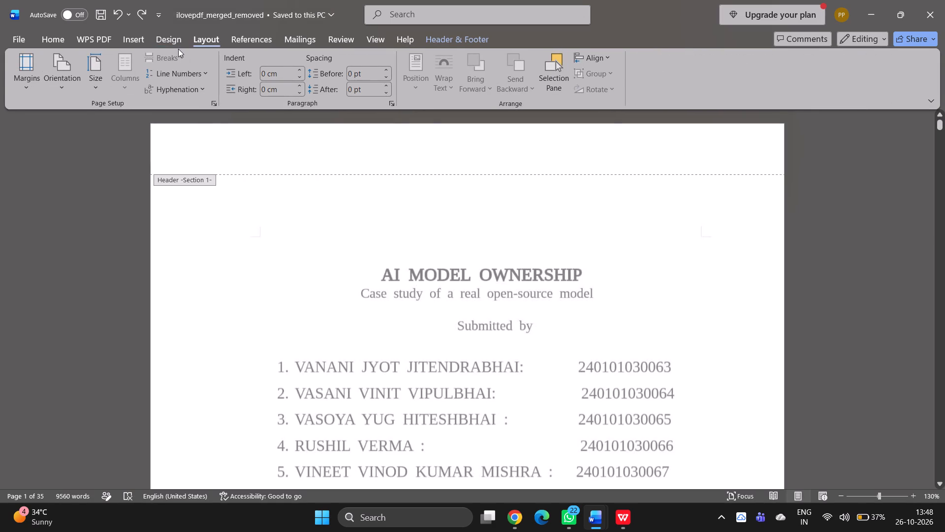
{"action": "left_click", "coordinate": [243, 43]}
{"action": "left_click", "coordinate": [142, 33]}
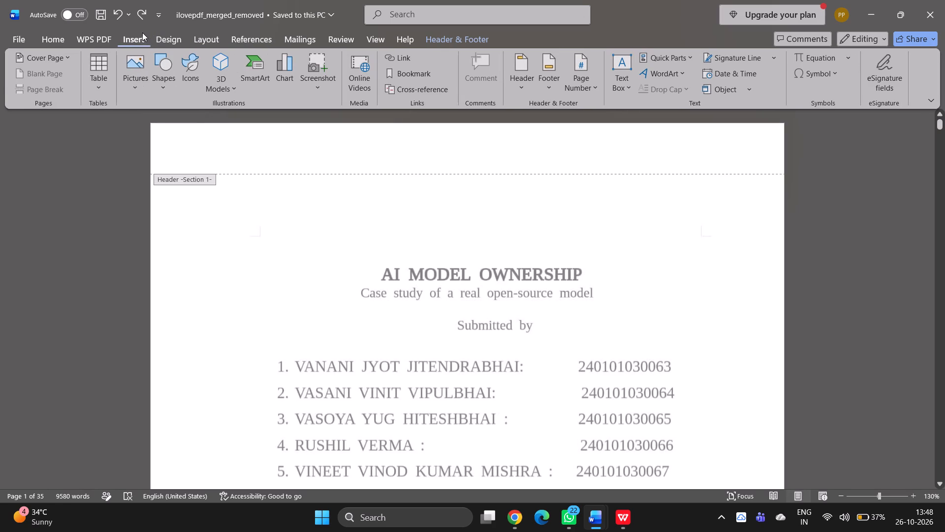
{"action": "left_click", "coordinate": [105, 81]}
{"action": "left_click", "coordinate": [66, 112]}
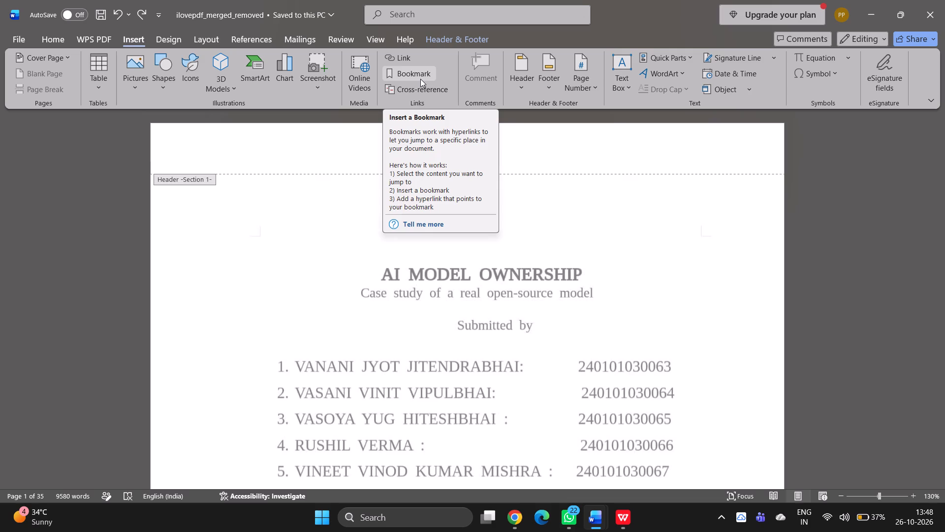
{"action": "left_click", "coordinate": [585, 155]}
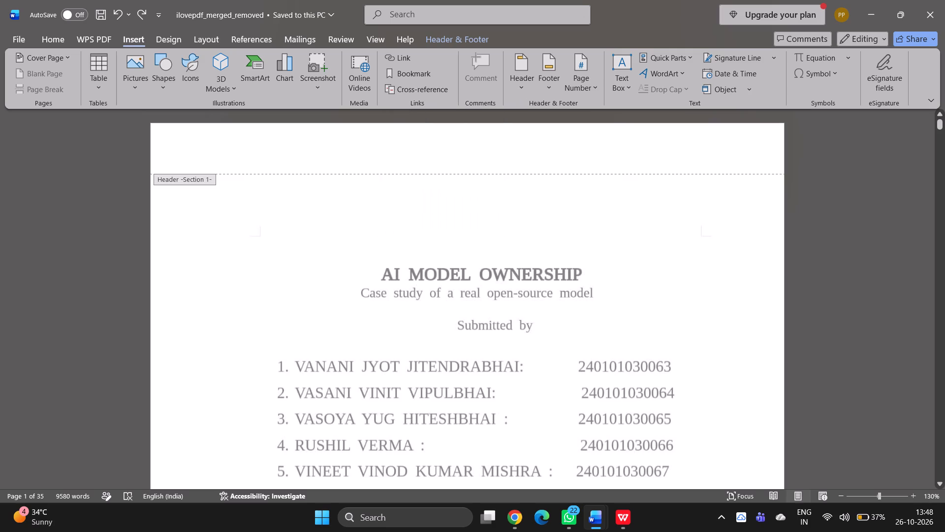
Leave header editing and return to the document body with several pages in view.
{"action": "scroll", "coordinate": [581, 152], "scroll_direction": "down", "scroll_amount": 7, "text": "ctrl"}
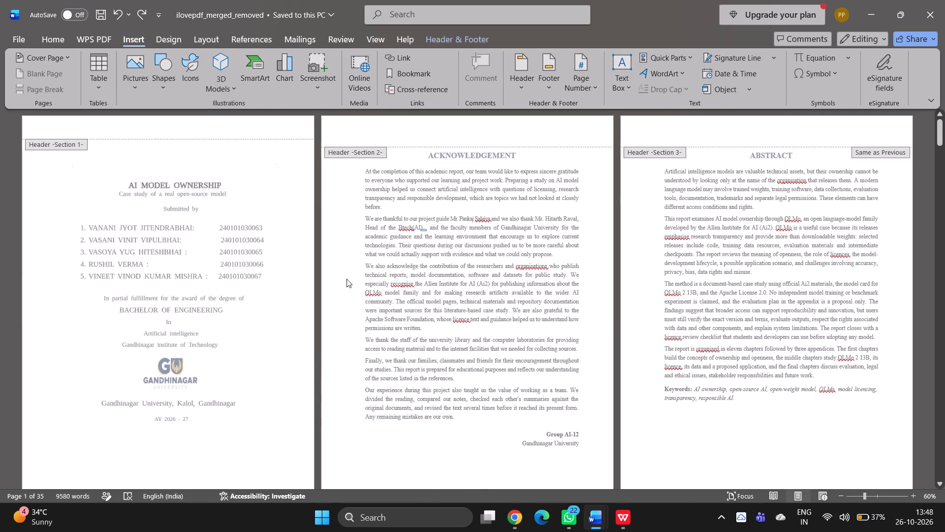
{"action": "left_click", "coordinate": [272, 312]}
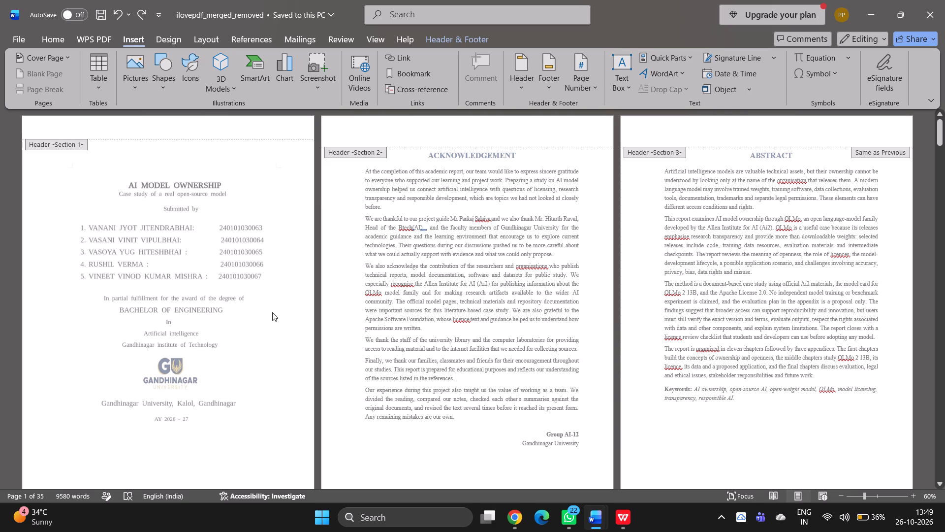
{"action": "double_click", "coordinate": [272, 312]}
{"action": "left_click", "coordinate": [279, 266]}
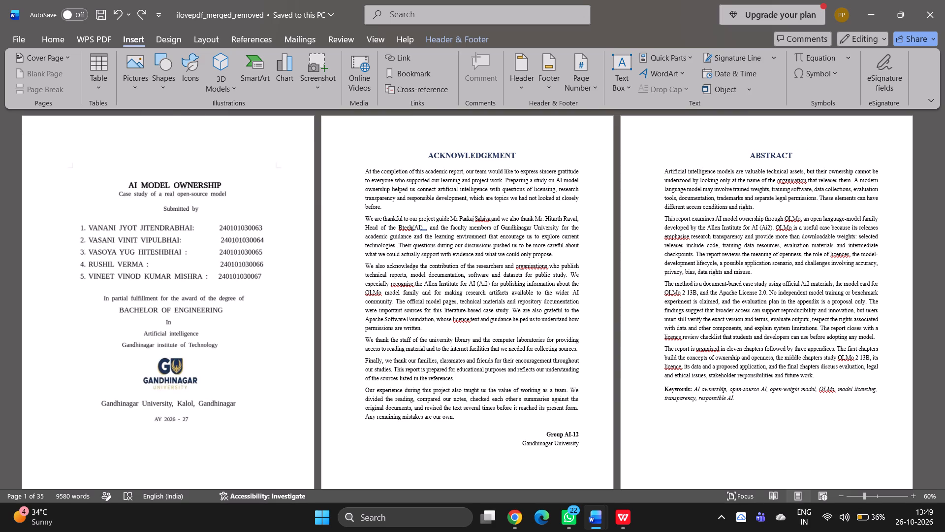
Go to page 1, select the entire cover page using the Go To entry \page, and delete it.
{"action": "left_click", "coordinate": [244, 264]}
{"action": "key", "text": "ctrl+g"}
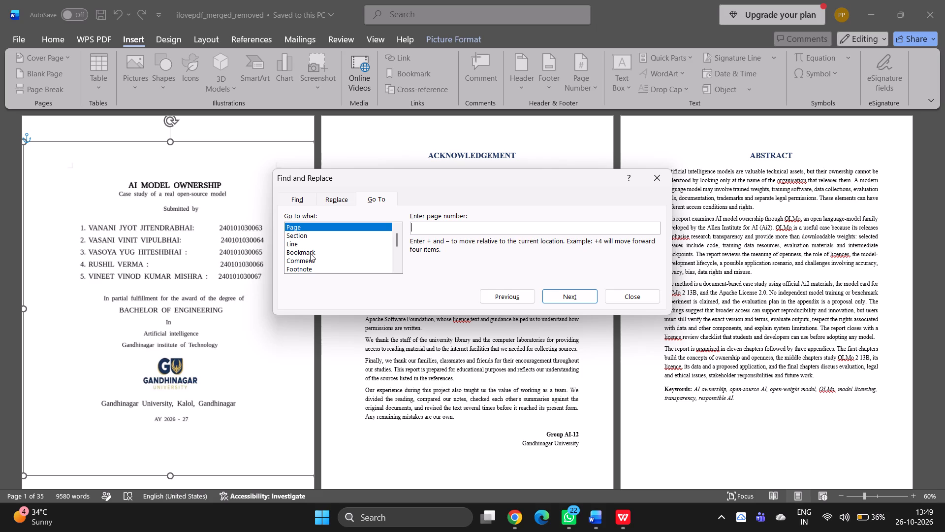
{"action": "left_click", "coordinate": [429, 224]}
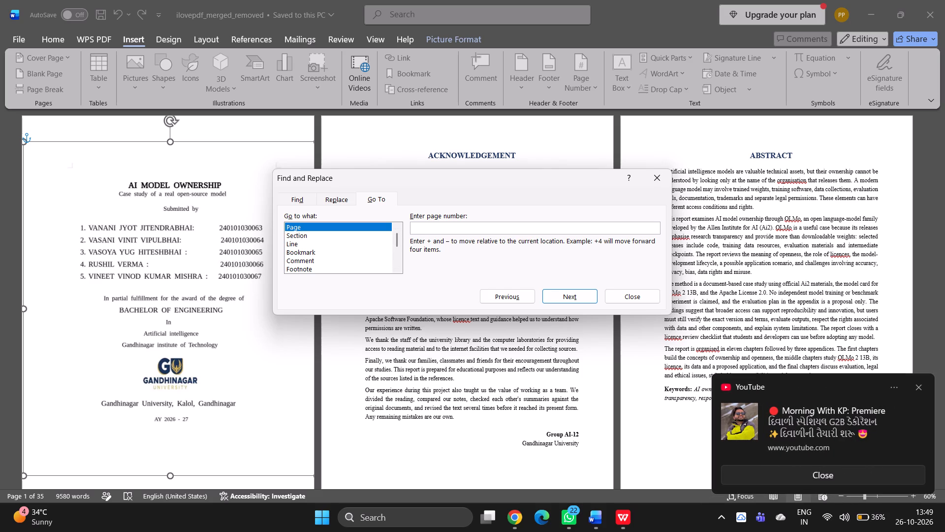
{"action": "key", "text": "1"}
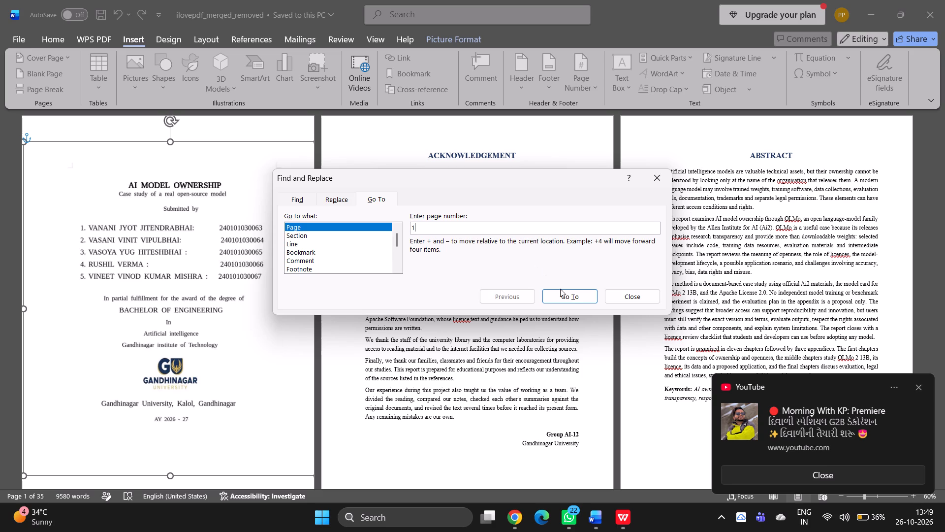
{"action": "left_click", "coordinate": [560, 296]}
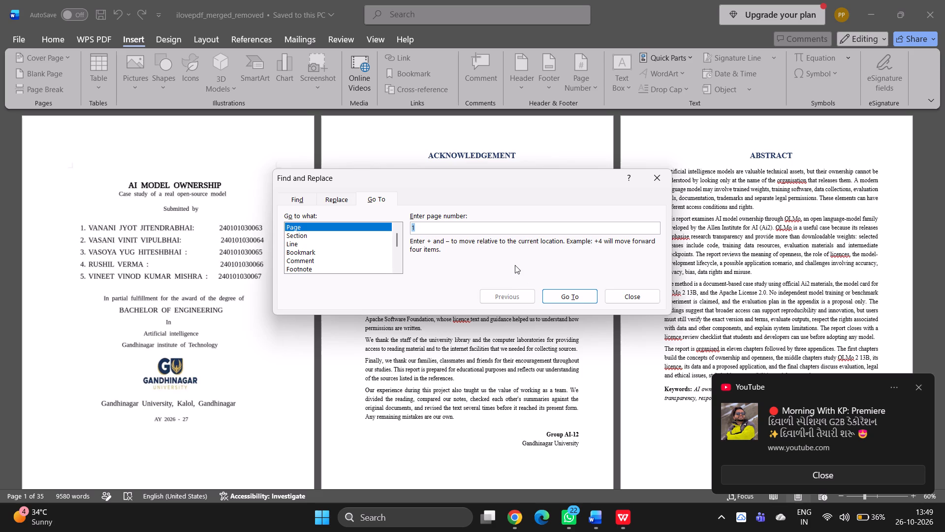
{"action": "key", "text": "BackSpace"}
{"action": "key", "text": "BackSpace"}
{"action": "type", "text": "\\page"}
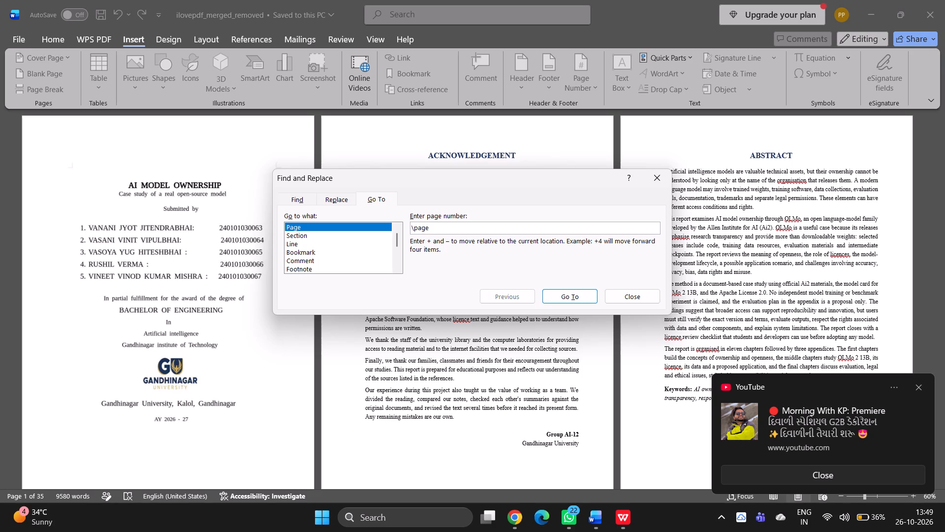
{"action": "key", "text": "Return"}
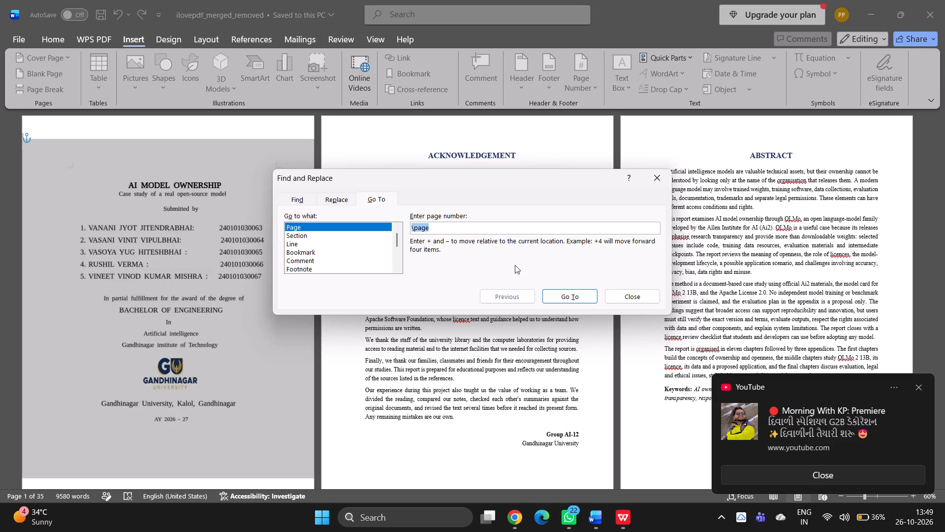
{"action": "left_click", "coordinate": [610, 295]}
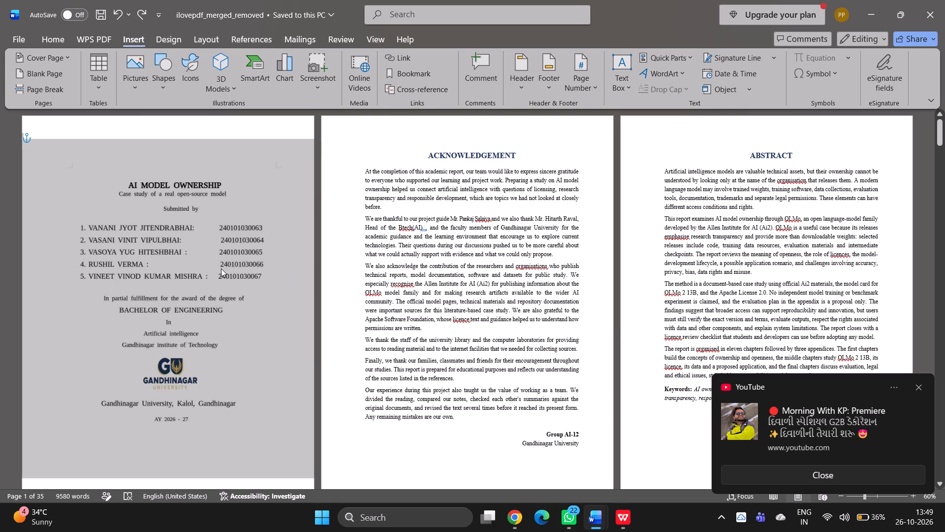
{"action": "key", "text": "Delete"}
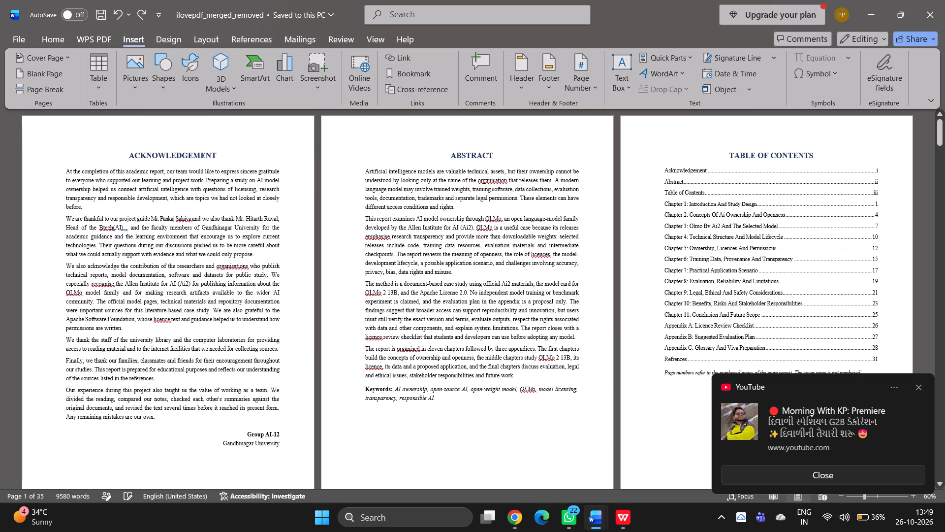
{"action": "scroll", "coordinate": [221, 268], "scroll_direction": "up", "scroll_amount": 1}
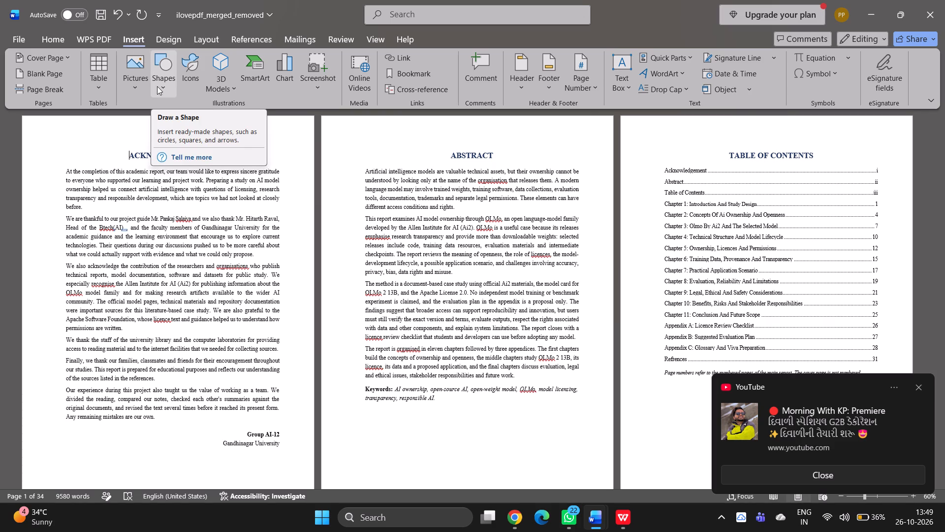
Insert a blank page ahead of the Acknowledgement page and place the cursor on it.
{"action": "left_click", "coordinate": [27, 41]}
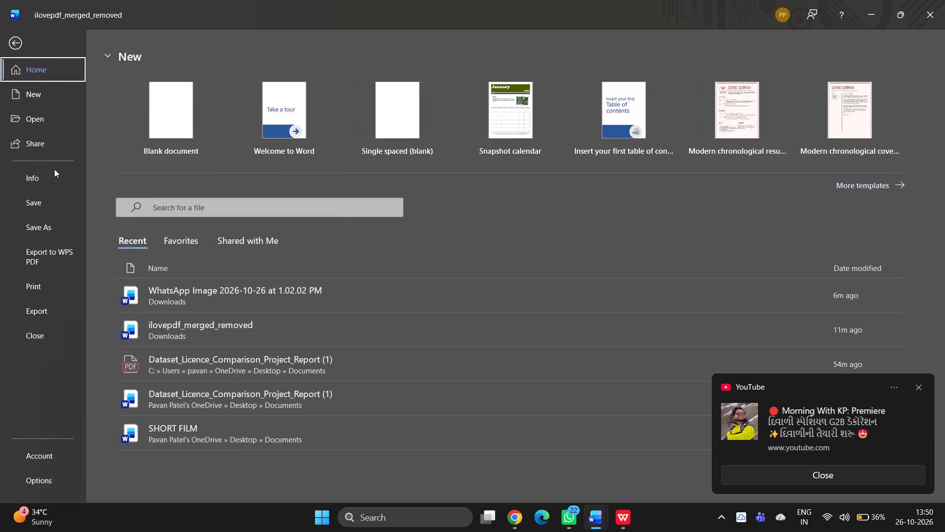
{"action": "left_click", "coordinate": [7, 46]}
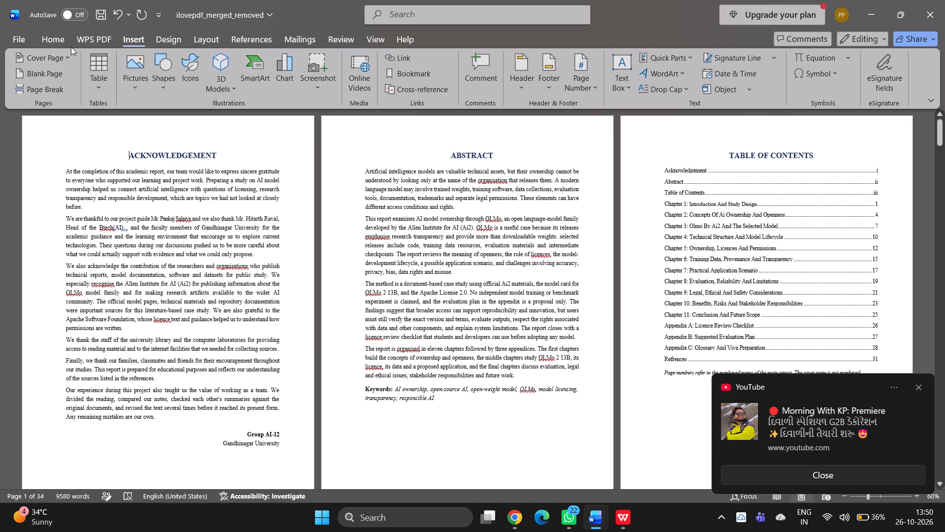
{"action": "left_click", "coordinate": [130, 36]}
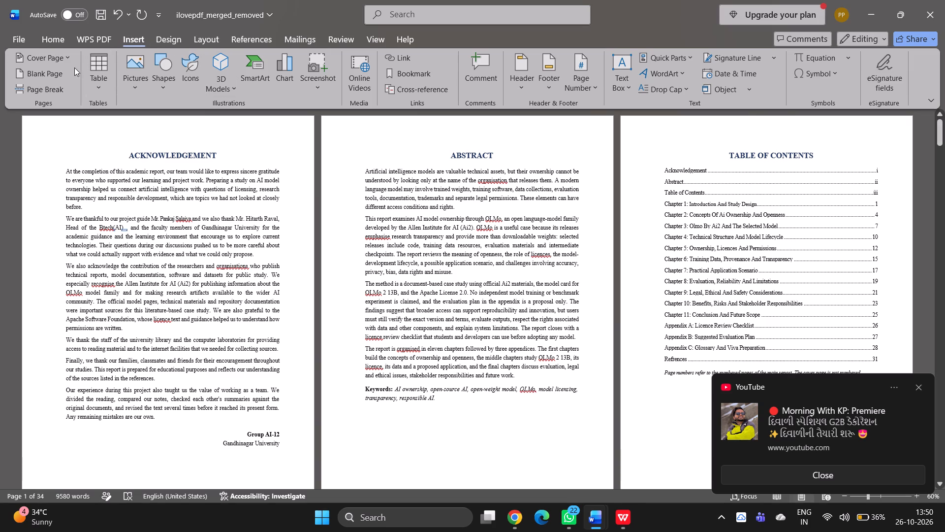
{"action": "left_click", "coordinate": [41, 77]}
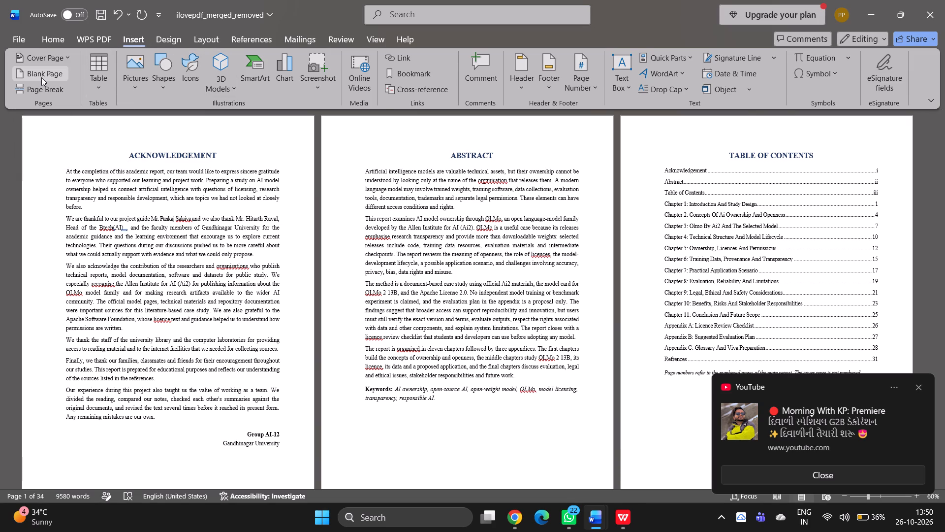
{"action": "left_click", "coordinate": [159, 186]}
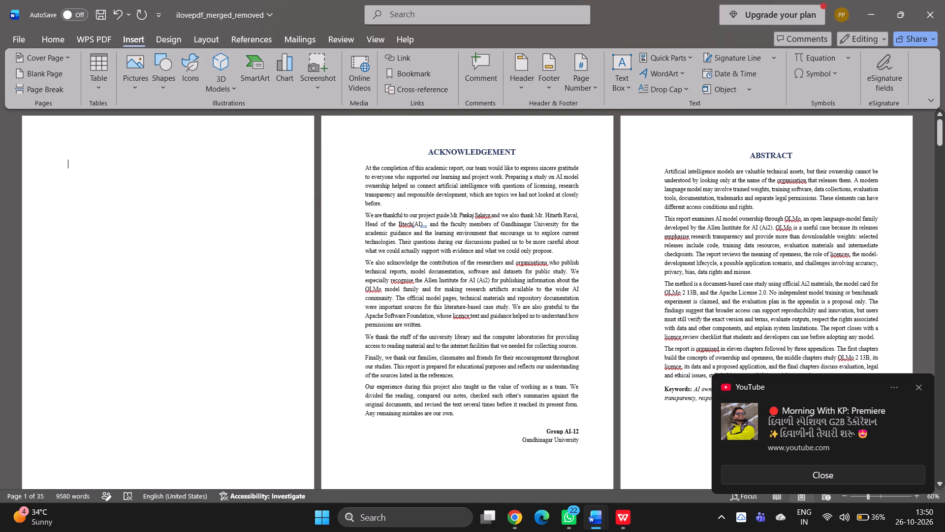
Switch to WPS Office and view the AI Model Ownership cover page at the start of the Dataset_Licence_Comparison document.
{"action": "left_click", "coordinate": [625, 521]}
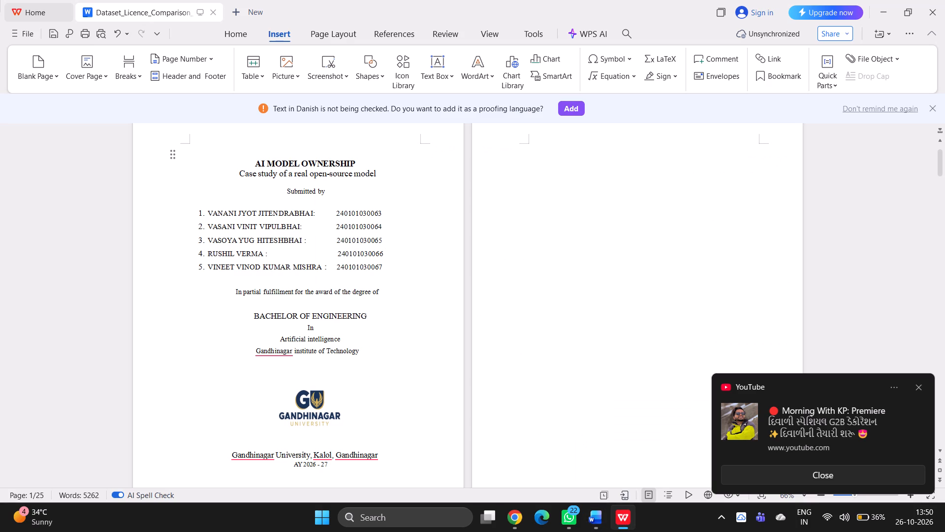
{"action": "scroll", "coordinate": [390, 377], "scroll_direction": "up", "scroll_amount": 1}
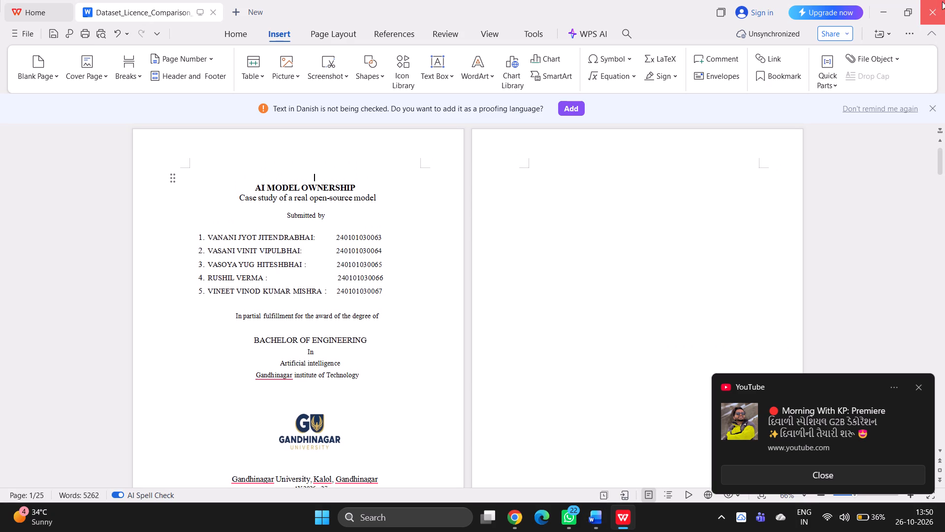
Close WPS Office with the Dataset_Licence_Comparison document.
{"action": "left_click", "coordinate": [942, 1]}
Switch to the WhatsApp Image document in Word, look over its cover page picture, and close the document.
{"action": "left_click", "coordinate": [612, 515]}
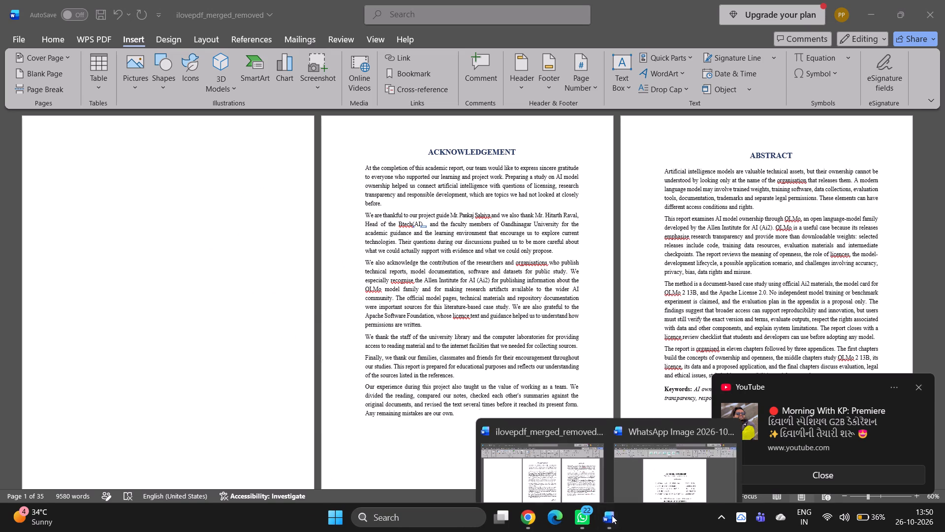
{"action": "left_click", "coordinate": [654, 467]}
{"action": "scroll", "coordinate": [589, 371], "scroll_direction": "down", "scroll_amount": 1}
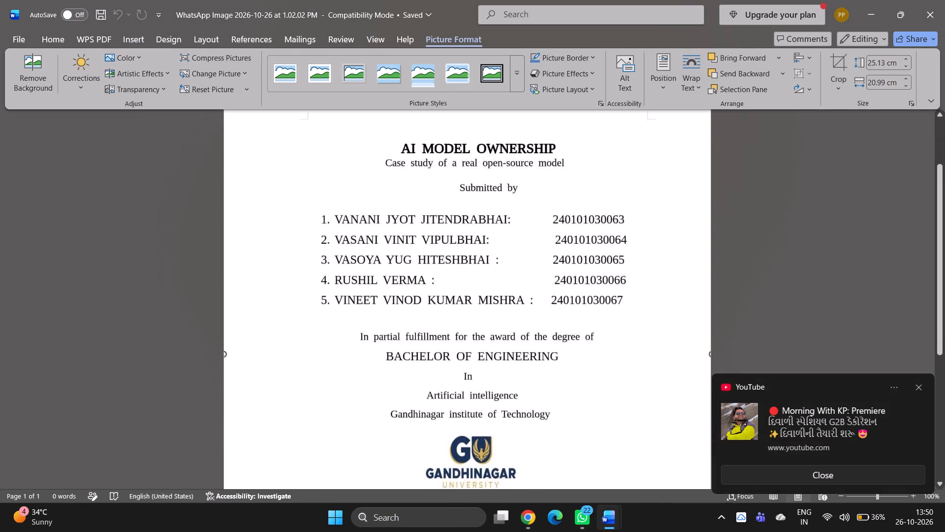
{"action": "scroll", "coordinate": [589, 371], "scroll_direction": "down", "scroll_amount": 1}
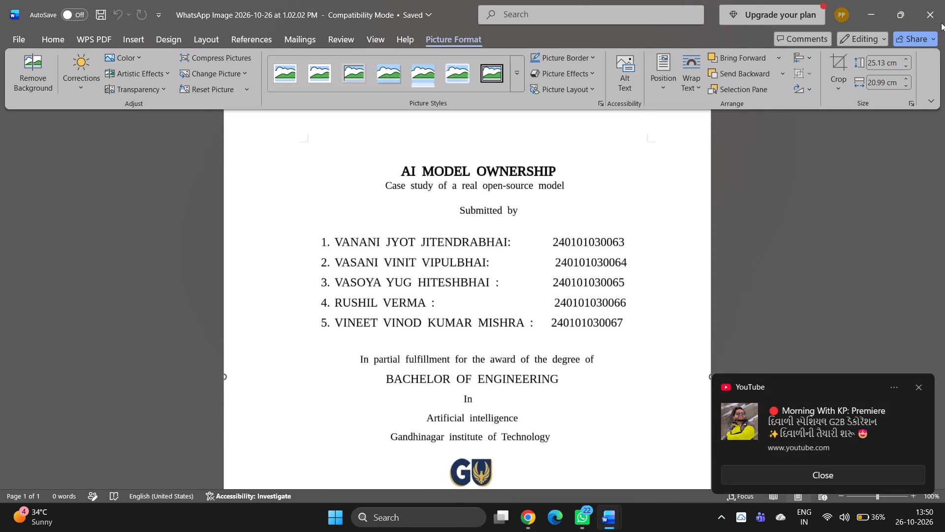
{"action": "left_click", "coordinate": [942, 22]}
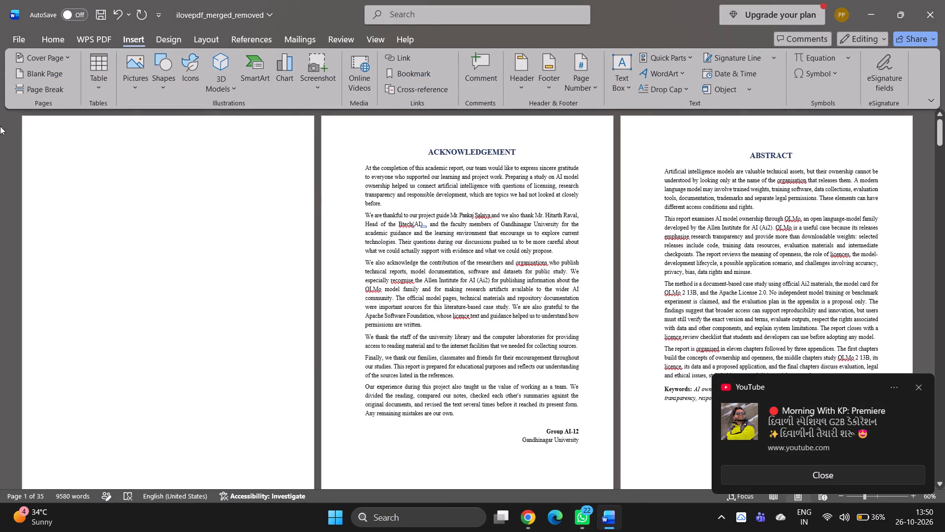
From the ilovepdf_merged_removed report, bring up the recent documents available for opening and dismiss the YouTube notification.
{"action": "left_click", "coordinate": [26, 36]}
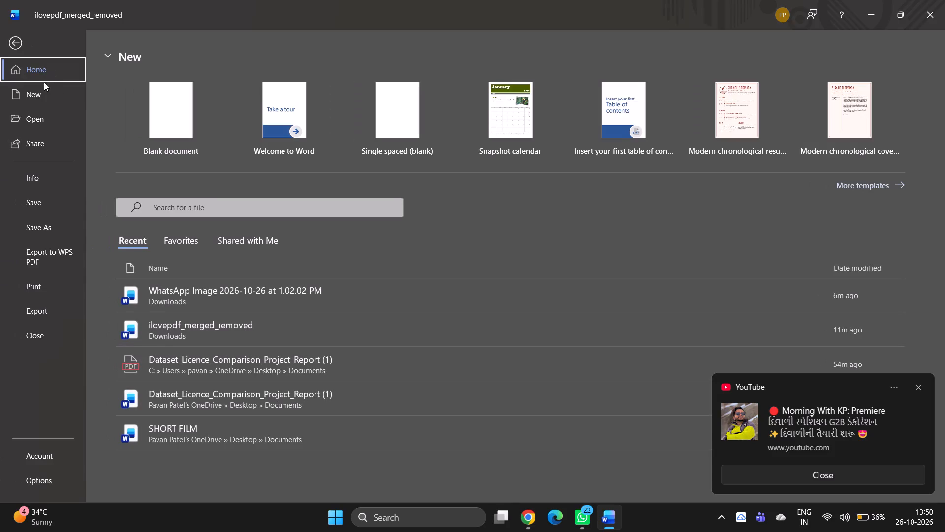
{"action": "left_click", "coordinate": [35, 118]}
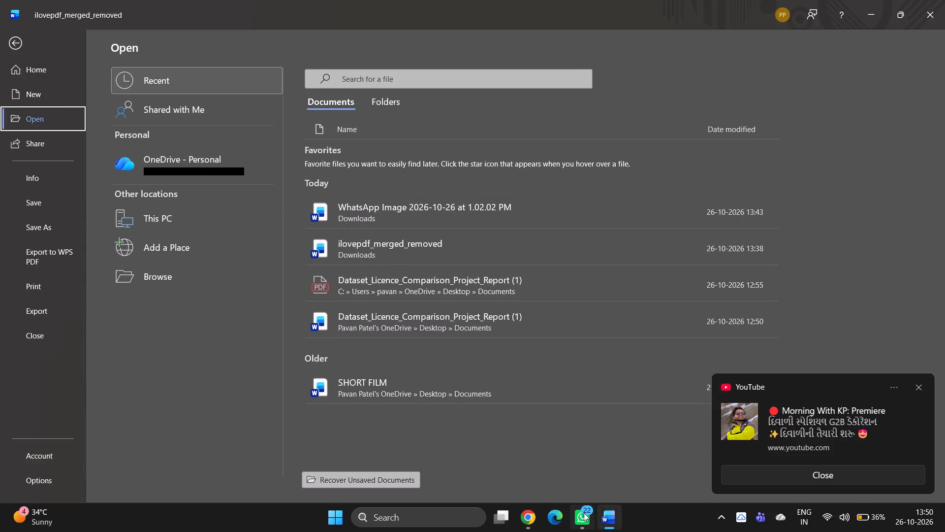
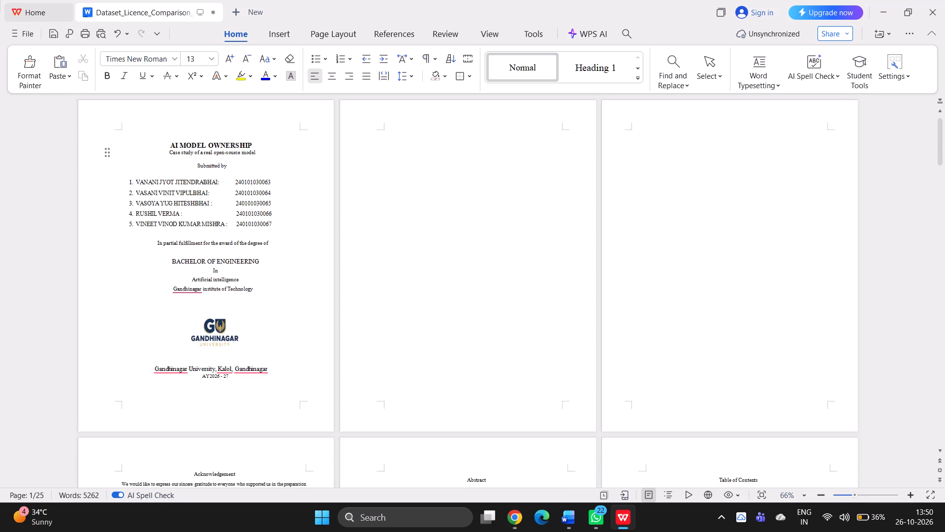
{"action": "key", "text": "ctrl+s"}
Place the cursor on the empty line between the institute name and the university logo on the cover page.
{"action": "scroll", "coordinate": [251, 371], "scroll_direction": "right", "scroll_amount": 1}
{"action": "scroll", "coordinate": [251, 371], "scroll_direction": "up", "scroll_amount": 1}
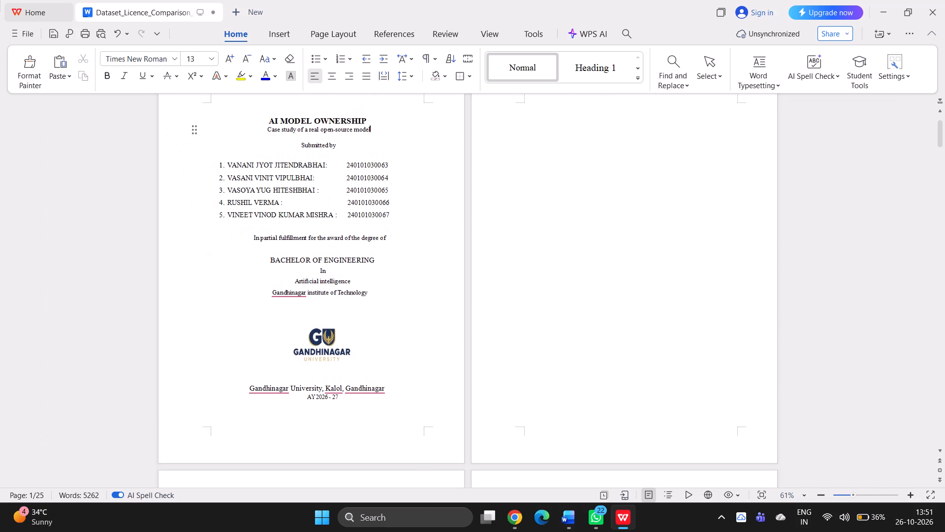
{"action": "scroll", "coordinate": [251, 371], "scroll_direction": "up", "scroll_amount": 1}
{"action": "left_click", "coordinate": [334, 352]}
{"action": "left_click", "coordinate": [409, 321]}
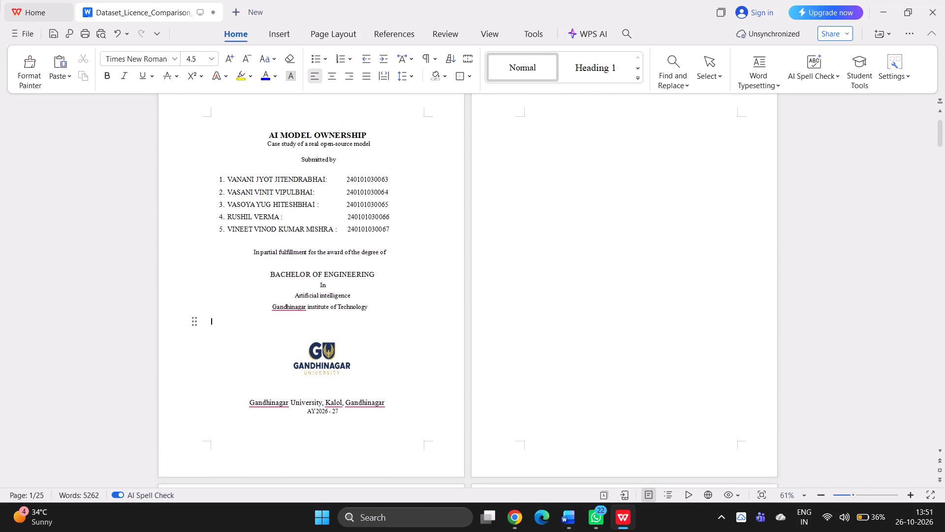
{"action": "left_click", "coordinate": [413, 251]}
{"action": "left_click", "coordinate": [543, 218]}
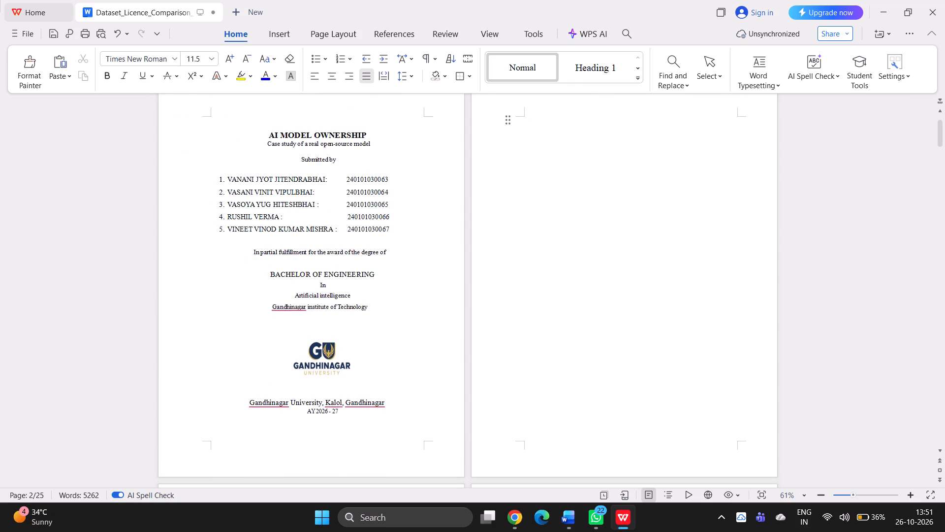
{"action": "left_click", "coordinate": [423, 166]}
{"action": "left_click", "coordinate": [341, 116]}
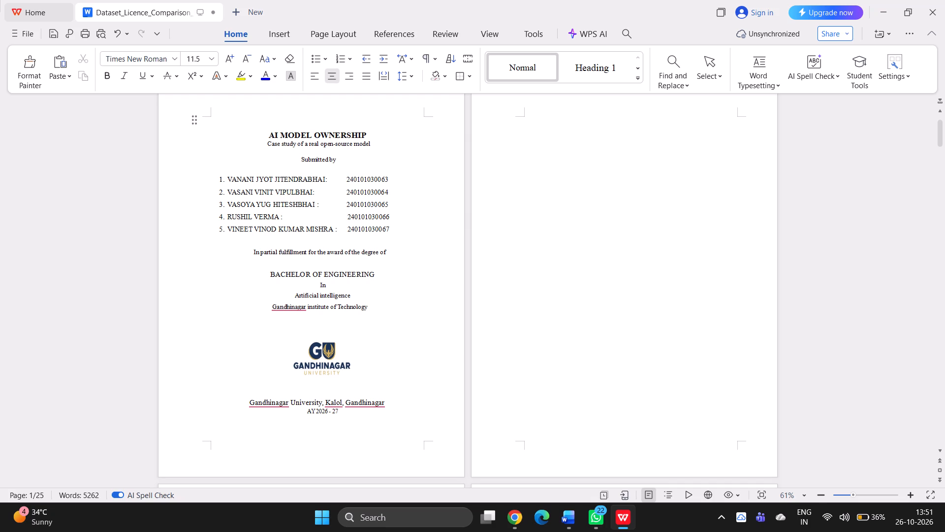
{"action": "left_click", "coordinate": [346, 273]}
Dismiss all spell-check flags for the words Gandhinagar and Kalol on the AI Model Ownership cover page.
{"action": "left_click", "coordinate": [292, 304]}
{"action": "left_click", "coordinate": [292, 304]}
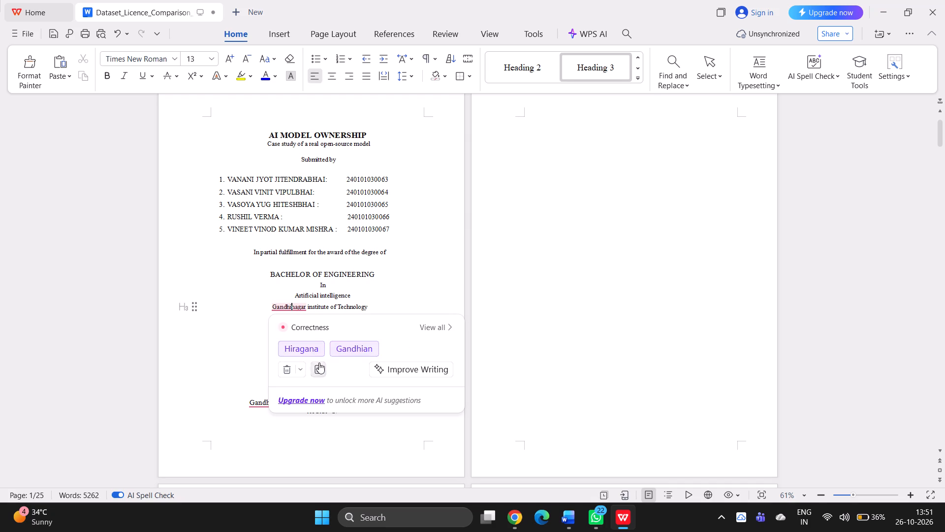
{"action": "left_click", "coordinate": [302, 373]}
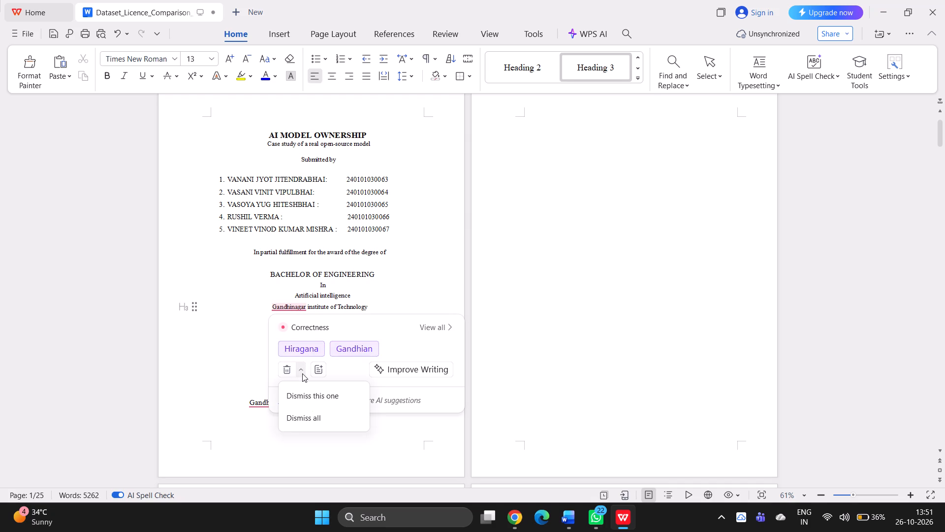
{"action": "left_click", "coordinate": [305, 419]}
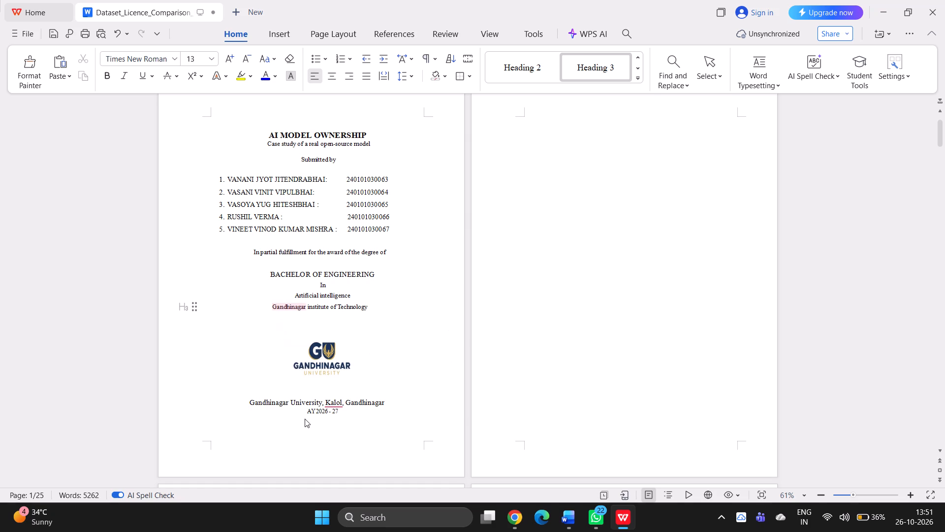
{"action": "left_click", "coordinate": [404, 345]}
{"action": "left_click", "coordinate": [338, 402]}
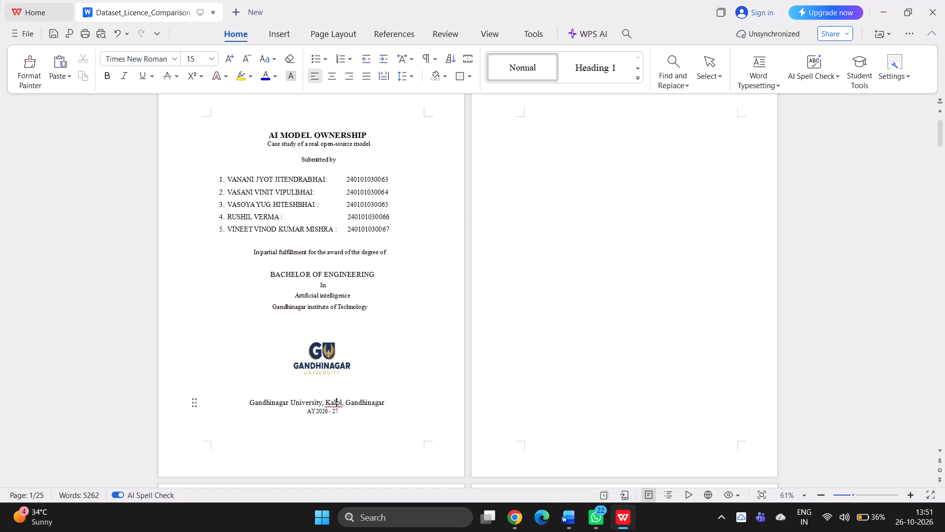
{"action": "left_click", "coordinate": [338, 402]}
{"action": "left_click", "coordinate": [348, 356]}
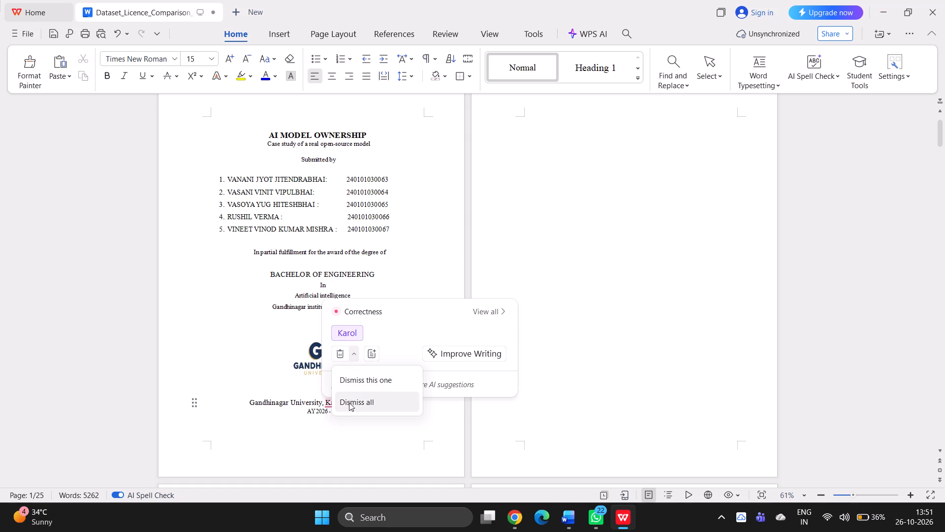
{"action": "left_click", "coordinate": [349, 402]}
{"action": "left_click", "coordinate": [404, 371]}
Bring the full cover page into view and open the Snipping Tool by searching Windows for "snipp".
{"action": "scroll", "coordinate": [404, 371], "scroll_direction": "up", "scroll_amount": 1}
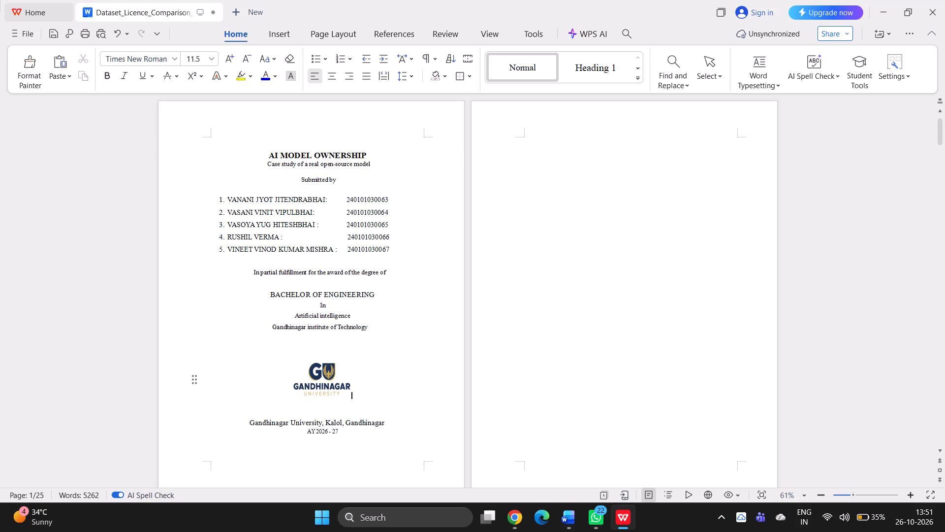
{"action": "left_click", "coordinate": [512, 161]}
{"action": "left_click", "coordinate": [353, 178]}
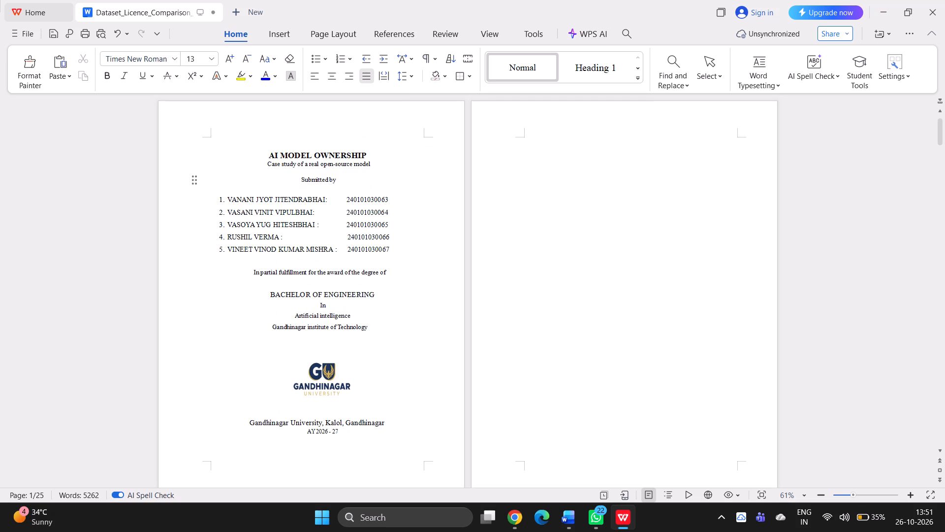
{"action": "left_click", "coordinate": [398, 516]}
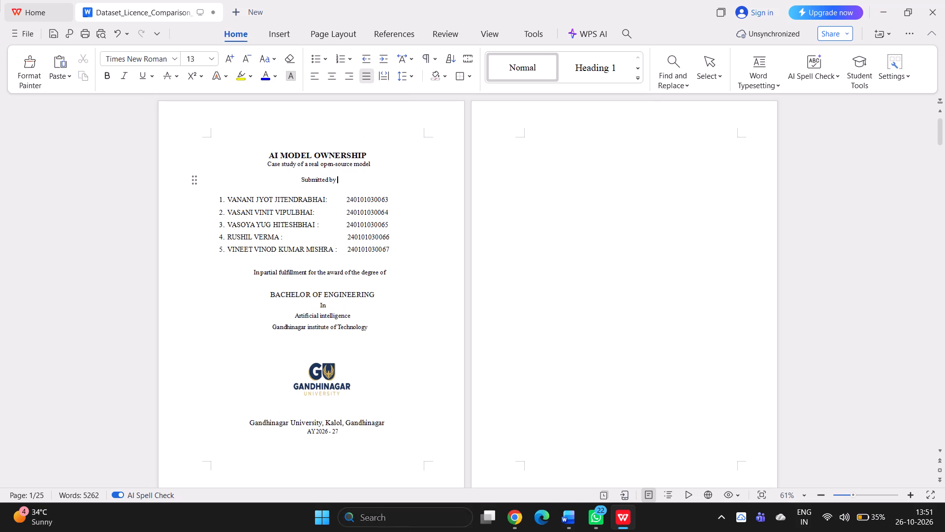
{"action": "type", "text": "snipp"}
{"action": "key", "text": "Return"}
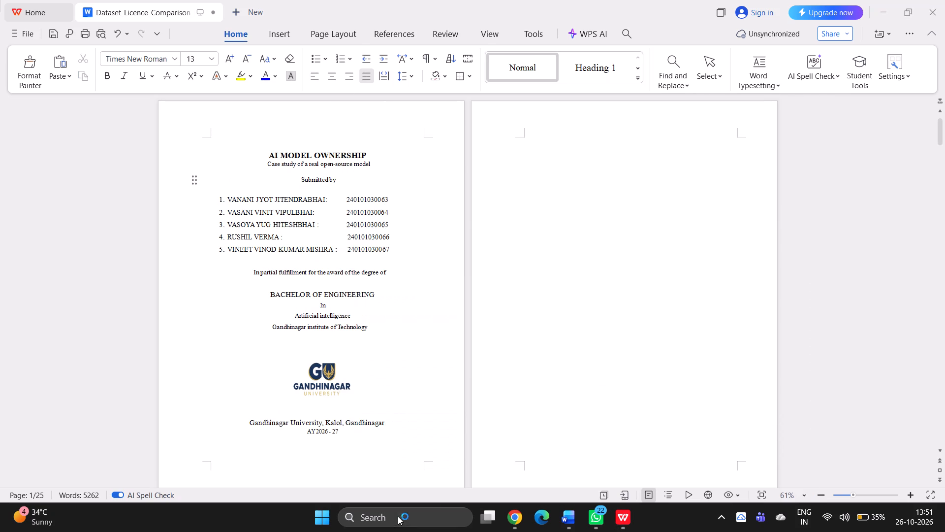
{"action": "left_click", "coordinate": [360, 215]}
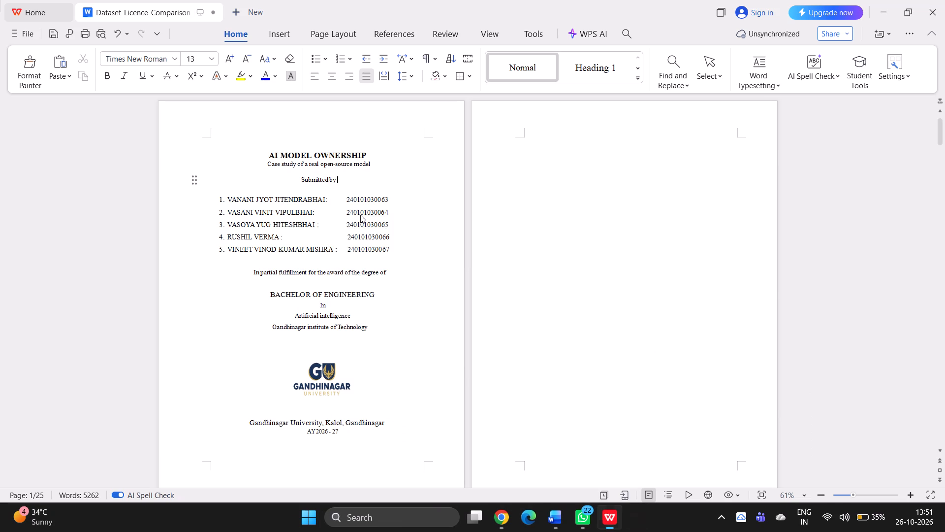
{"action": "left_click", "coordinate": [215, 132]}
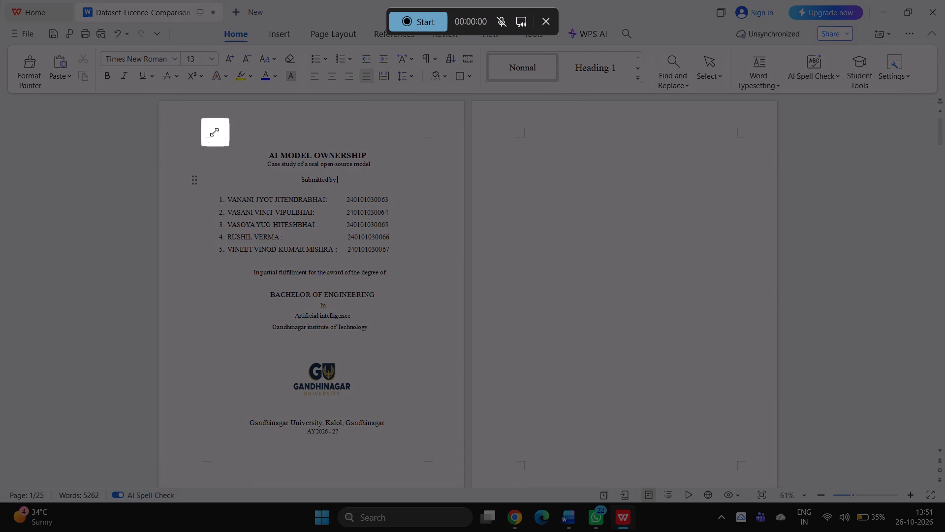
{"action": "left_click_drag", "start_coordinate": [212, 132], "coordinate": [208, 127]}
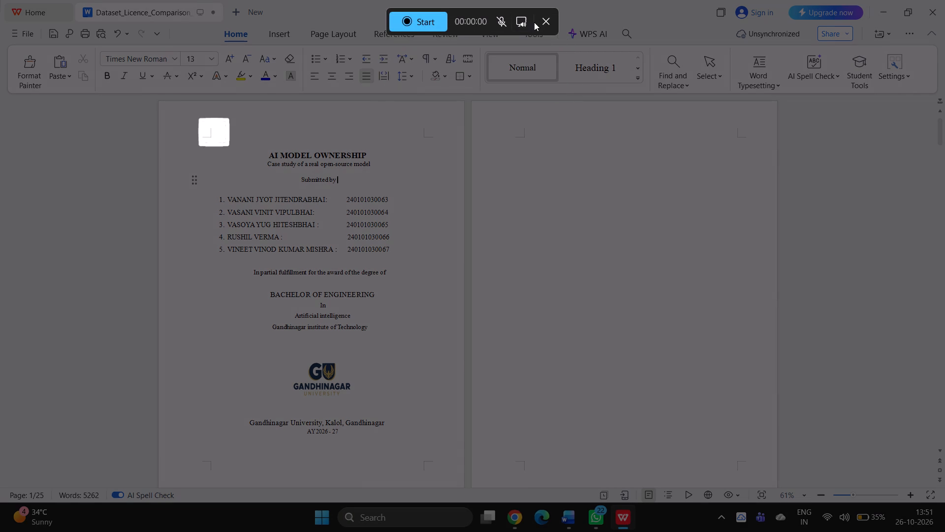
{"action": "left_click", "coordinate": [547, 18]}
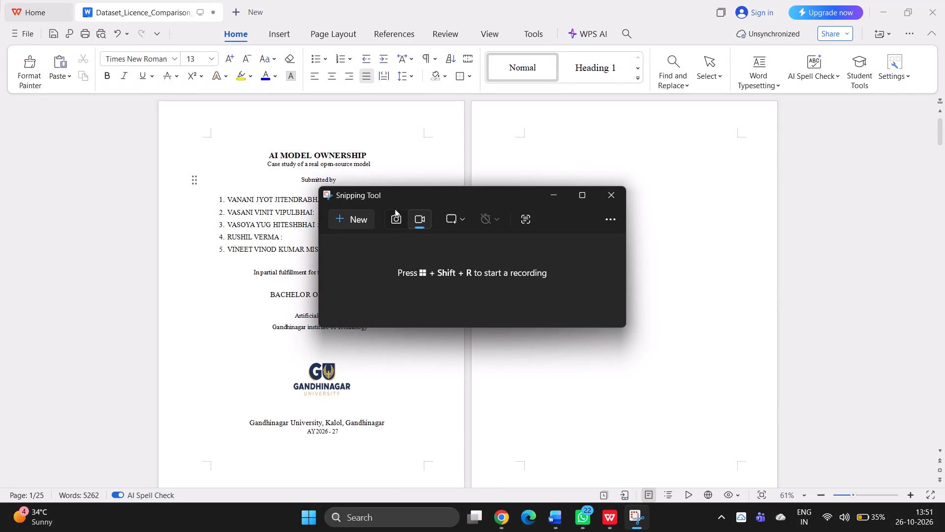
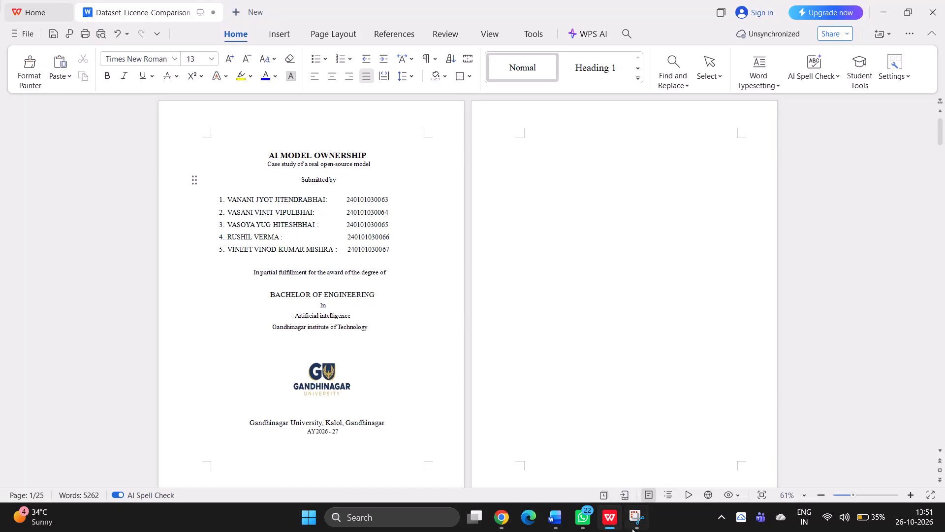
Switch the Snipping Tool to screenshot mode and capture the cover page content from the AI MODEL OWNERSHIP title down to AY 2026 - 27.
{"action": "left_click", "coordinate": [631, 531]}
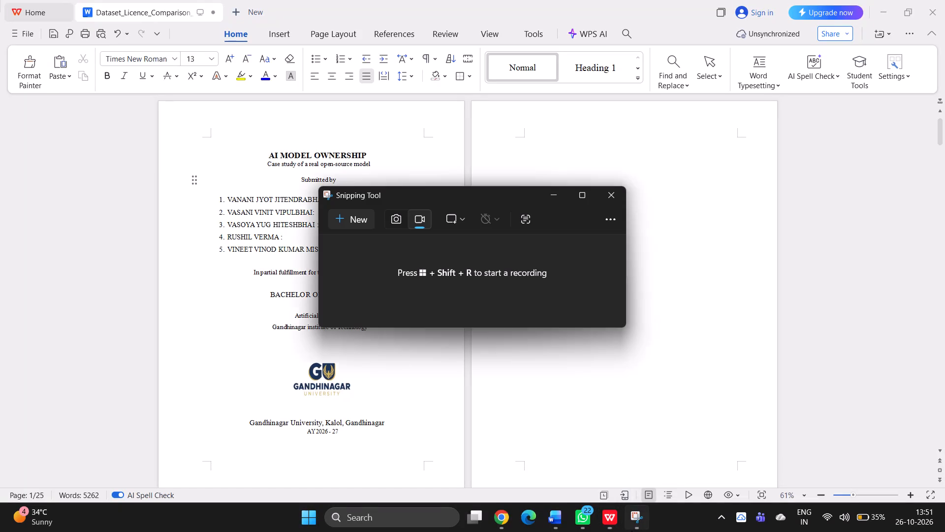
{"action": "left_click", "coordinate": [400, 221]}
{"action": "left_click", "coordinate": [348, 215]}
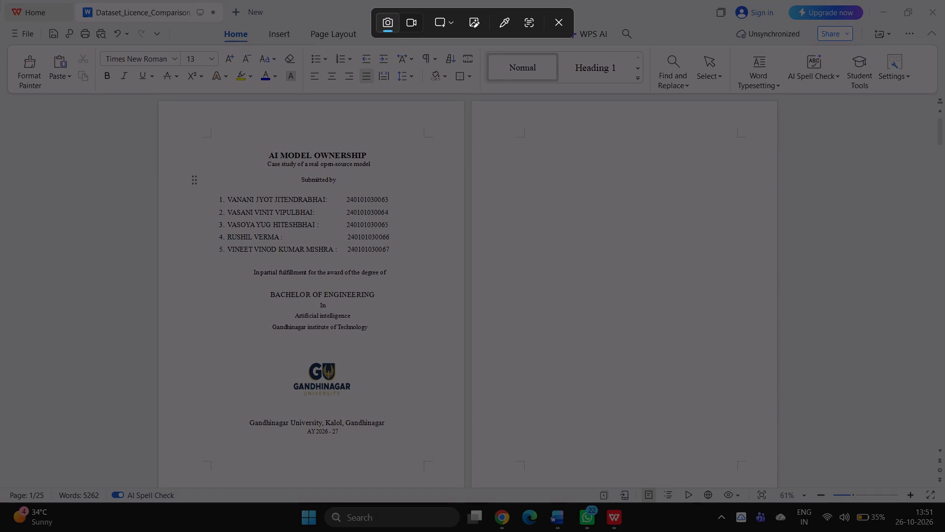
{"action": "left_click_drag", "start_coordinate": [207, 138], "coordinate": [382, 430]}
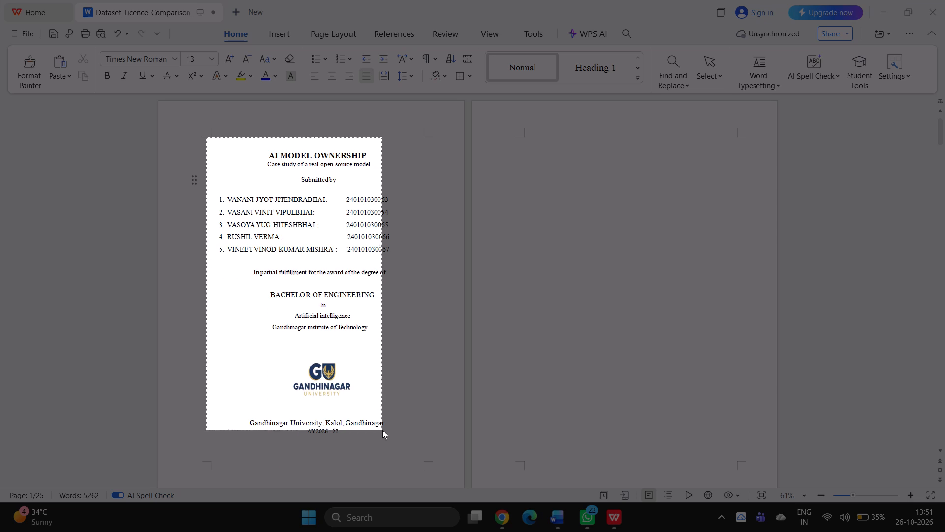
{"action": "left_click_drag", "start_coordinate": [382, 430], "coordinate": [422, 452]}
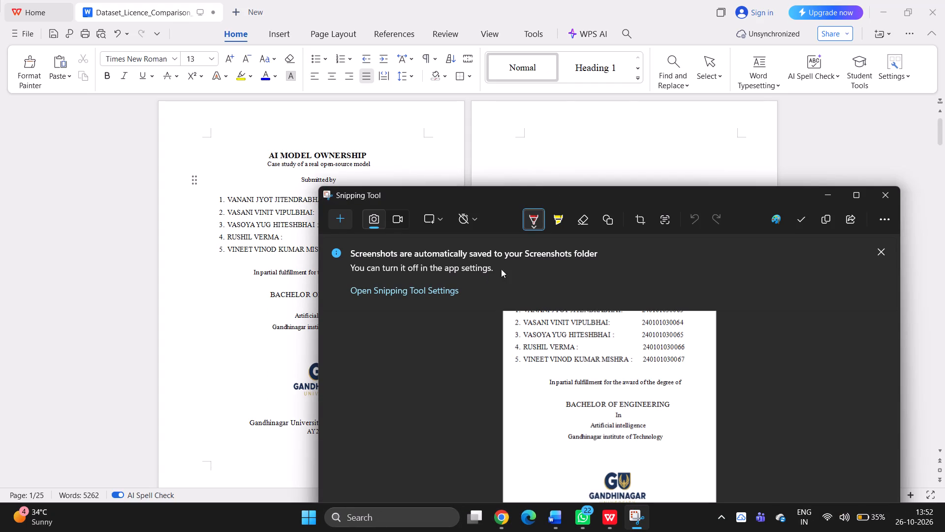
Copy the cover-page capture from Snipping Tool and switch to the ilovepdf_merged_removed report in Word.
{"action": "left_click_drag", "start_coordinate": [634, 199], "coordinate": [598, 109]}
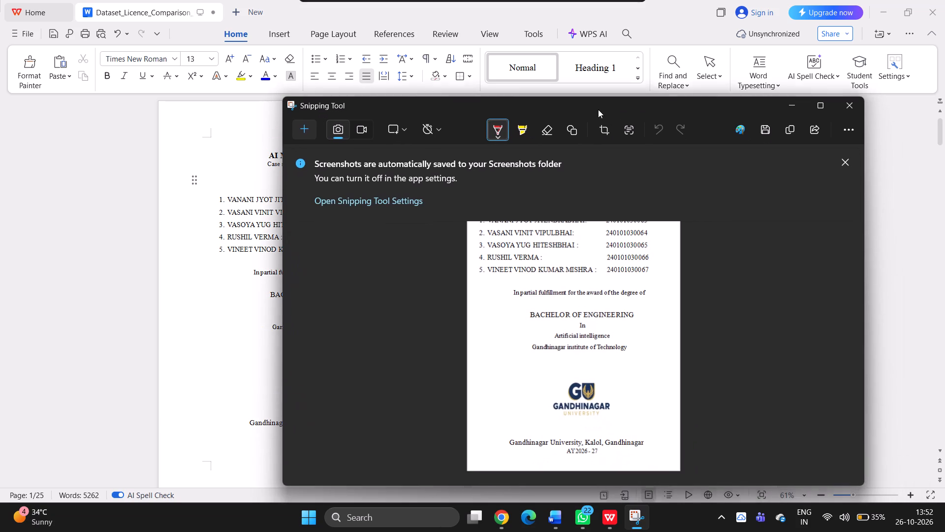
{"action": "left_click", "coordinate": [605, 224]}
{"action": "key", "text": "ctrl+c"}
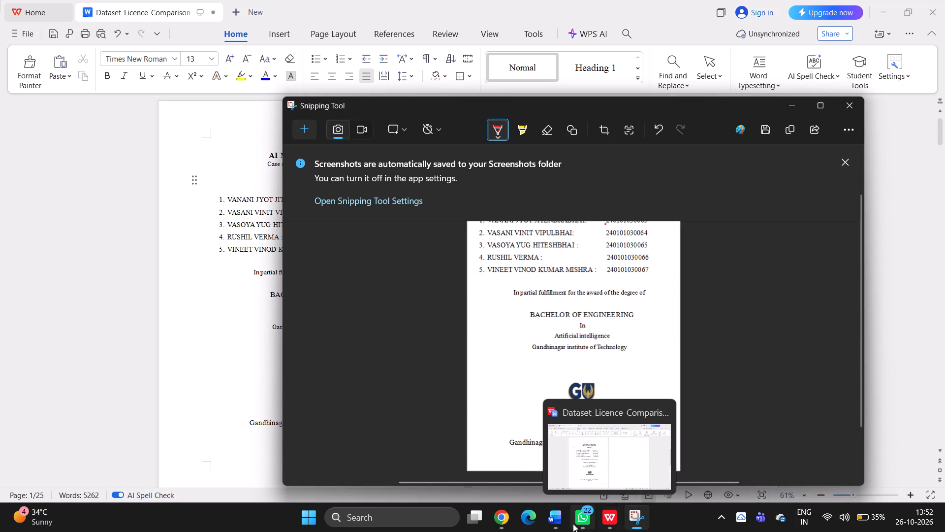
{"action": "left_click", "coordinate": [560, 523]}
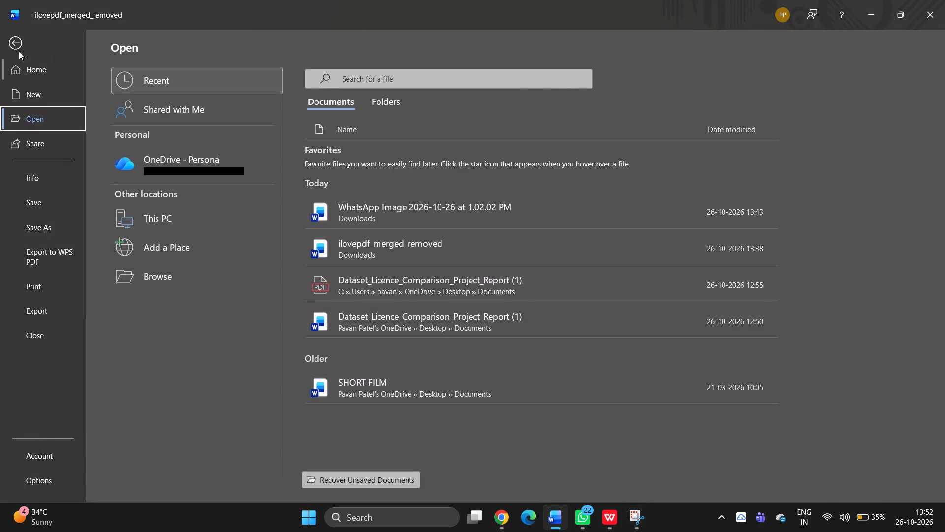
{"action": "left_click", "coordinate": [12, 43]}
{"action": "left_click", "coordinate": [149, 252]}
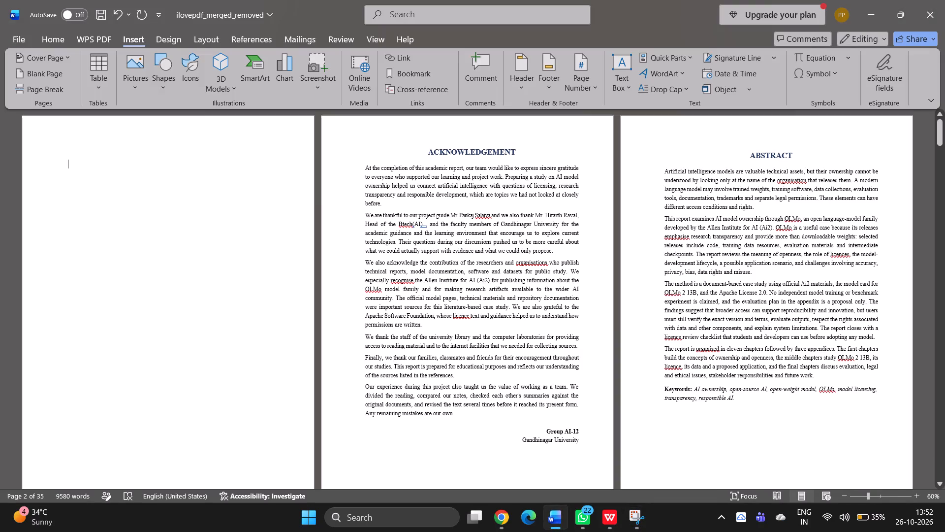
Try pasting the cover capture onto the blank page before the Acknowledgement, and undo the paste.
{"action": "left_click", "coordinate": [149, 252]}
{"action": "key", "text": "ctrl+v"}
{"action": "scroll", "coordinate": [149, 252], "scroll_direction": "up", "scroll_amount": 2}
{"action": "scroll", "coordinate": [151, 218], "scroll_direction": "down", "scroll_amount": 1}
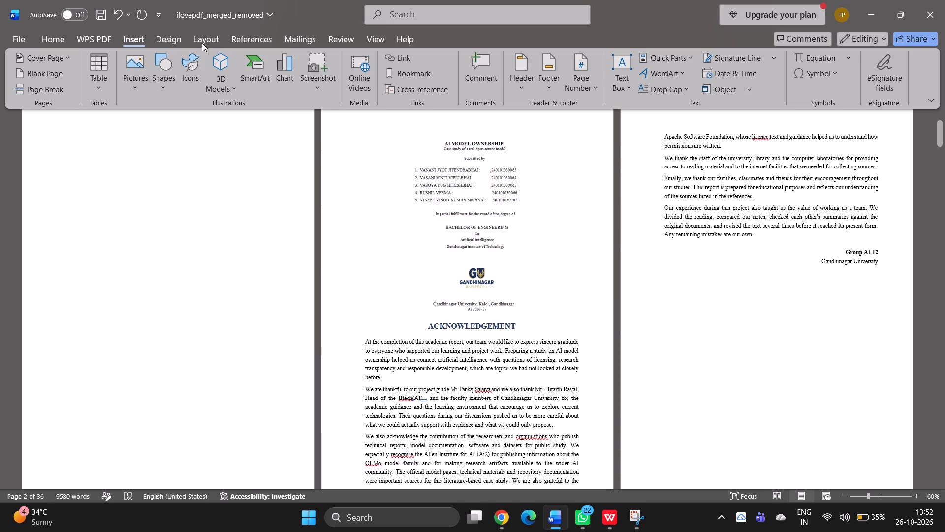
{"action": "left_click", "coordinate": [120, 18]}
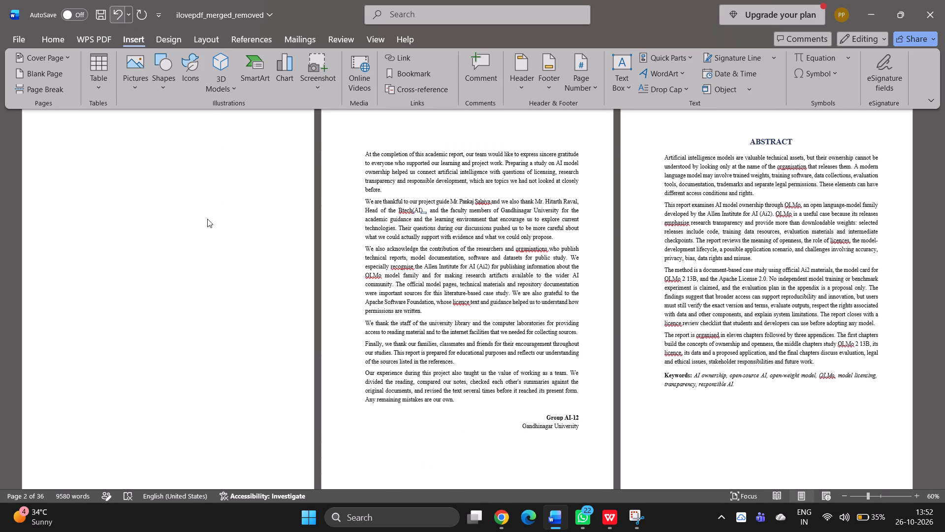
Paste the cover capture onto the blank page before the Acknowledgement.
{"action": "left_click", "coordinate": [207, 219]}
{"action": "scroll", "coordinate": [207, 219], "scroll_direction": "up", "scroll_amount": 2}
{"action": "triple_click", "coordinate": [129, 256]}
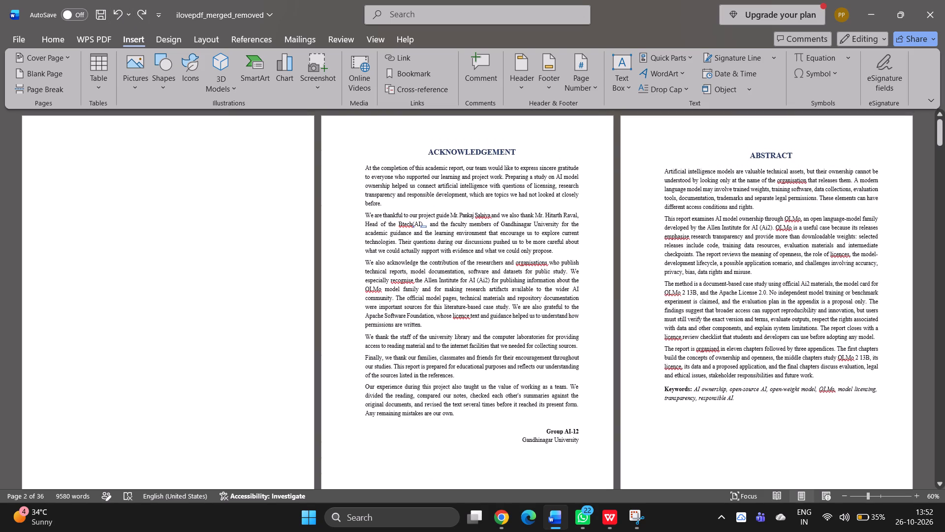
{"action": "key", "text": "ctrl+v"}
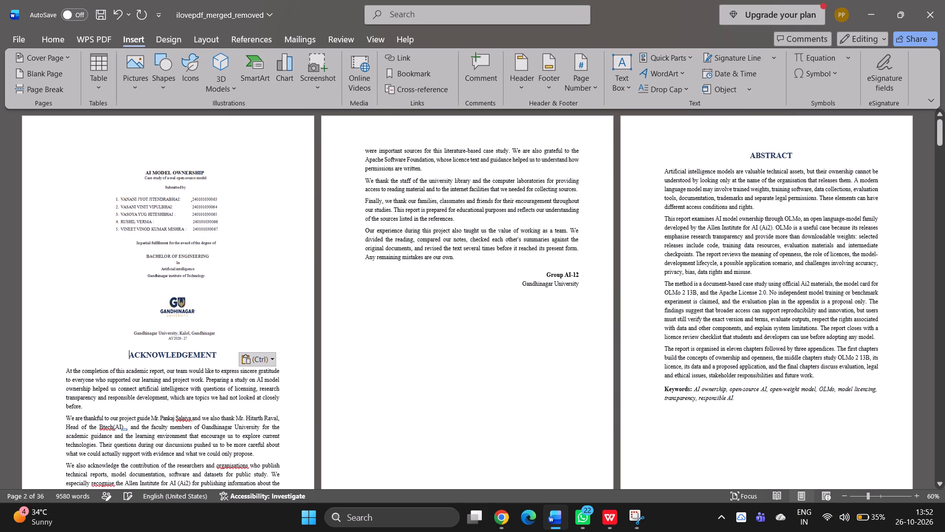
Insert enough blank lines after the cover picture to put the ACKNOWLEDGEMENT heading at the top of the following page.
{"action": "key", "text": "Return"}
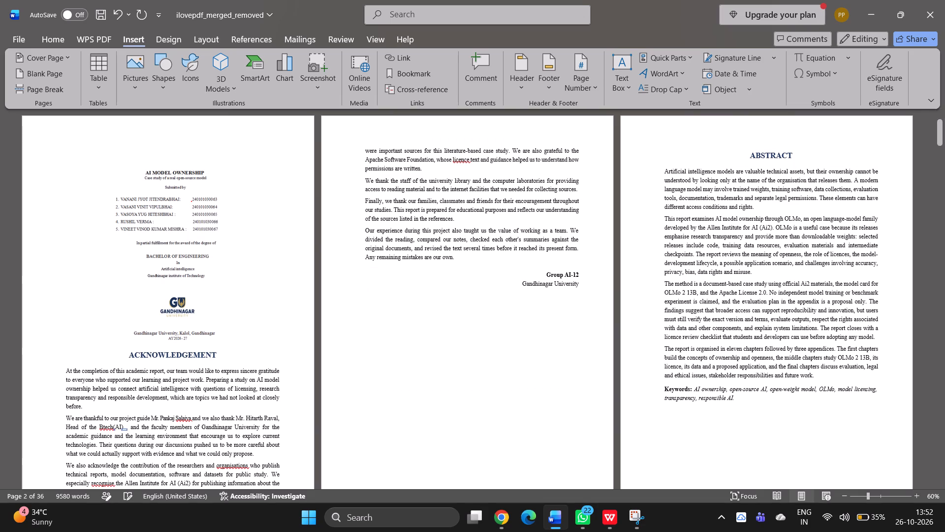
{"action": "key", "text": "Return"}
{"action": "key", "text": "Return"}
{"action": "key", "text": "Return"}
{"action": "key", "text": "Return"}
{"action": "key", "text": "Return"}
{"action": "key", "text": "Return"}
{"action": "key", "text": "Return"}
{"action": "key", "text": "Return"}
{"action": "key", "text": "Return"}
{"action": "key", "text": "Return"}
{"action": "key", "text": "Return"}
{"action": "key", "text": "Return"}
{"action": "key", "text": "Return"}
{"action": "key", "text": "Return"}
{"action": "key", "text": "Return"}
{"action": "key", "text": "Return"}
{"action": "key", "text": "Return"}
{"action": "key", "text": "Return"}
{"action": "key", "text": "Return"}
{"action": "key", "text": "Return"}
{"action": "key", "text": "Return"}
{"action": "key", "text": "Return"}
{"action": "key", "text": "Return"}
{"action": "key", "text": "Return"}
{"action": "key", "text": "Return"}
{"action": "key", "text": "Return"}
{"action": "key", "text": "Return"}
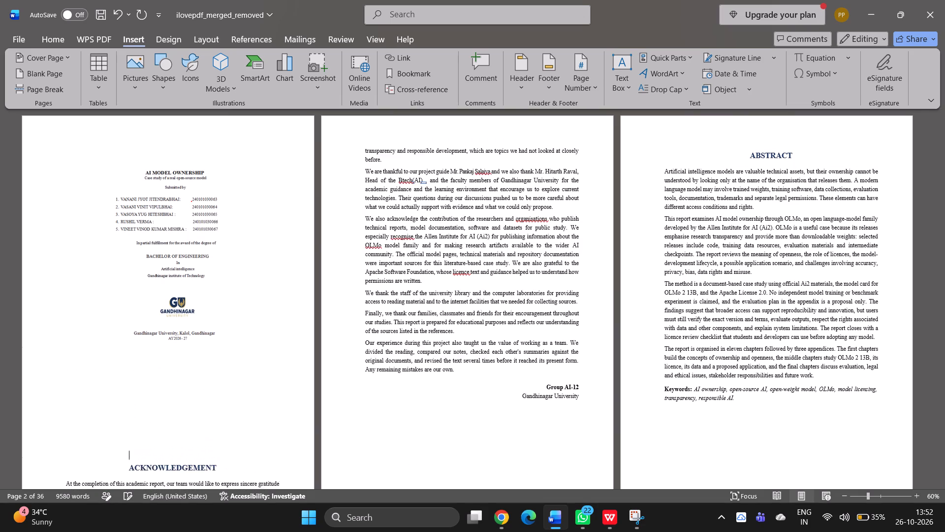
{"action": "key", "text": "BackSpace"}
{"action": "key", "text": "BackSpace"}
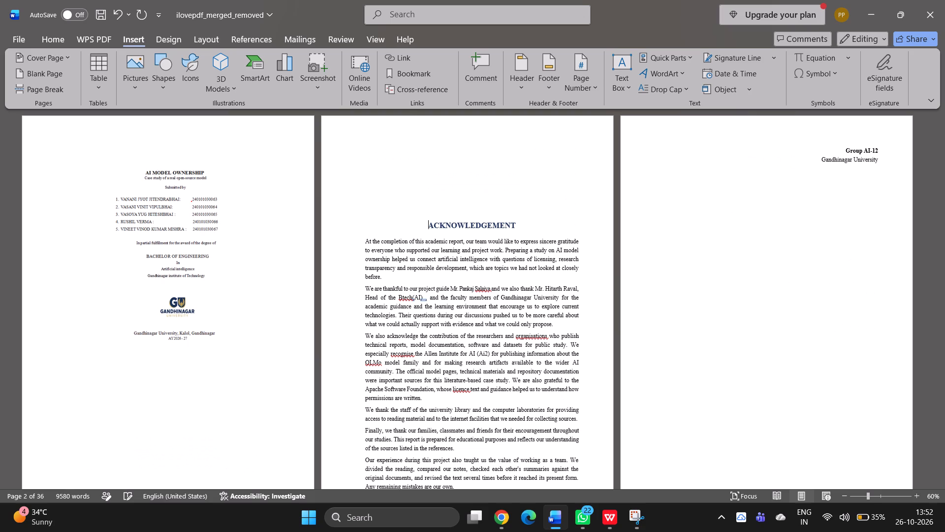
{"action": "key", "text": "BackSpace"}
{"action": "key", "text": "BackSpace"}
{"action": "key", "text": "BackSpace"}
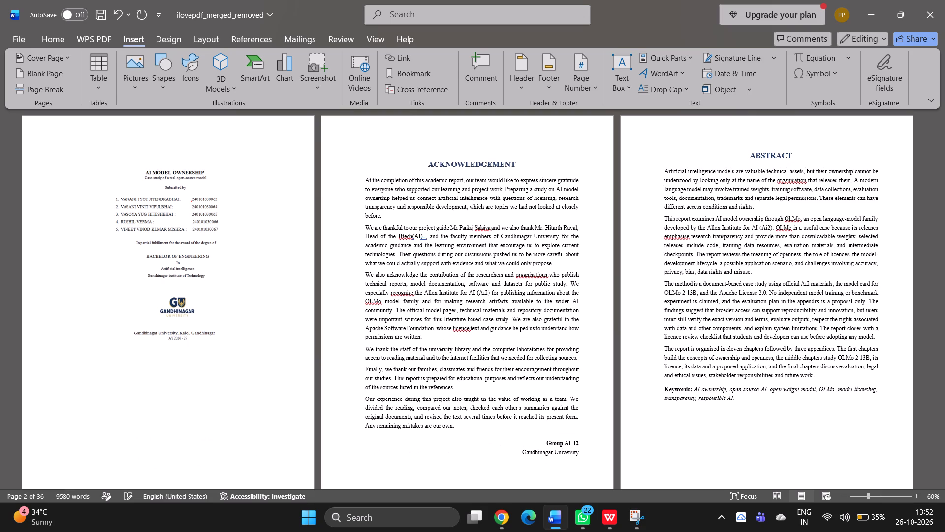
{"action": "key", "text": "BackSpace"}
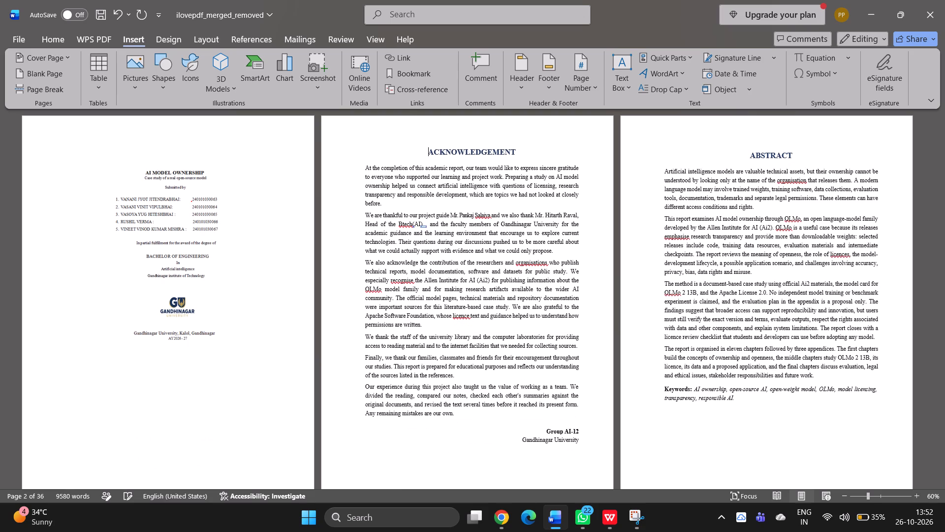
Enlarge the AI Model Ownership cover picture proportionally on its page.
{"action": "left_click", "coordinate": [140, 259]}
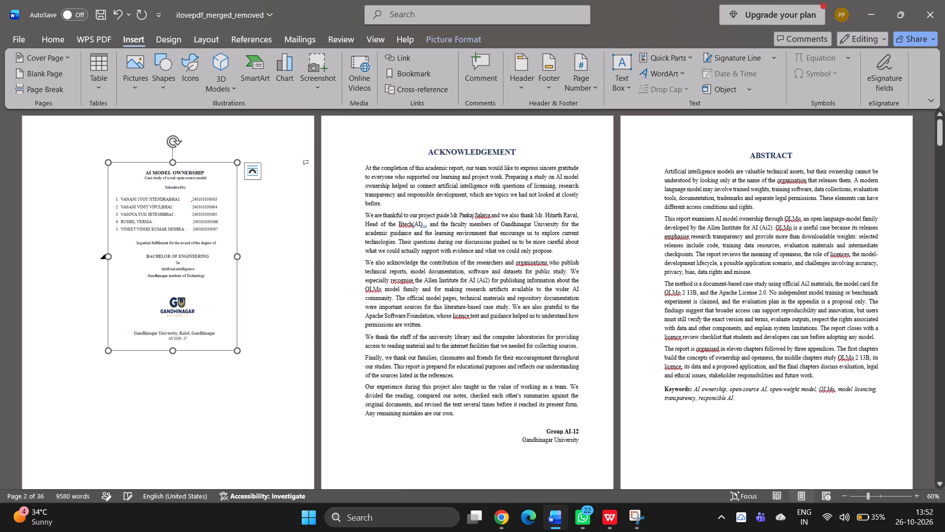
{"action": "left_click", "coordinate": [242, 347]}
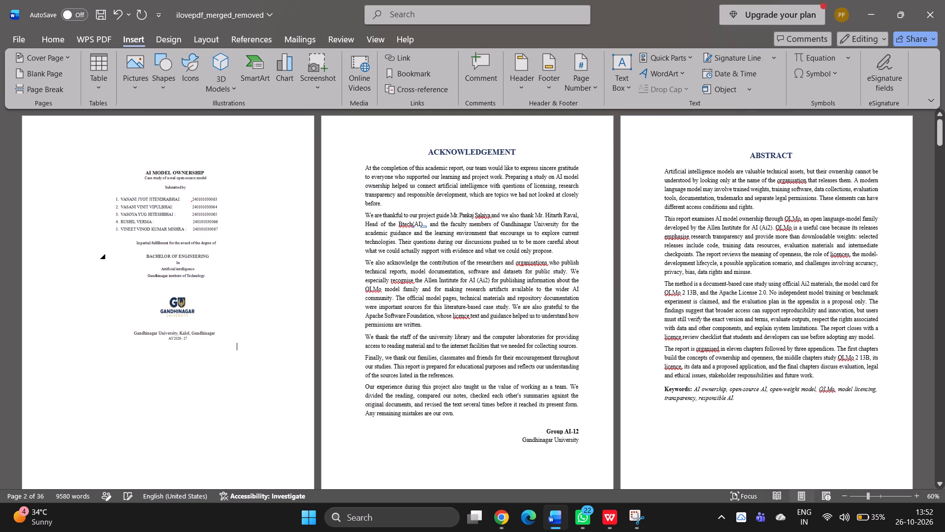
{"action": "left_click", "coordinate": [220, 310]}
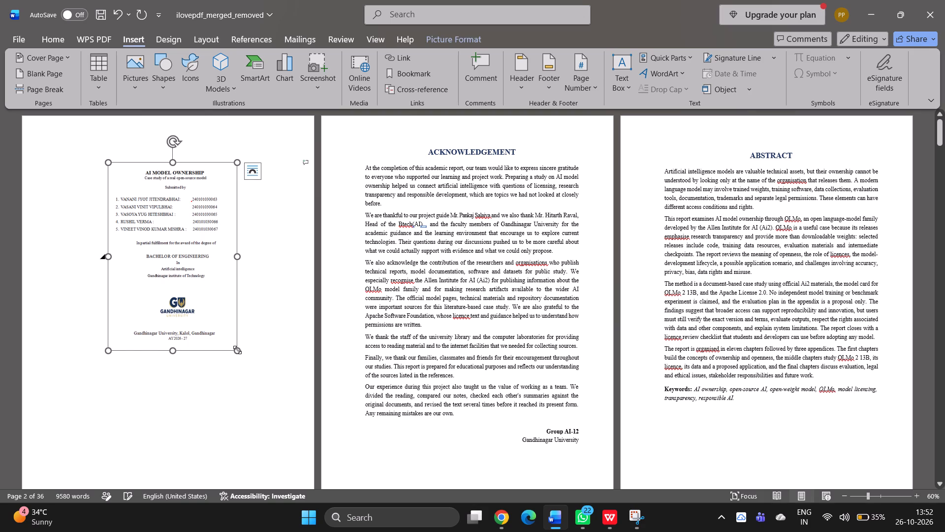
{"action": "left_click_drag", "start_coordinate": [237, 350], "coordinate": [272, 455]}
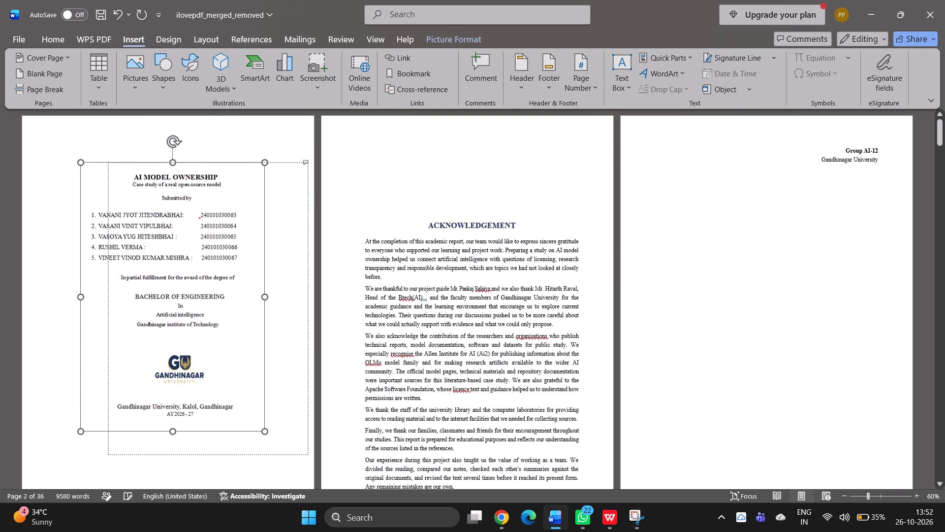
{"action": "left_click_drag", "start_coordinate": [272, 455], "coordinate": [265, 424]}
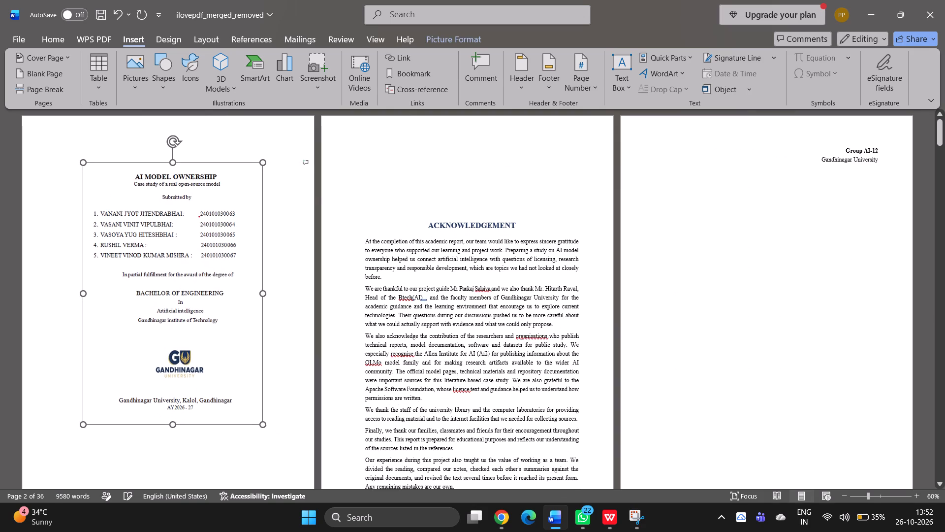
{"action": "left_click_drag", "start_coordinate": [265, 424], "coordinate": [264, 399]}
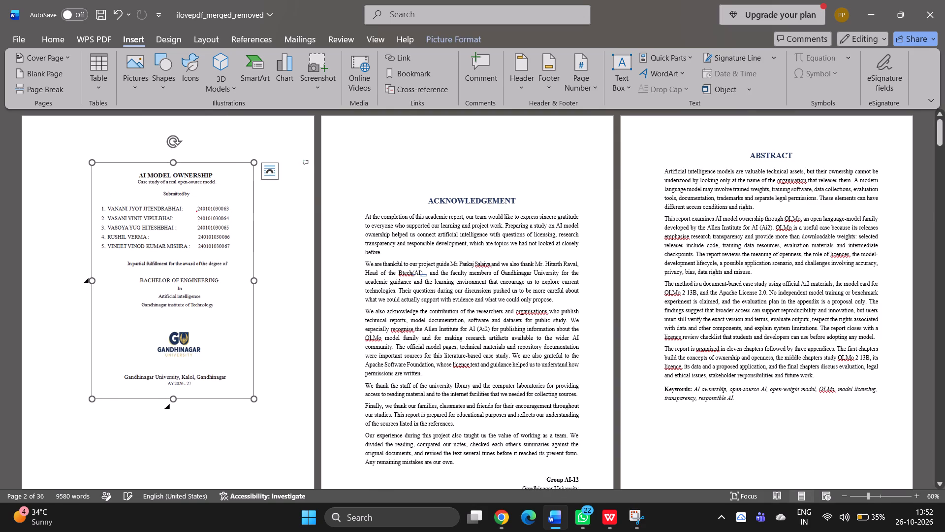
Delete the blank lines above the ACKNOWLEDGEMENT heading.
{"action": "left_click_drag", "start_coordinate": [427, 203], "coordinate": [380, 160]}
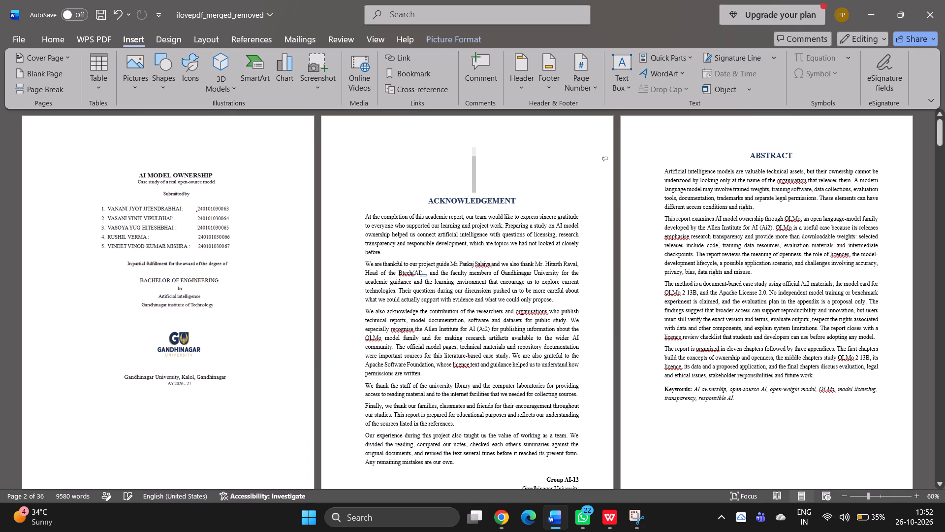
{"action": "left_click_drag", "start_coordinate": [380, 160], "coordinate": [384, 139]}
{"action": "key", "text": "BackSpace"}
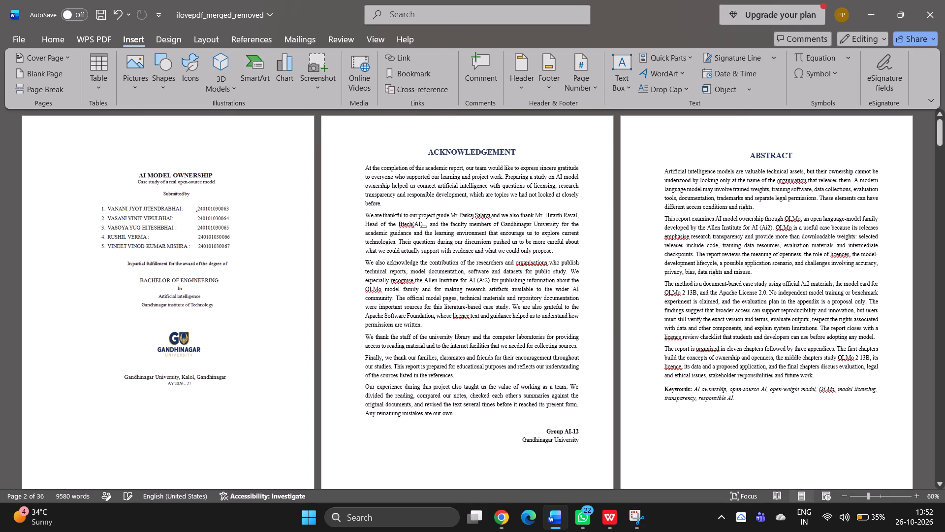
Enlarge the cover picture further so it nearly fills the cover page between its margins.
{"action": "left_click", "coordinate": [227, 385]}
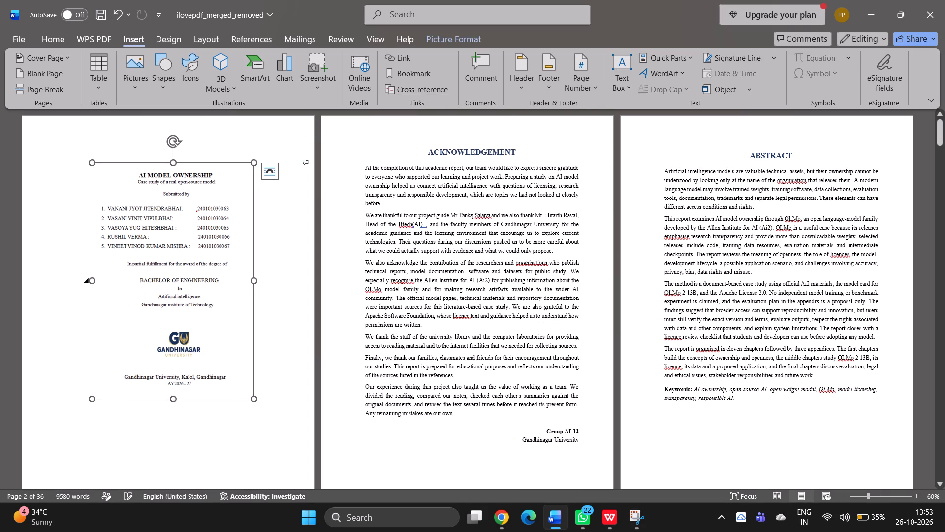
{"action": "left_click_drag", "start_coordinate": [256, 399], "coordinate": [292, 452]}
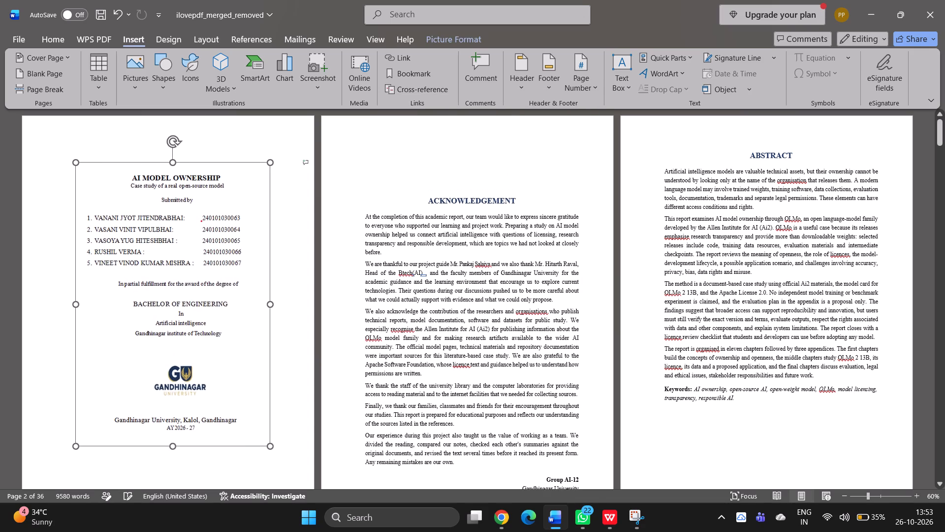
{"action": "left_click_drag", "start_coordinate": [292, 452], "coordinate": [308, 486]}
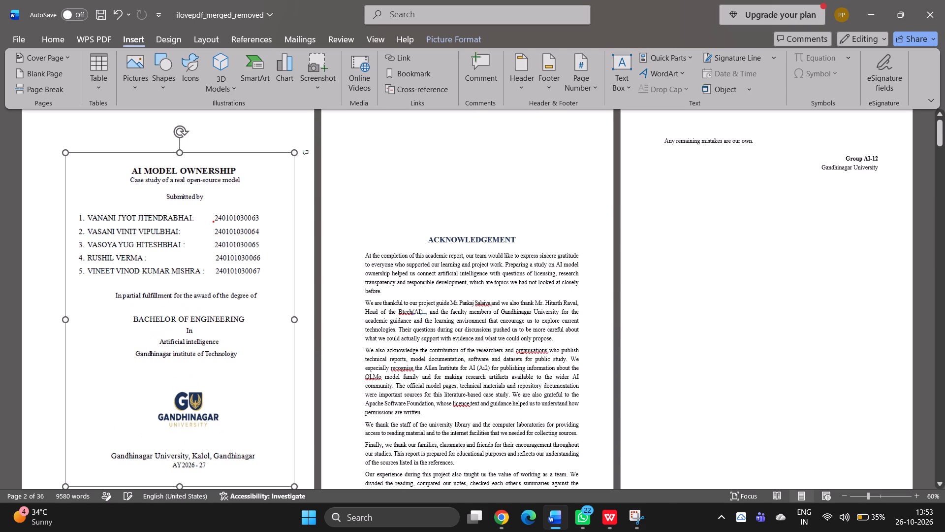
{"action": "left_click_drag", "start_coordinate": [308, 486], "coordinate": [292, 464]}
{"action": "left_click_drag", "start_coordinate": [202, 285], "coordinate": [196, 275]}
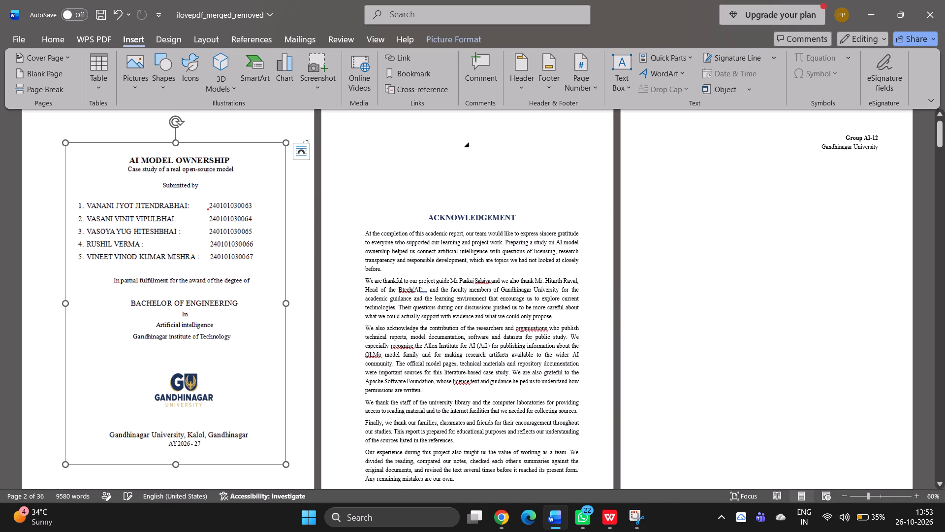
Remove the extra blank lines above the ACKNOWLEDGEMENT heading so its text fits on one page again.
{"action": "left_click", "coordinate": [481, 191]}
{"action": "left_click_drag", "start_coordinate": [478, 198], "coordinate": [475, 188]}
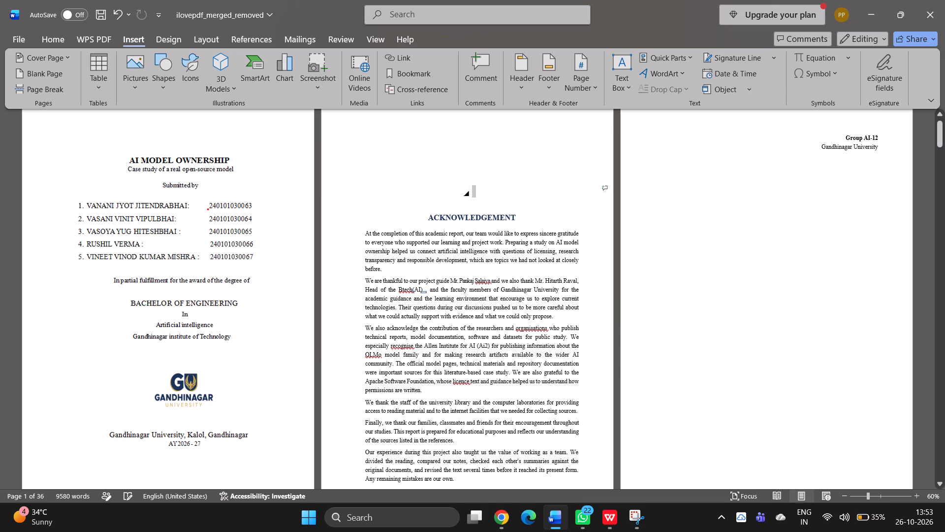
{"action": "left_click_drag", "start_coordinate": [475, 188], "coordinate": [450, 122]}
{"action": "key", "text": "BackSpace"}
{"action": "scroll", "coordinate": [450, 122], "scroll_direction": "up", "scroll_amount": 1}
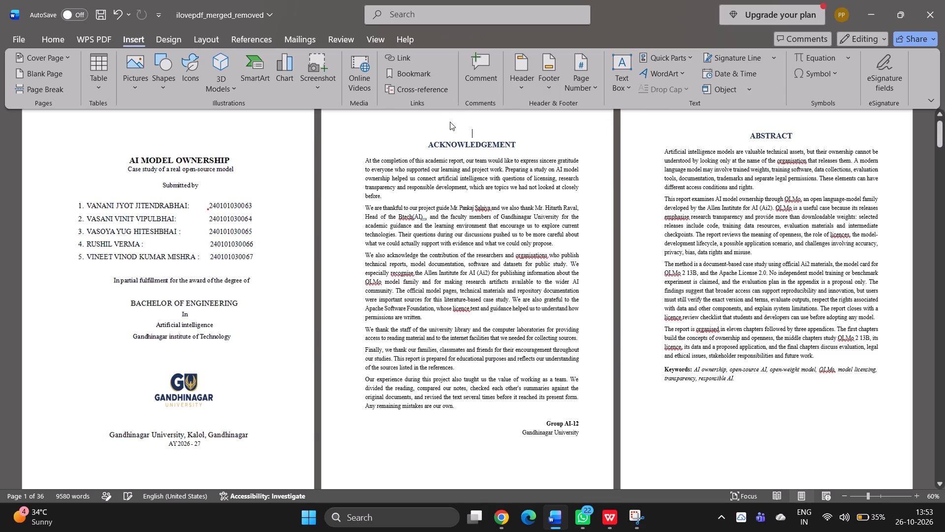
{"action": "scroll", "coordinate": [450, 122], "scroll_direction": "up", "scroll_amount": 1}
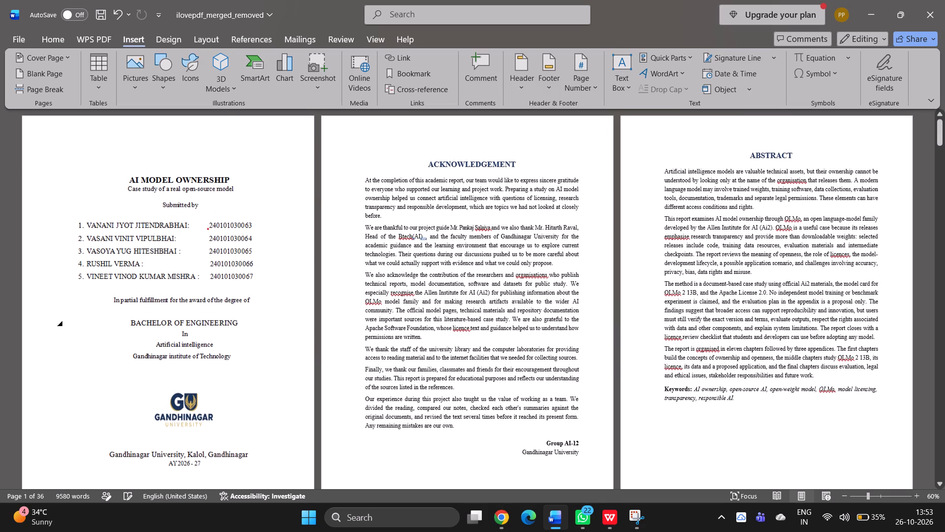
With the cover picture selected, search the commands for "colo" and set the page color to white.
{"action": "left_click", "coordinate": [213, 231]}
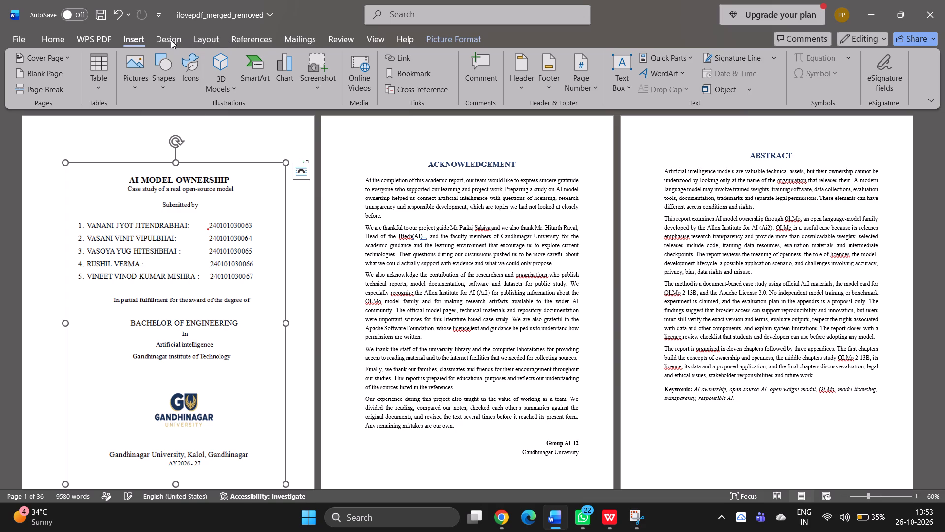
{"action": "left_click", "coordinate": [404, 14]}
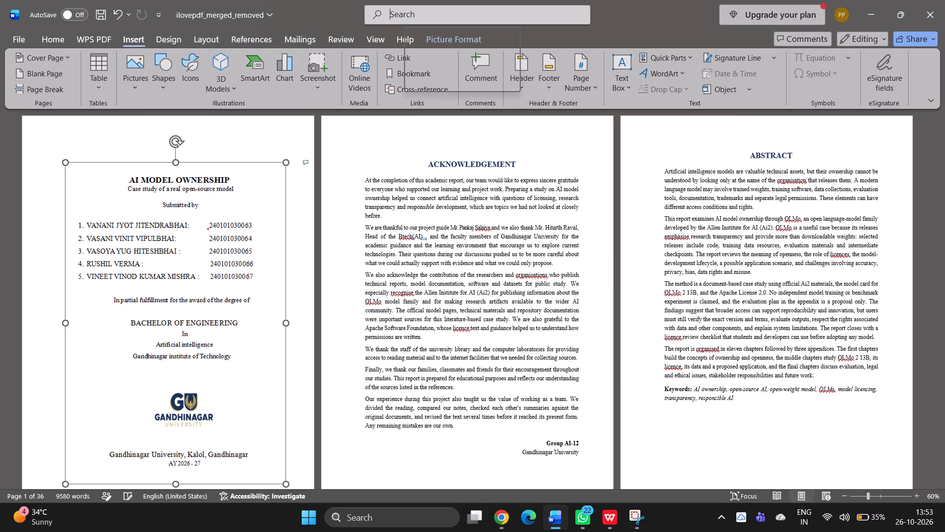
{"action": "type", "text": "colo"}
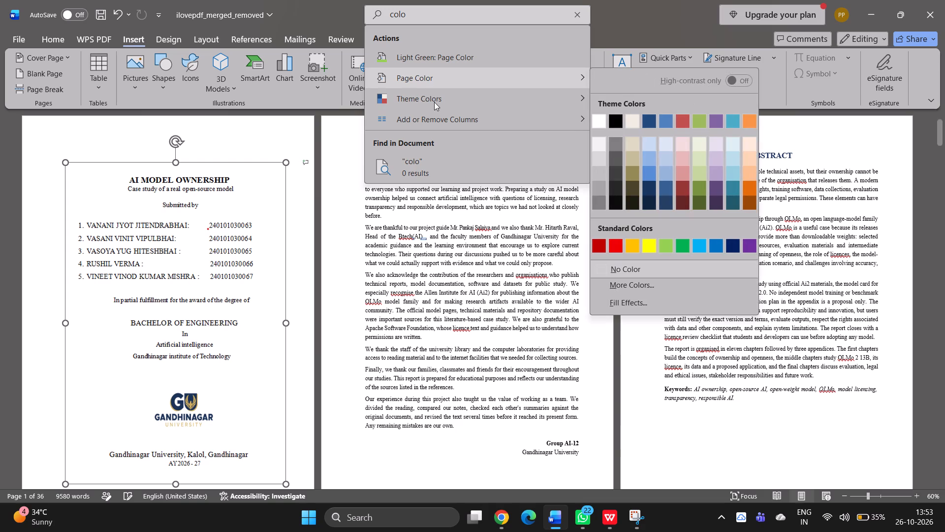
{"action": "left_click", "coordinate": [602, 121]}
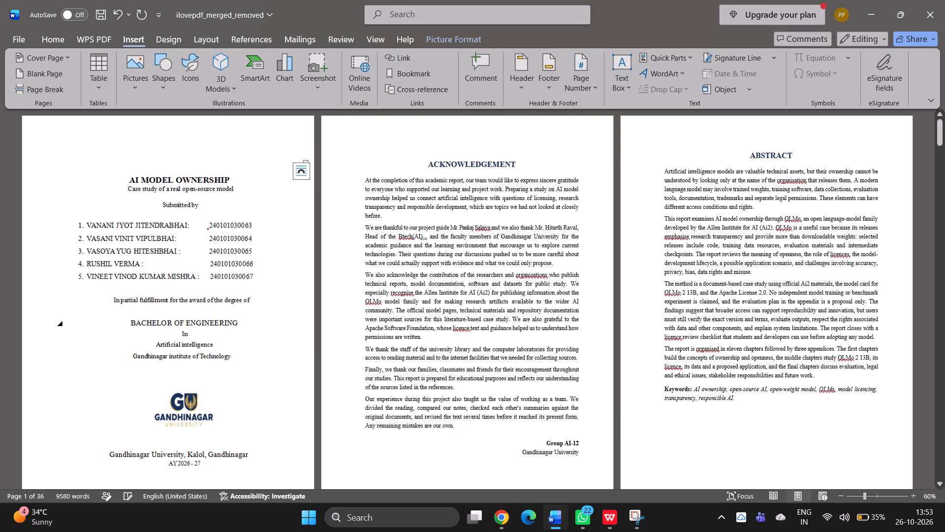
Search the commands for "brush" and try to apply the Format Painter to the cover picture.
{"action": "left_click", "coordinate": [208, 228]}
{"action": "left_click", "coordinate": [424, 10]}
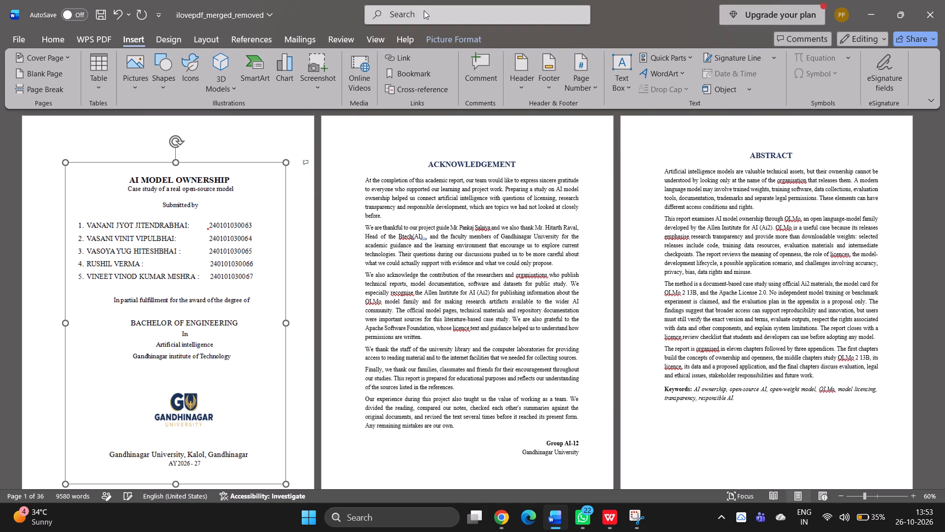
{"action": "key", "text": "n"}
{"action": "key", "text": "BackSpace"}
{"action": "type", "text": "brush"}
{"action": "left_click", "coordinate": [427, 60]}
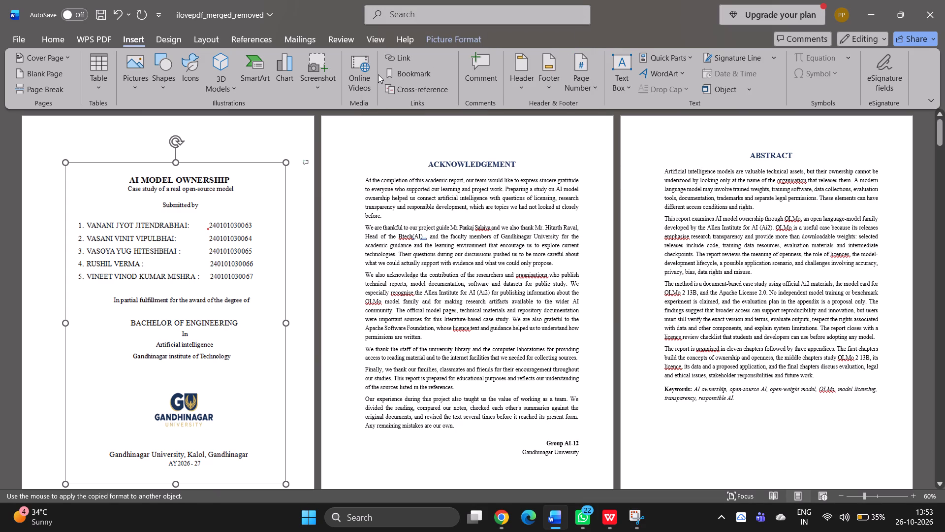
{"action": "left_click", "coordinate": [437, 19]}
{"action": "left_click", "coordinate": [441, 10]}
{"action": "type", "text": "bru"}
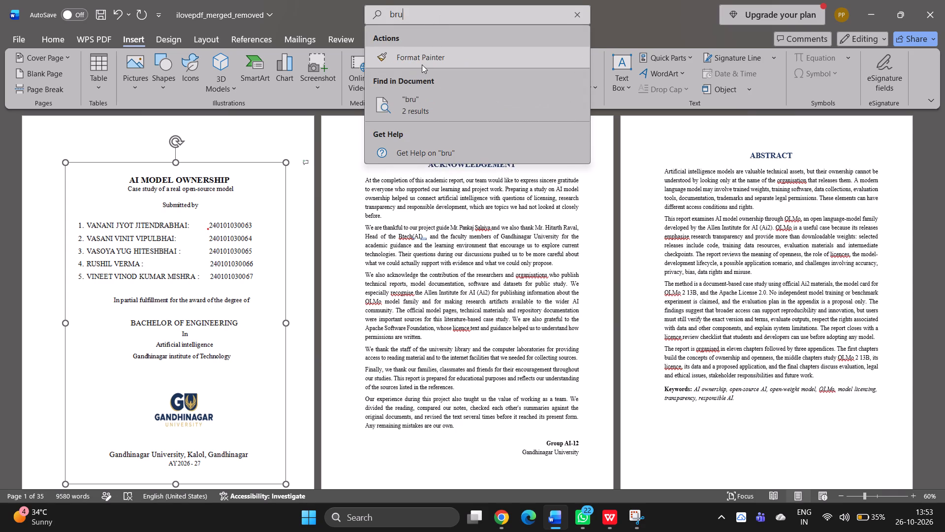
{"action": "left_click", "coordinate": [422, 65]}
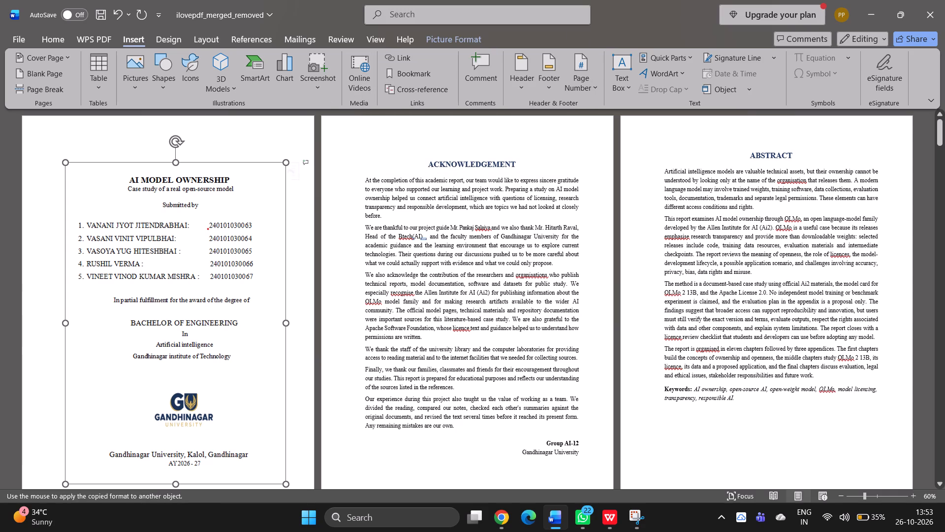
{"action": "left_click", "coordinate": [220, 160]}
Shorten the cover picture slightly so it fits the cover page and the ACKNOWLEDGEMENT heading starts at the top of its page.
{"action": "left_click_drag", "start_coordinate": [66, 164], "coordinate": [48, 145]}
{"action": "left_click", "coordinate": [176, 161]}
{"action": "left_click", "coordinate": [207, 228]}
{"action": "left_click", "coordinate": [207, 228]}
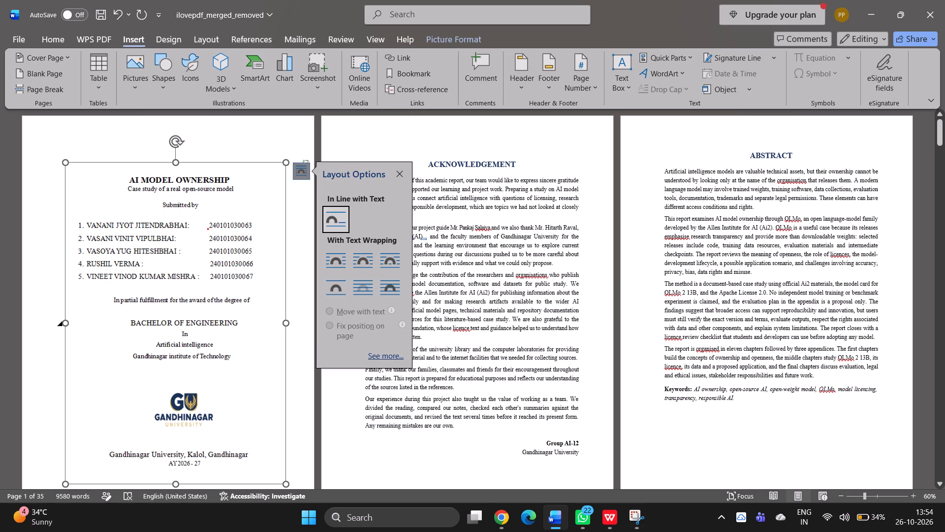
{"action": "left_click_drag", "start_coordinate": [177, 161], "coordinate": [177, 153]}
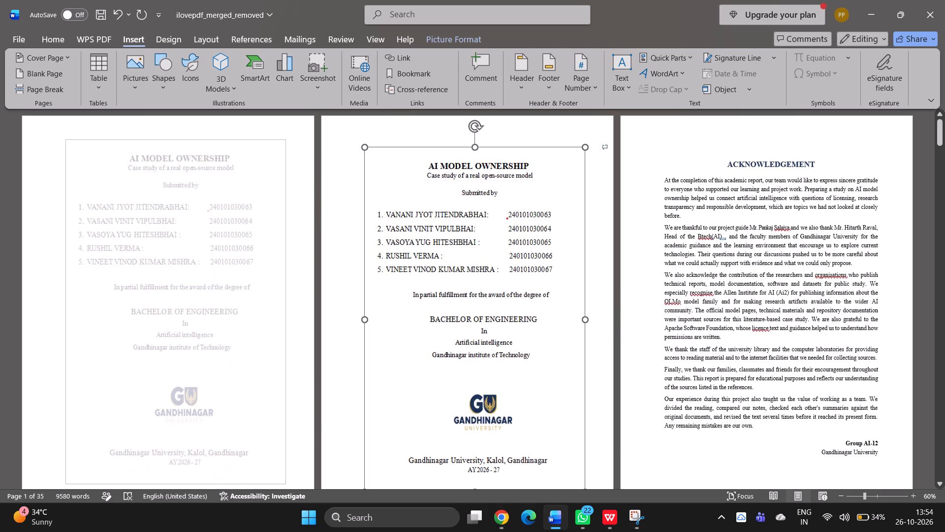
{"action": "left_click_drag", "start_coordinate": [177, 153], "coordinate": [178, 190]}
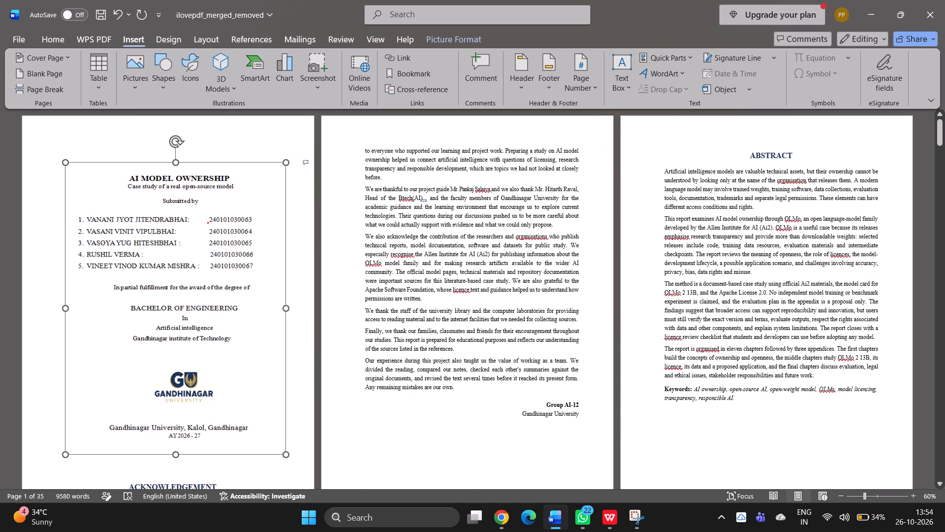
{"action": "left_click_drag", "start_coordinate": [178, 190], "coordinate": [182, 178]}
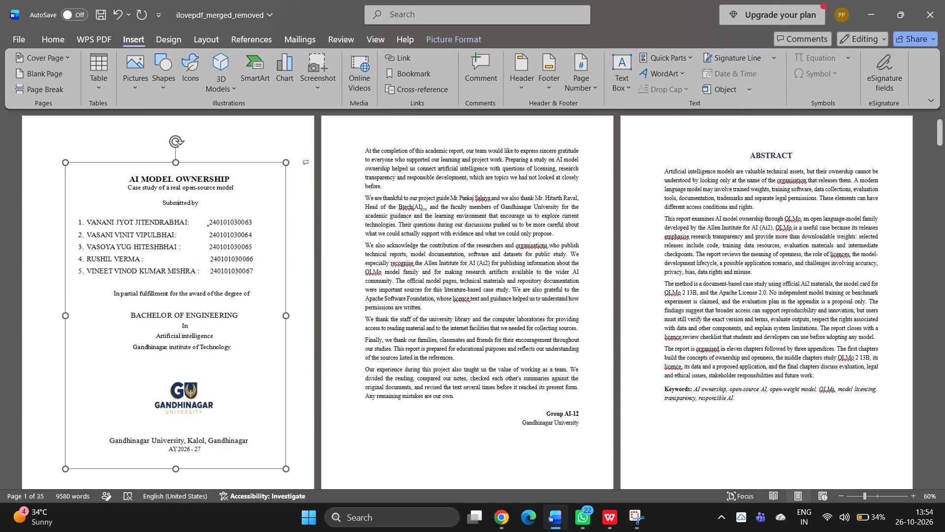
{"action": "left_click_drag", "start_coordinate": [182, 178], "coordinate": [184, 175]}
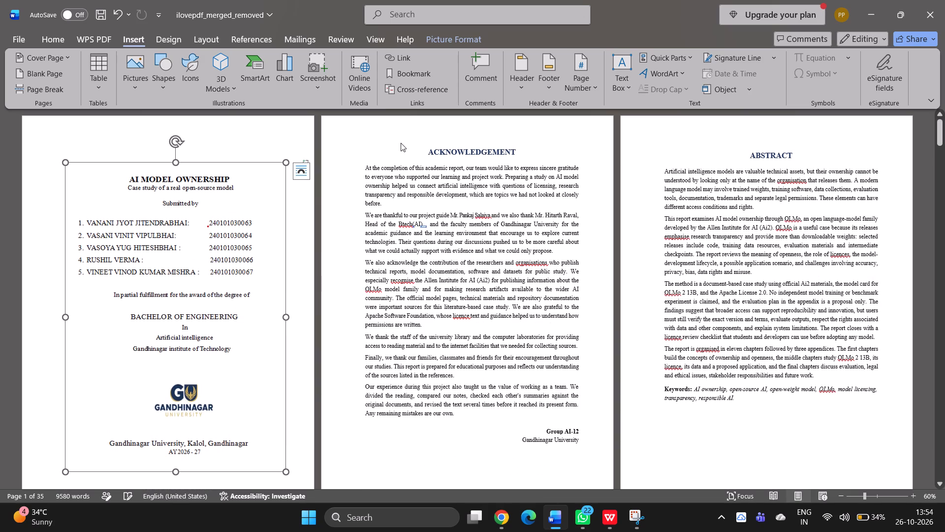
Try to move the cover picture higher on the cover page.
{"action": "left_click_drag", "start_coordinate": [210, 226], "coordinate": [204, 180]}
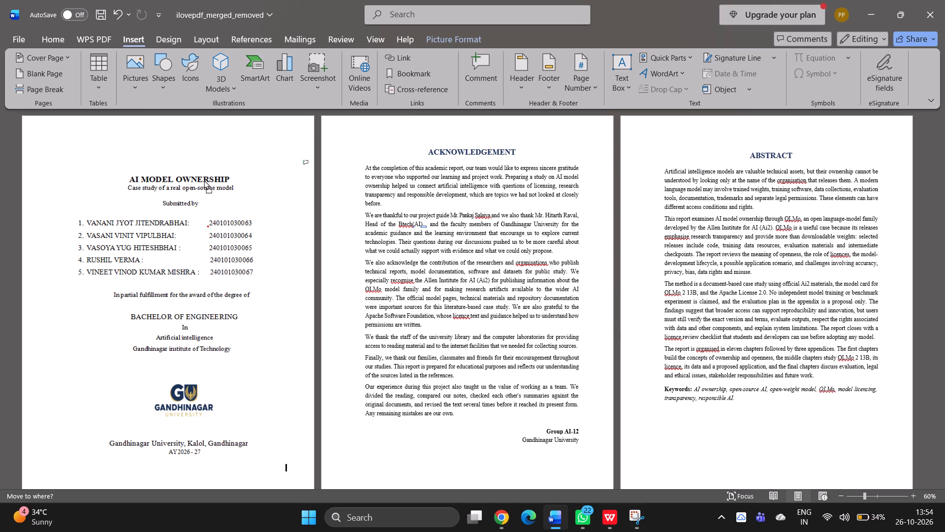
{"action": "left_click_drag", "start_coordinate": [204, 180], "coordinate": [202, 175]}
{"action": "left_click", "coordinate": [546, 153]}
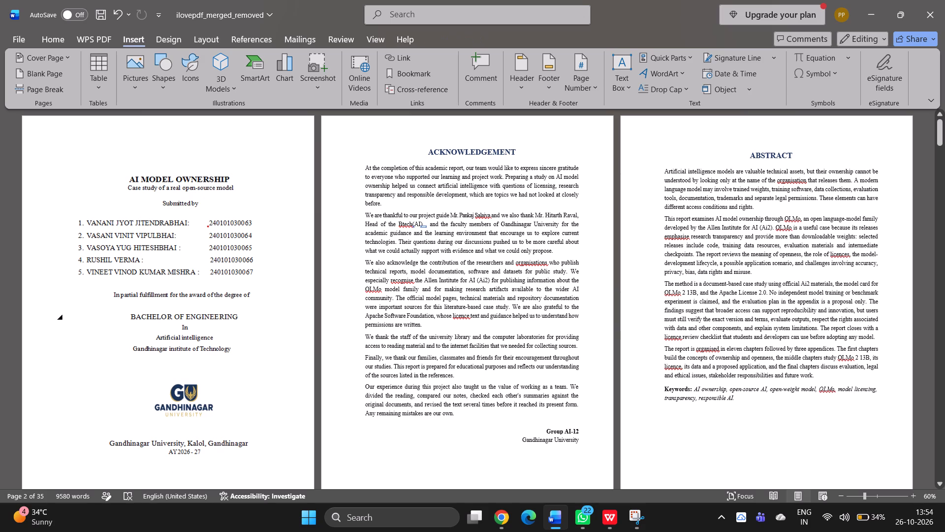
Examine the cover picture at full zoom and check the following front-matter pages through the table of contents.
{"action": "left_click", "coordinate": [16, 246]}
{"action": "left_click", "coordinate": [144, 258]}
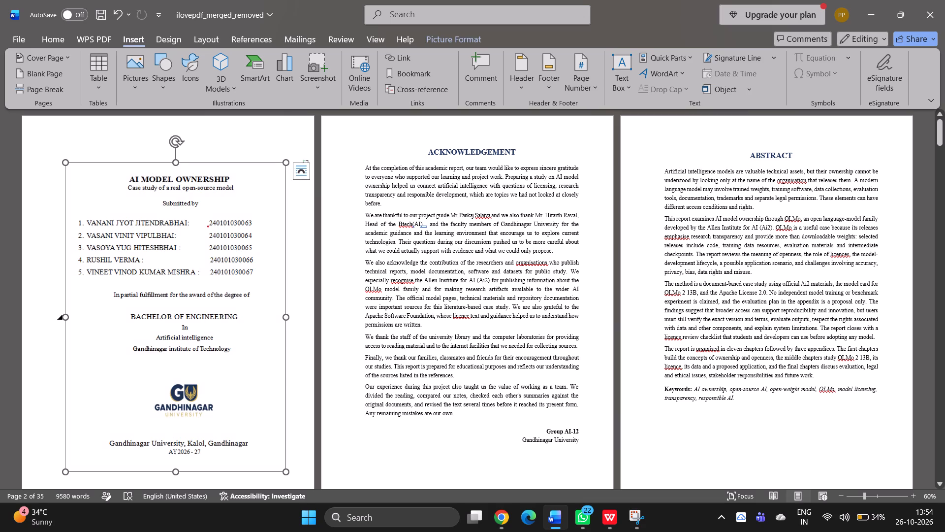
{"action": "scroll", "coordinate": [241, 197], "scroll_direction": "up", "scroll_amount": 4, "text": "ctrl"}
{"action": "scroll", "coordinate": [241, 197], "scroll_direction": "right", "scroll_amount": 1}
{"action": "scroll", "coordinate": [241, 197], "scroll_direction": "up", "scroll_amount": 1}
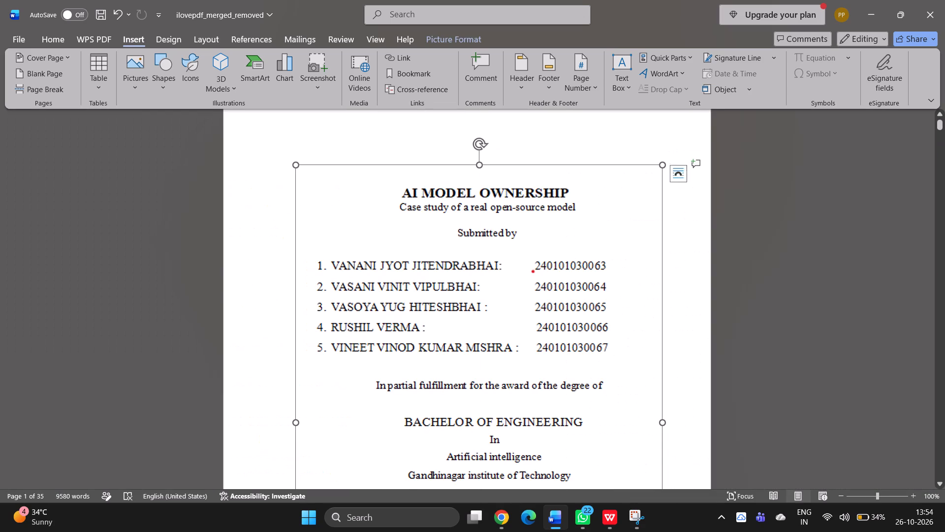
{"action": "scroll", "coordinate": [241, 197], "scroll_direction": "up", "scroll_amount": 1}
{"action": "scroll", "coordinate": [241, 197], "scroll_direction": "down", "scroll_amount": 3}
{"action": "left_click", "coordinate": [265, 253]}
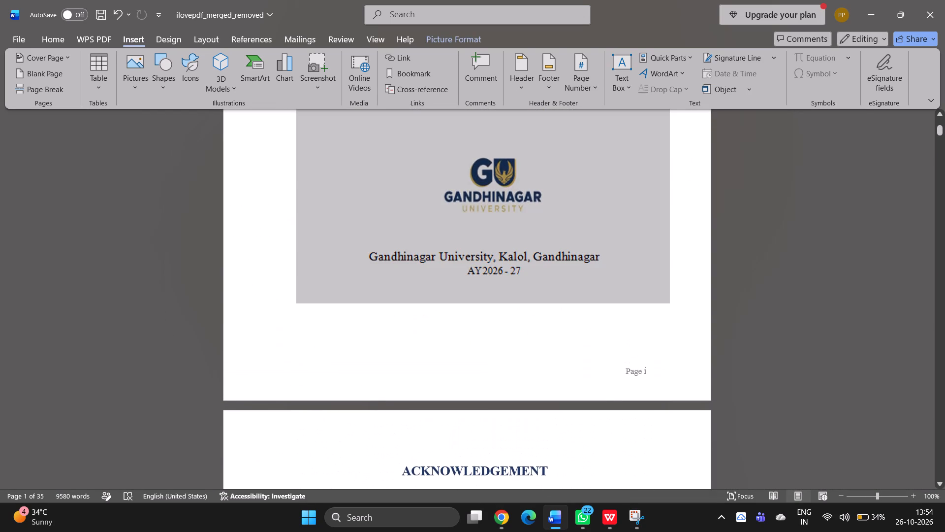
{"action": "left_click", "coordinate": [181, 304]}
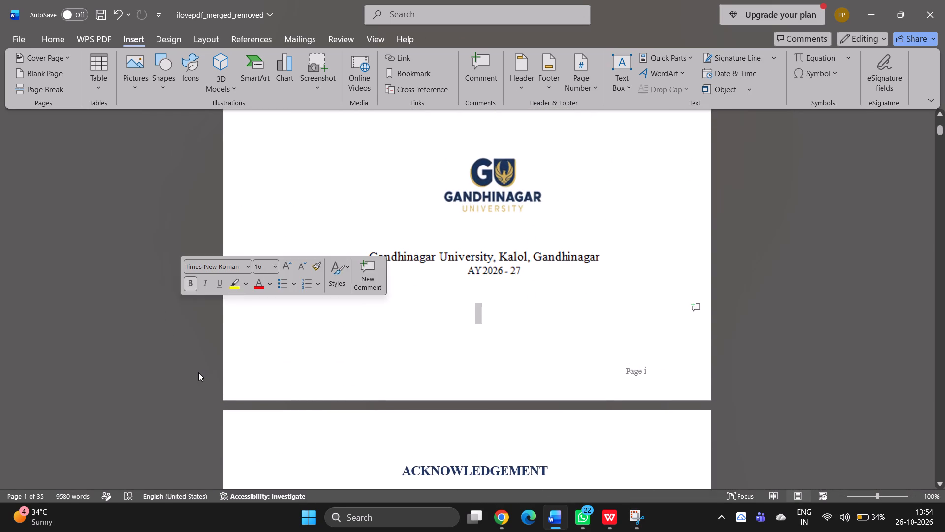
{"action": "left_click", "coordinate": [198, 372]}
{"action": "left_click", "coordinate": [138, 284]}
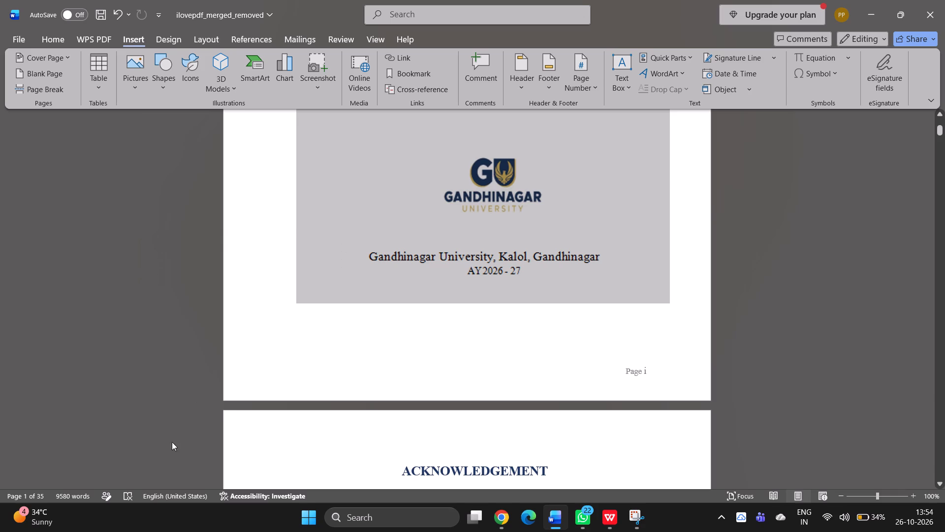
{"action": "left_click", "coordinate": [232, 406]}
{"action": "scroll", "coordinate": [212, 270], "scroll_direction": "up", "scroll_amount": 7}
{"action": "scroll", "coordinate": [212, 270], "scroll_direction": "down", "scroll_amount": 1}
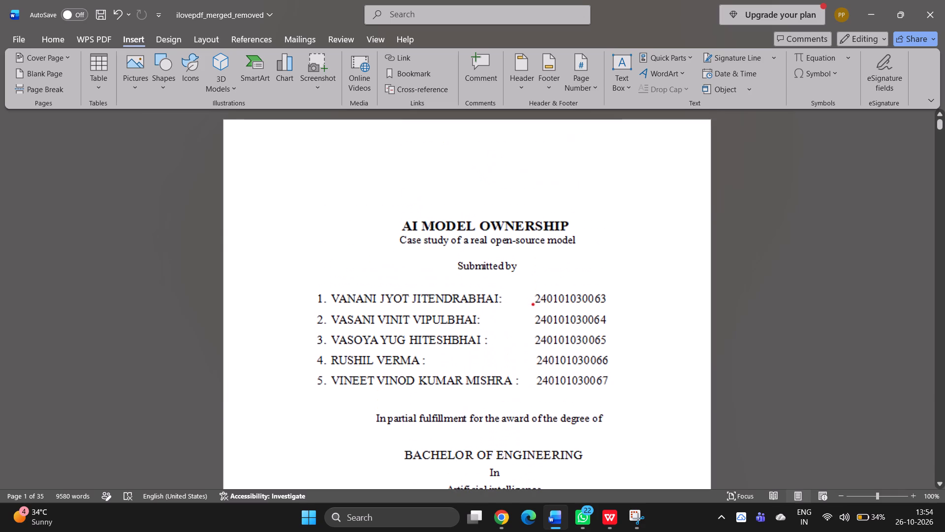
{"action": "scroll", "coordinate": [212, 270], "scroll_direction": "down", "scroll_amount": 1}
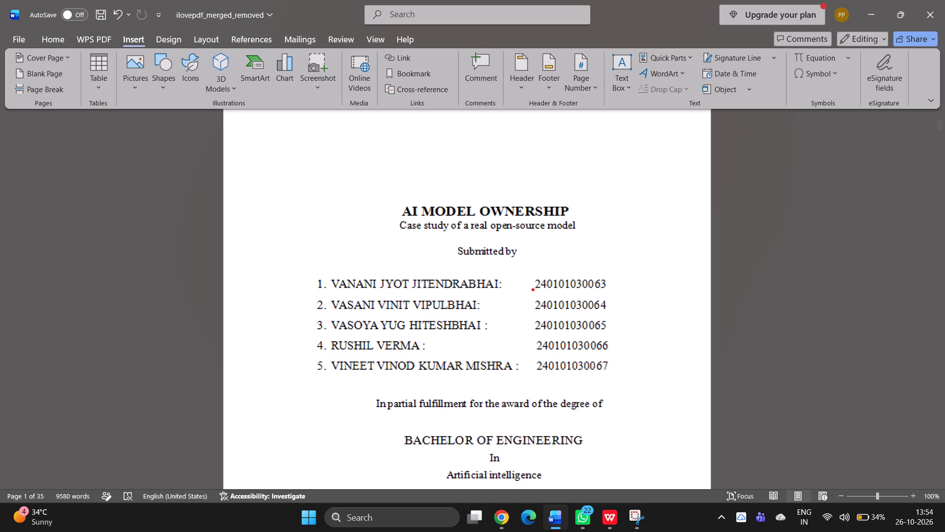
{"action": "scroll", "coordinate": [212, 270], "scroll_direction": "down", "scroll_amount": 1}
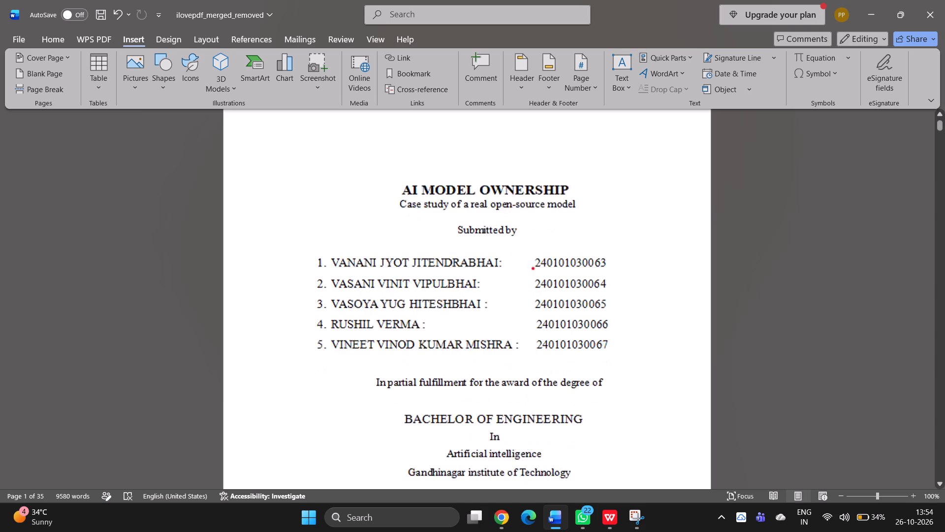
{"action": "scroll", "coordinate": [212, 270], "scroll_direction": "down", "scroll_amount": 7}
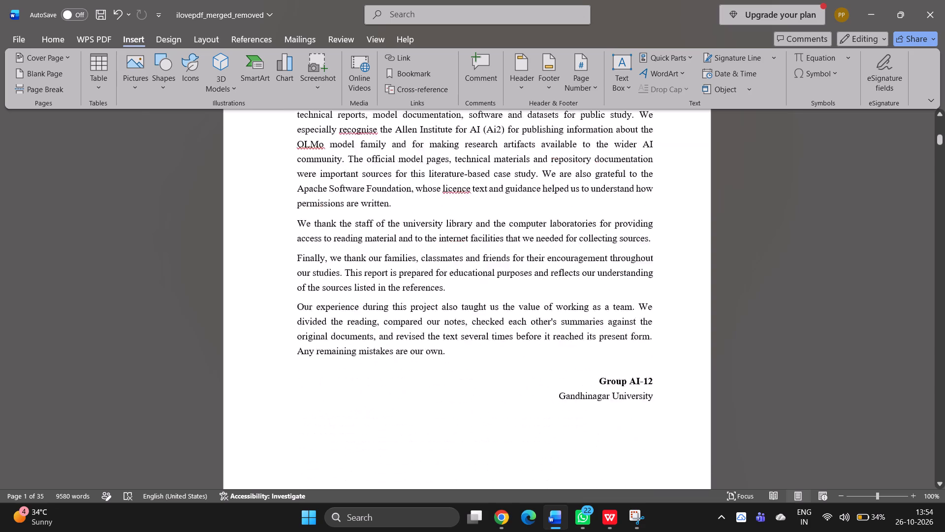
{"action": "scroll", "coordinate": [212, 270], "scroll_direction": "down", "scroll_amount": 8}
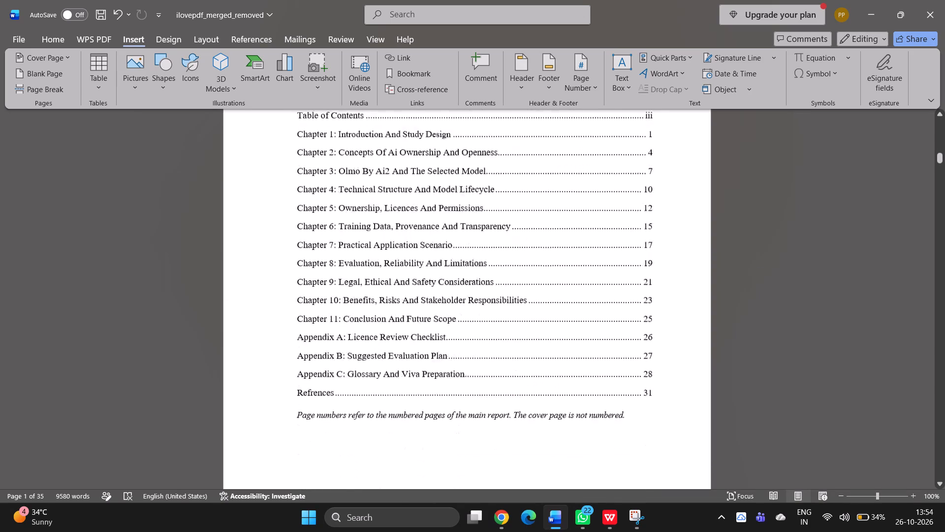
{"action": "scroll", "coordinate": [212, 270], "scroll_direction": "down", "scroll_amount": 2}
{"action": "scroll", "coordinate": [212, 270], "scroll_direction": "up", "scroll_amount": 14}
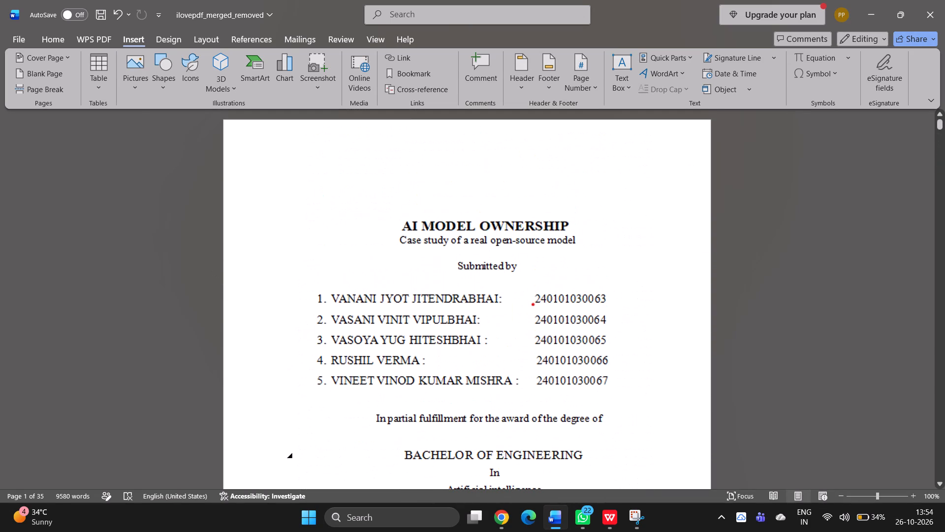
{"action": "left_click", "coordinate": [376, 299]}
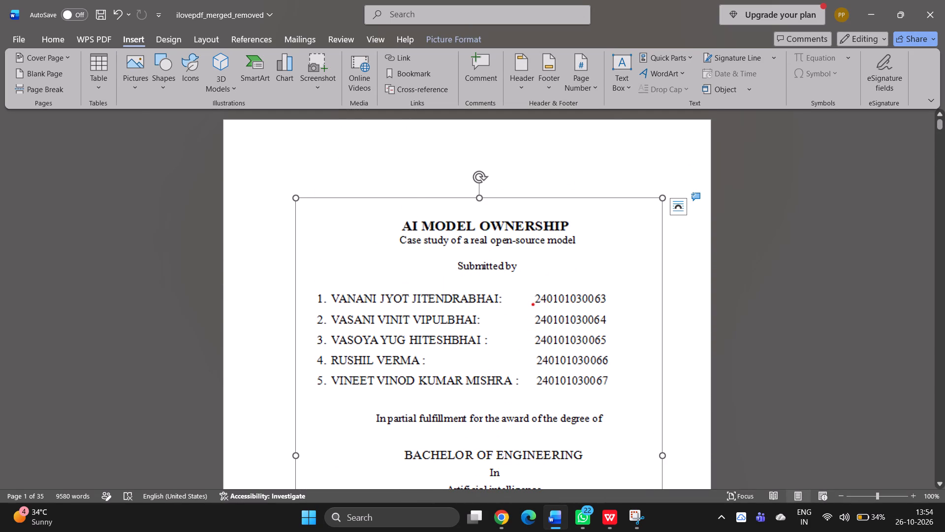
{"action": "left_click", "coordinate": [717, 221]}
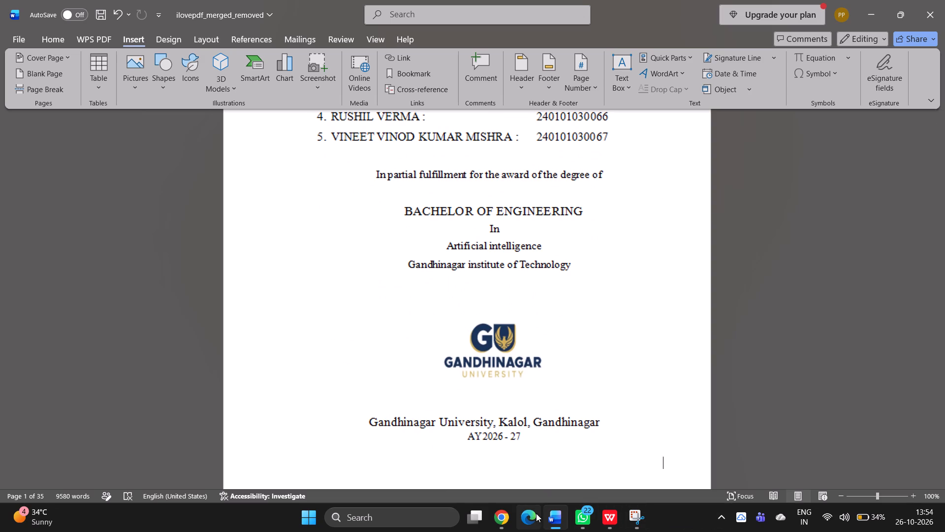
Close the Snipping Tool capture and the WPS Office window holding the Dataset_Licence_Comparison report.
{"action": "left_click", "coordinate": [550, 514]}
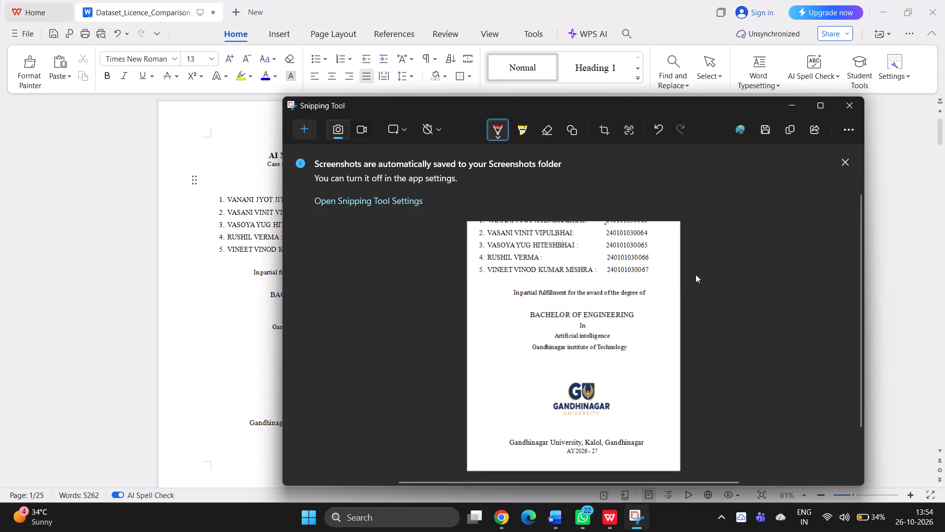
{"action": "left_click", "coordinate": [842, 103]}
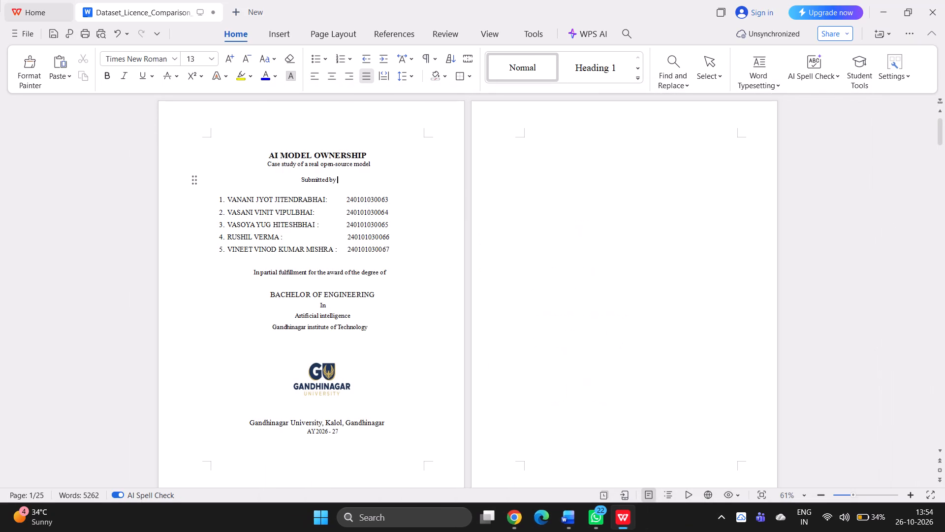
{"action": "left_click", "coordinate": [363, 157]}
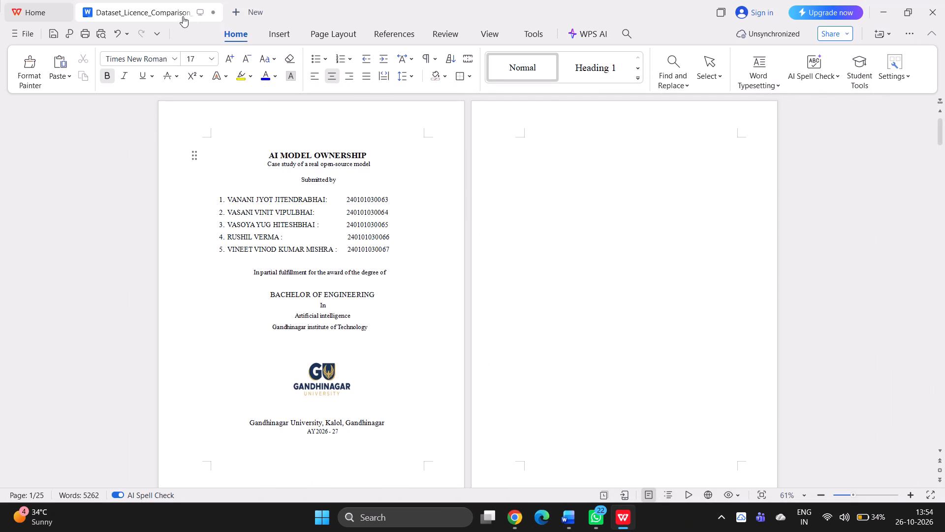
{"action": "left_click", "coordinate": [944, 1]}
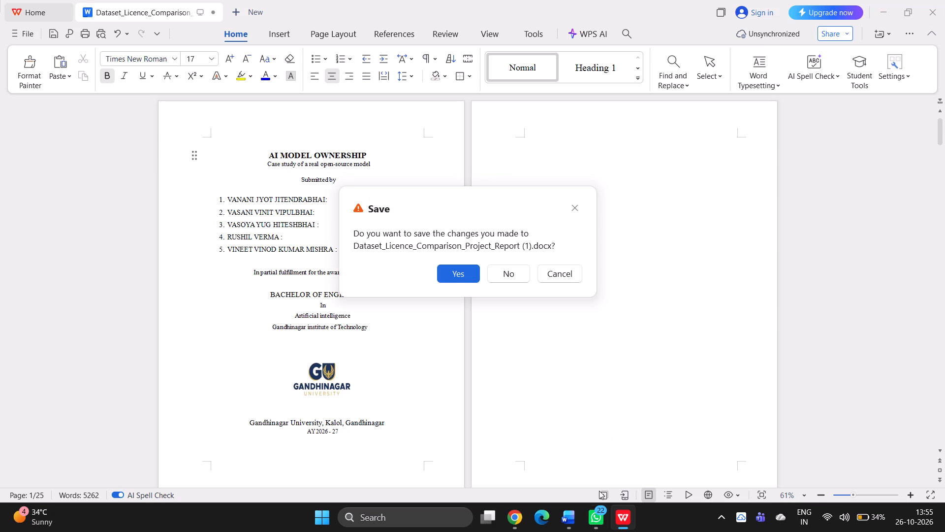
Save the changes to Dataset_Licence_Comparison_Project_Report (1).docx as it closes.
{"action": "left_click", "coordinate": [471, 274]}
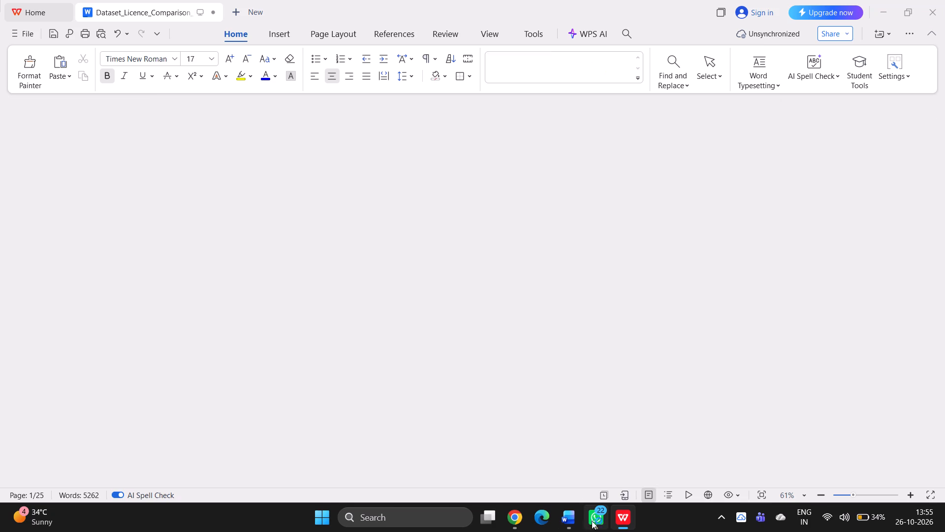
Switch to Word and open the recent Word document Dataset_Licence_Comparison_Project_Report (1) from the OneDrive Desktop Documents folder.
{"action": "left_click", "coordinate": [587, 522]}
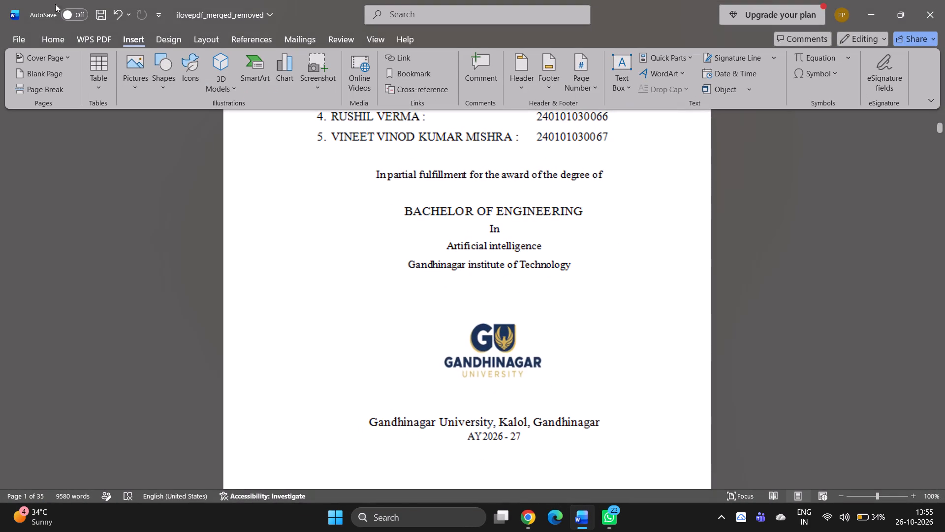
{"action": "left_click", "coordinate": [14, 45]}
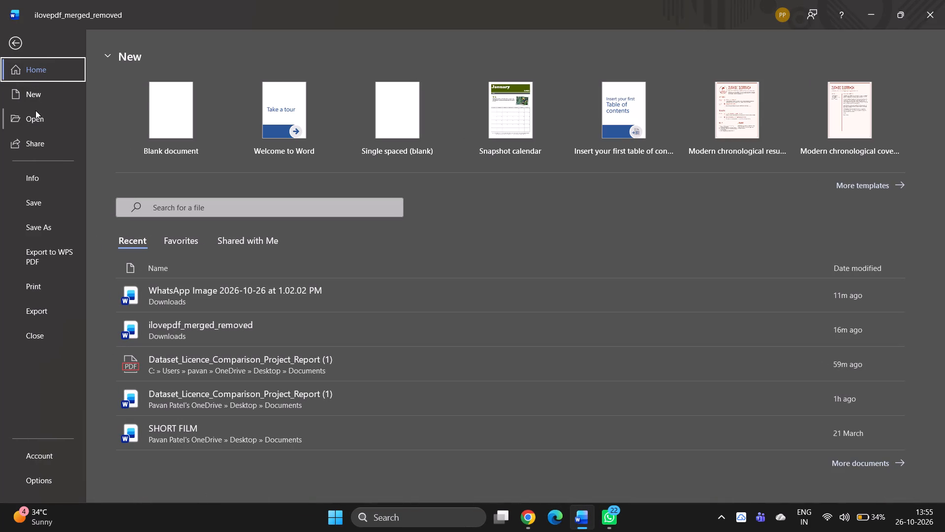
{"action": "left_click", "coordinate": [40, 99]}
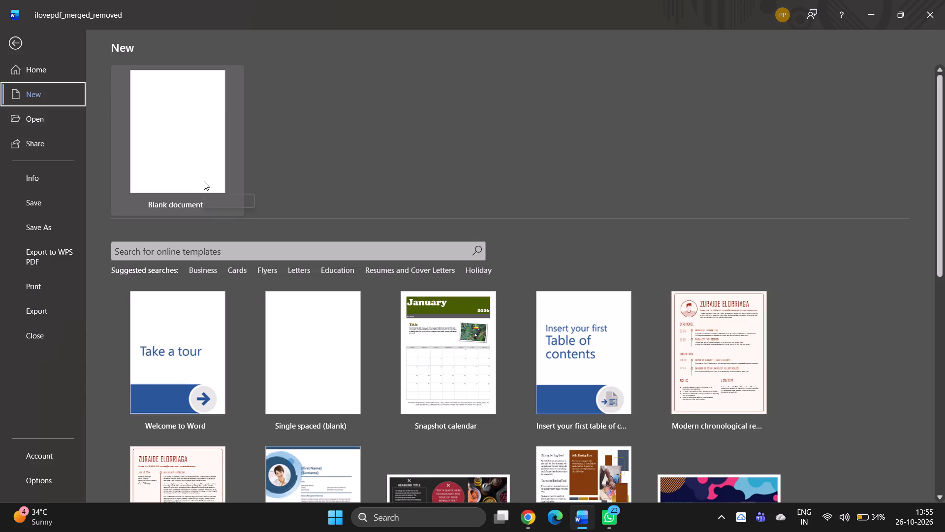
{"action": "left_click", "coordinate": [52, 120]}
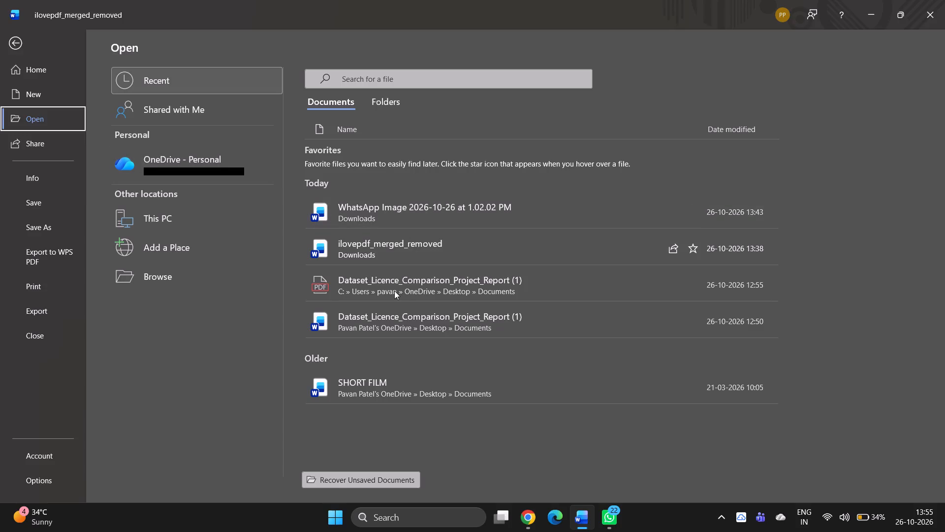
{"action": "double_click", "coordinate": [394, 318]}
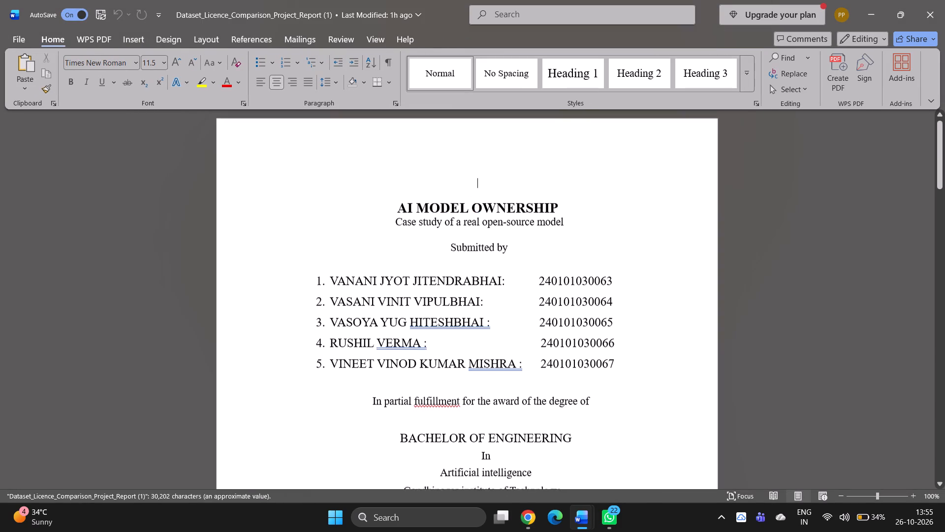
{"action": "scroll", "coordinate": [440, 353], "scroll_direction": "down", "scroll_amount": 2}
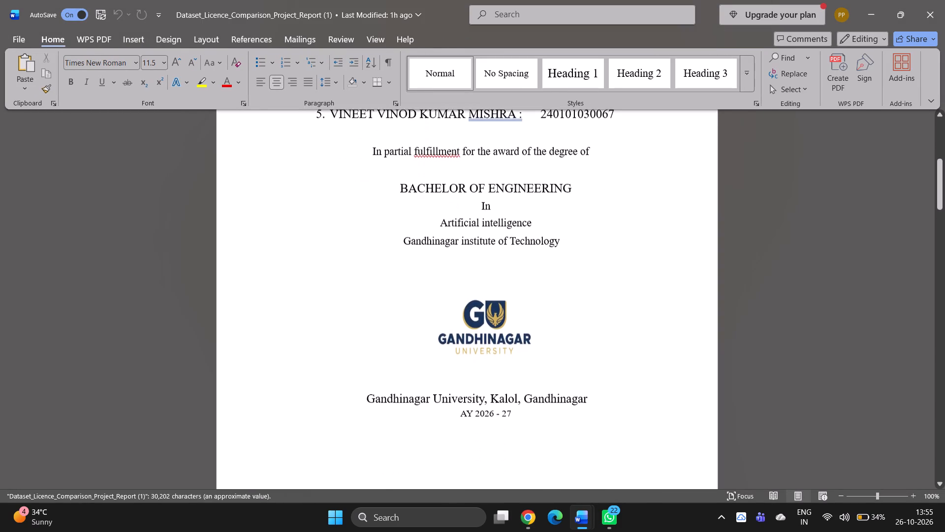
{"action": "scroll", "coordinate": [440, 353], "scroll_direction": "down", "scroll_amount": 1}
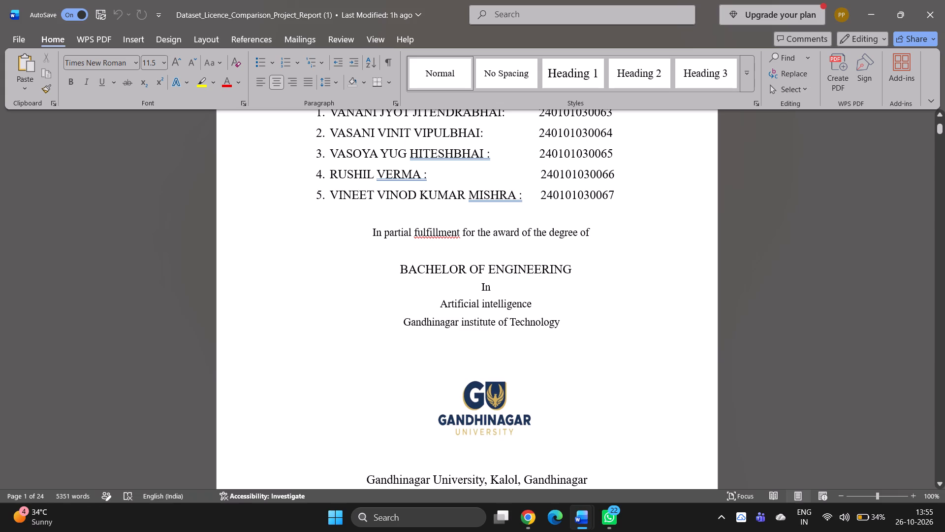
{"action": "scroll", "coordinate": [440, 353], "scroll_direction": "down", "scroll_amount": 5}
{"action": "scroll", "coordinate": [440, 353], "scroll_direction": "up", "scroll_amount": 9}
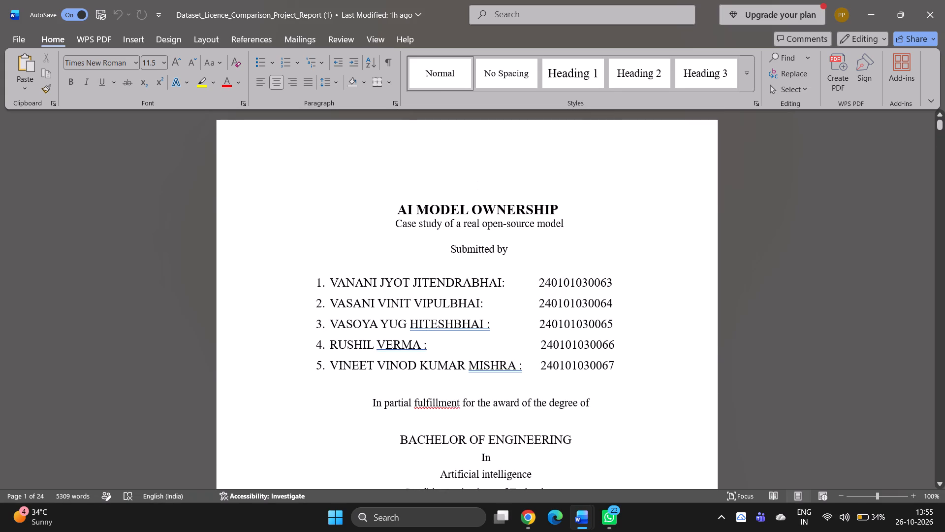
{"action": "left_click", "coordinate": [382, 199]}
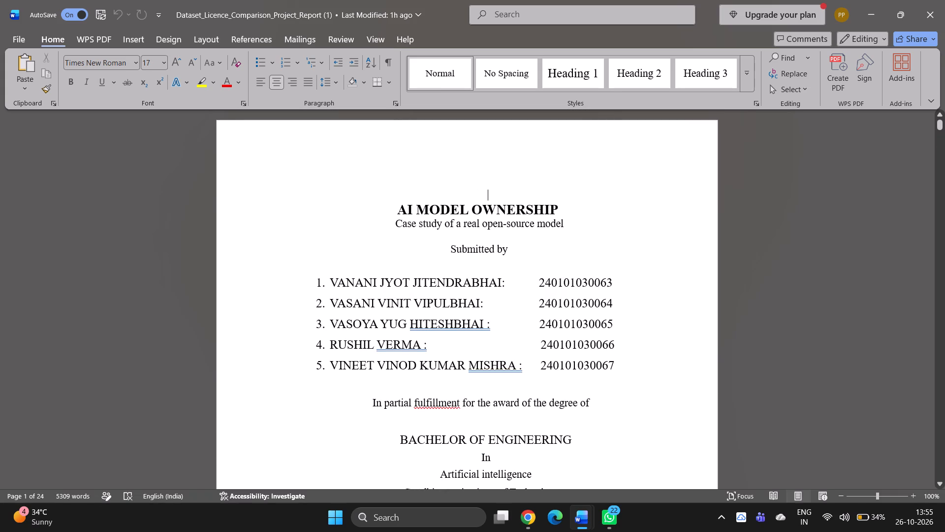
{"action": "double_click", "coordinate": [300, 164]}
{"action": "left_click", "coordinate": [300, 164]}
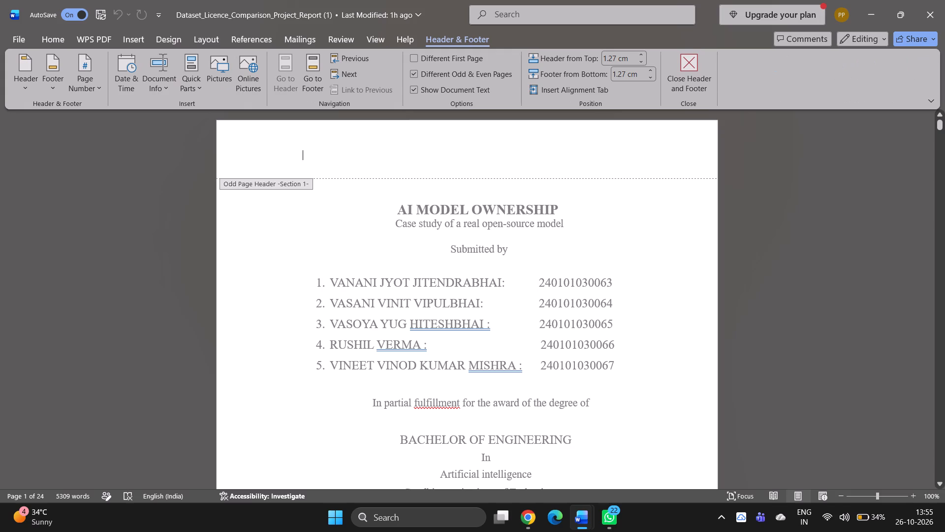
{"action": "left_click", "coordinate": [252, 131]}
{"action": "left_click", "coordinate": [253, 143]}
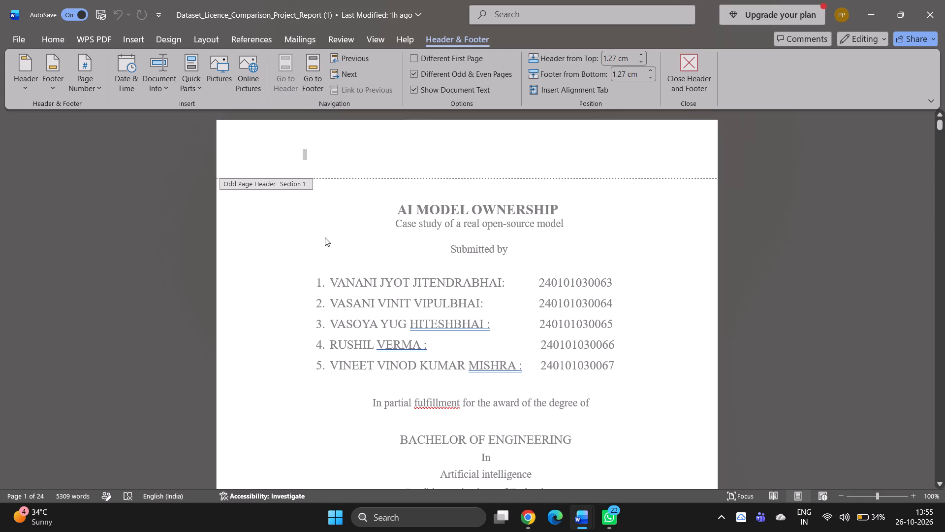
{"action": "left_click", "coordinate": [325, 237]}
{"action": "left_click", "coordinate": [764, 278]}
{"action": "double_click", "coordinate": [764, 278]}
Copy the whole cover page content, from the AI MODEL OWNERSHIP title through the logo to the AY 2026 - 27 line.
{"action": "left_click_drag", "start_coordinate": [389, 211], "coordinate": [537, 458]}
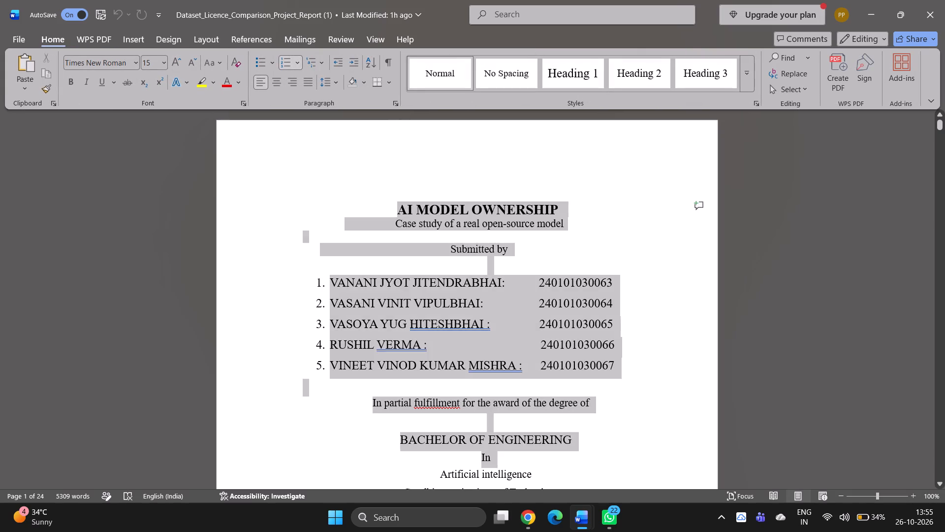
{"action": "left_click_drag", "start_coordinate": [537, 458], "coordinate": [641, 401]}
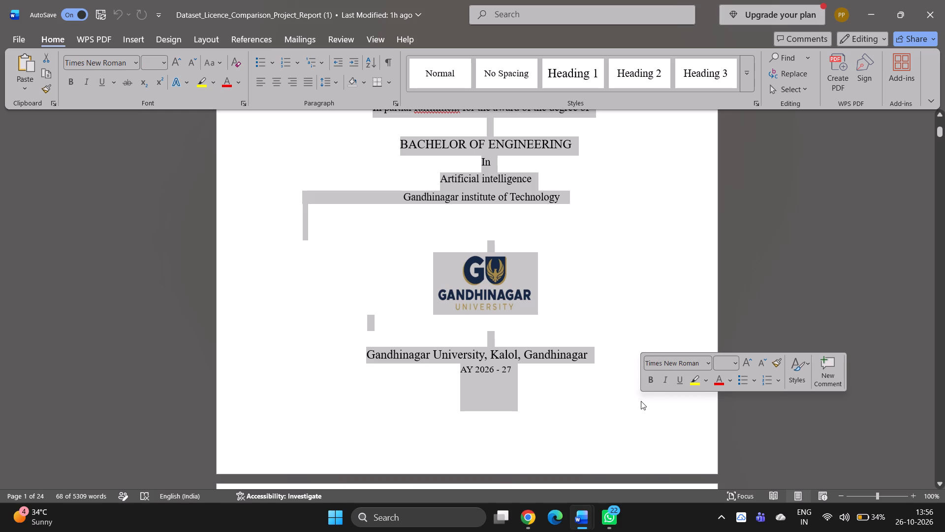
{"action": "key", "text": "ctrl+c"}
Switch to the ilovepdf_merged_removed document and cut the cover picture from its first page.
{"action": "left_click", "coordinate": [580, 520]}
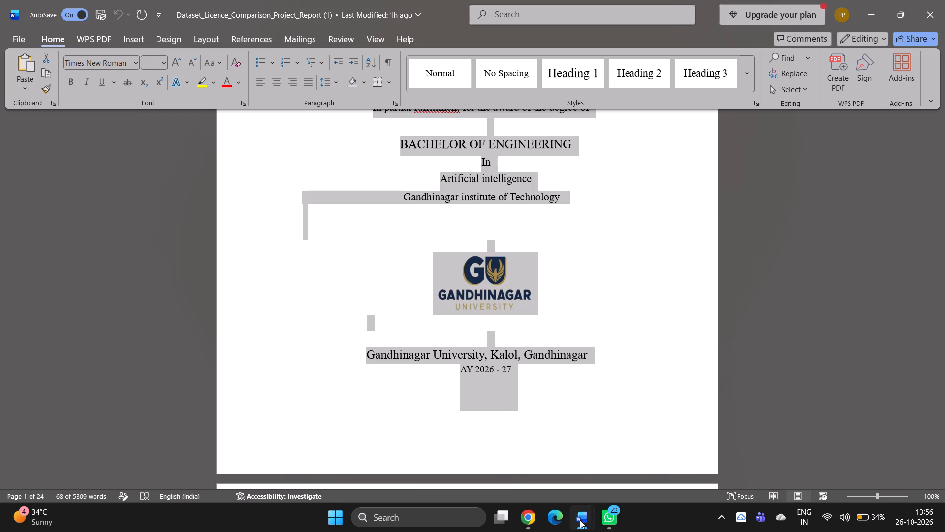
{"action": "left_click", "coordinate": [548, 468]}
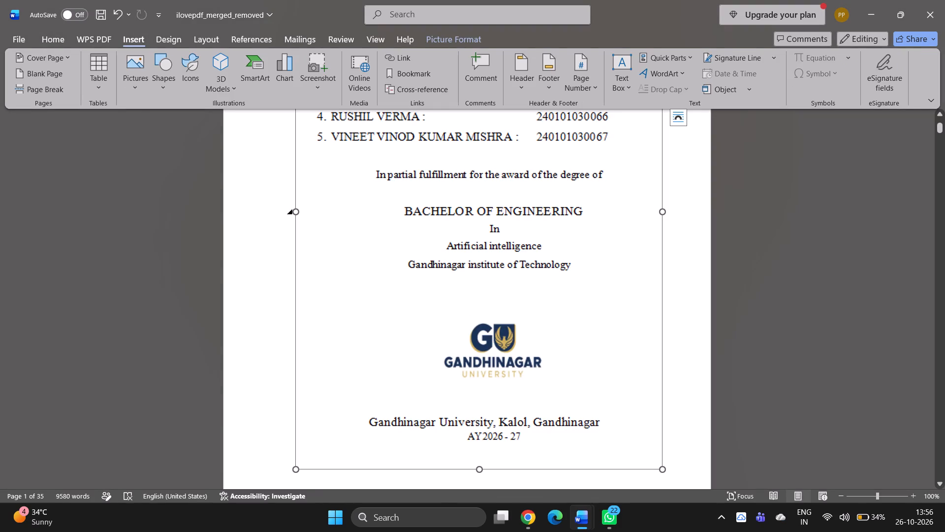
{"action": "scroll", "coordinate": [303, 168], "scroll_direction": "down", "scroll_amount": 4, "text": "ctrl"}
{"action": "scroll", "coordinate": [303, 168], "scroll_direction": "up", "scroll_amount": 1}
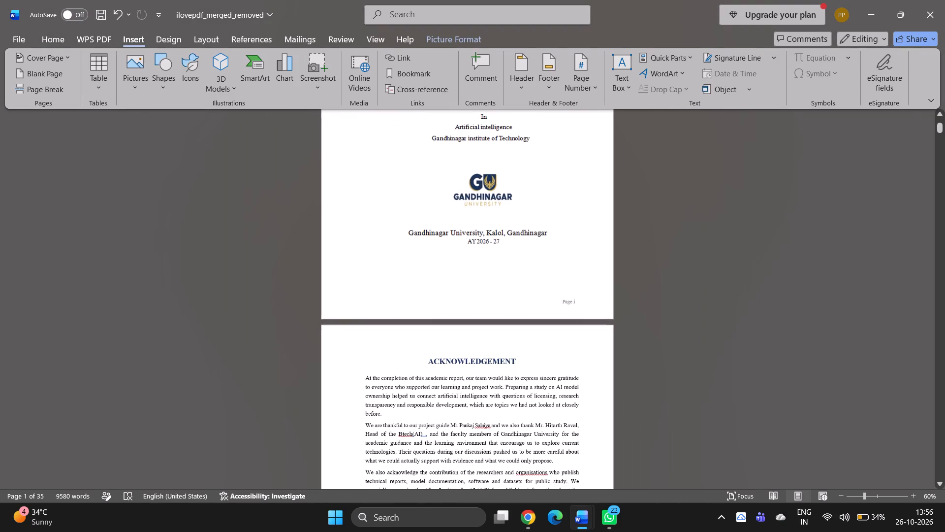
{"action": "scroll", "coordinate": [303, 168], "scroll_direction": "up", "scroll_amount": 1}
{"action": "scroll", "coordinate": [303, 168], "scroll_direction": "down", "scroll_amount": 1, "text": "ctrl"}
{"action": "scroll", "coordinate": [303, 168], "scroll_direction": "up", "scroll_amount": 1, "text": "ctrl"}
{"action": "scroll", "coordinate": [350, 225], "scroll_direction": "up", "scroll_amount": 2}
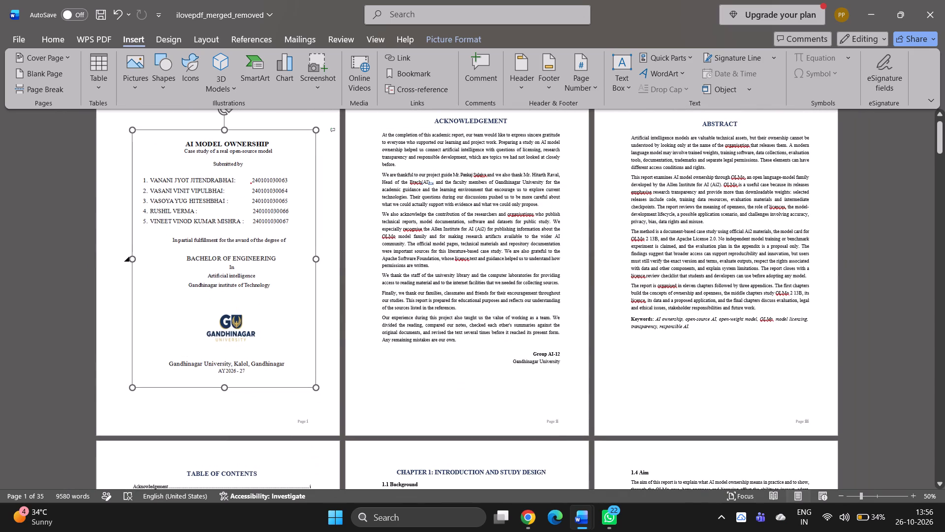
{"action": "left_click", "coordinate": [234, 149]}
{"action": "right_click", "coordinate": [234, 149]}
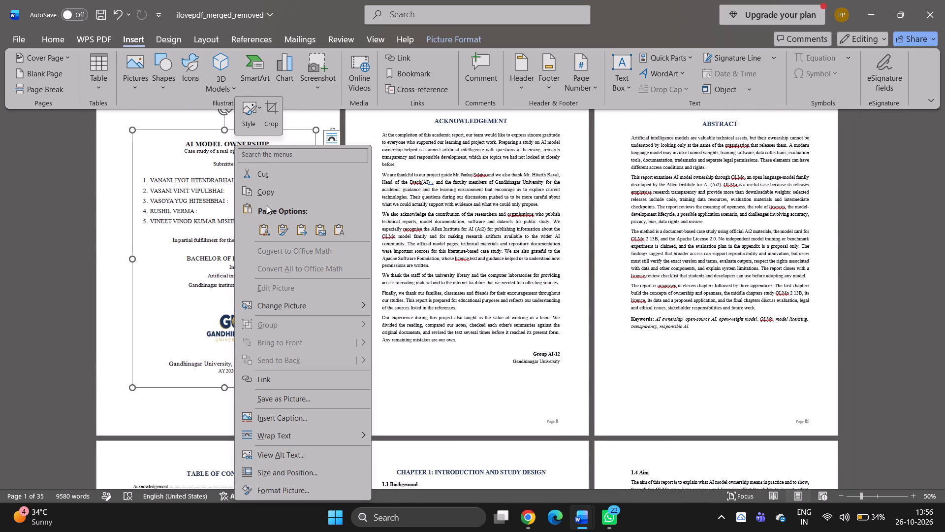
{"action": "left_click", "coordinate": [277, 166]}
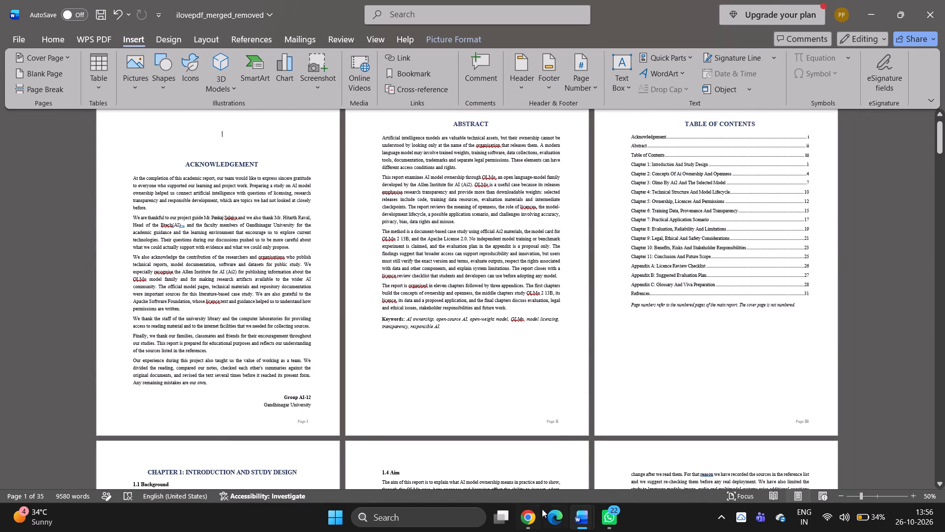
Return to the Dataset_Licence_Comparison_Project_Report (1) document and copy the selected cover page content again.
{"action": "left_click", "coordinate": [573, 518]}
{"action": "left_click", "coordinate": [612, 475]}
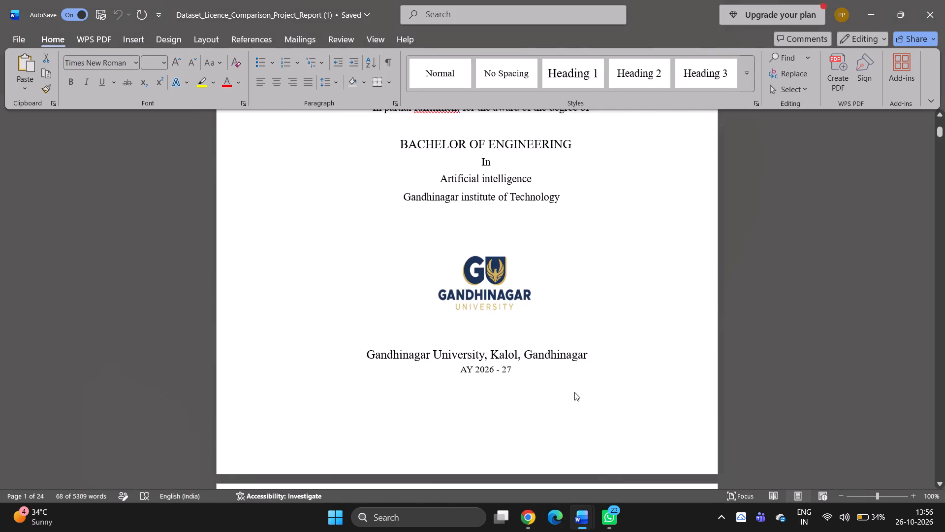
{"action": "key", "text": "ctrl+c"}
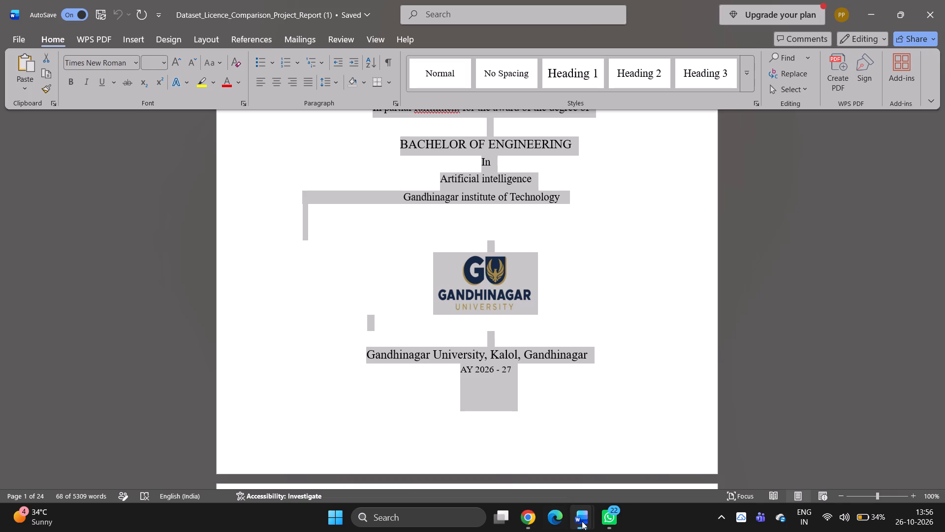
In the ilovepdf_merged_removed document, insert a blank page before the ACKNOWLEDGEMENT page.
{"action": "left_click", "coordinate": [582, 521]}
{"action": "left_click", "coordinate": [550, 477]}
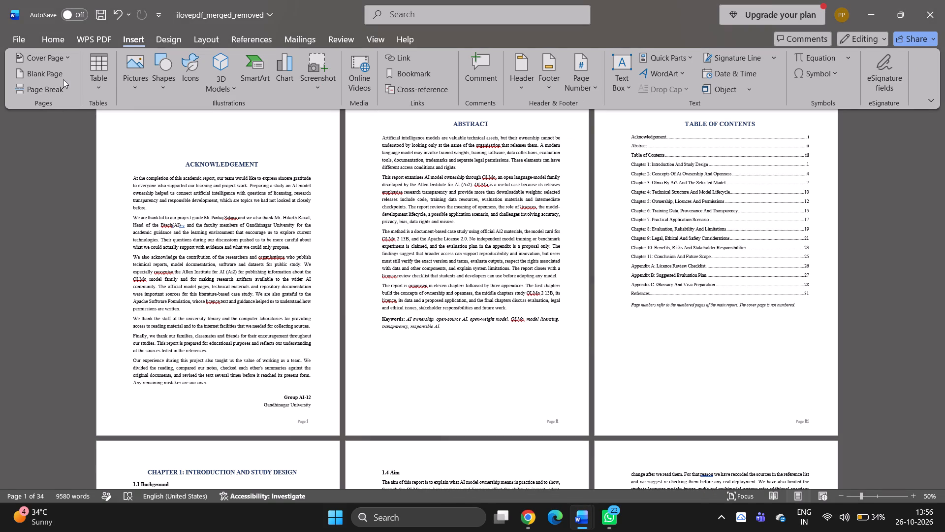
{"action": "left_click", "coordinate": [63, 78]}
{"action": "scroll", "coordinate": [180, 196], "scroll_direction": "up", "scroll_amount": 1}
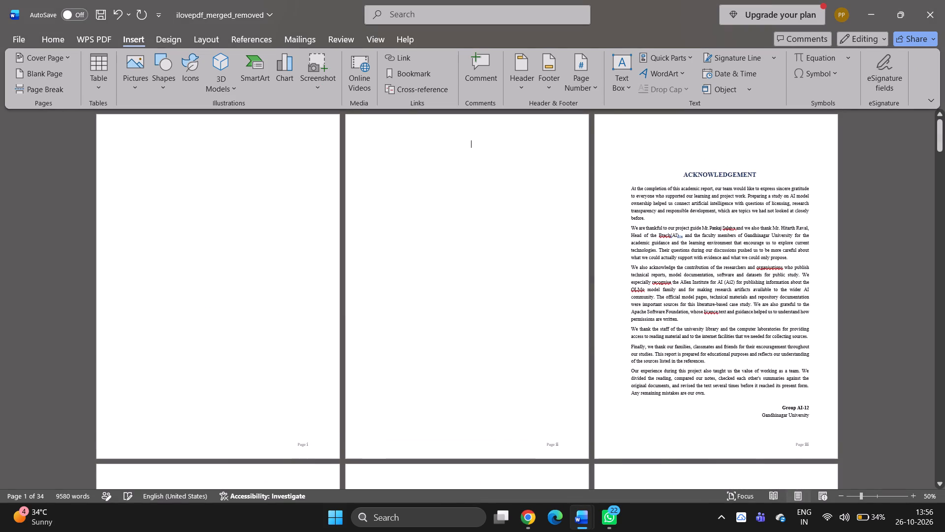
Paste the copied cover page content ahead of the ACKNOWLEDGEMENT heading.
{"action": "left_click", "coordinate": [401, 265]}
{"action": "key", "text": "ctrl+v"}
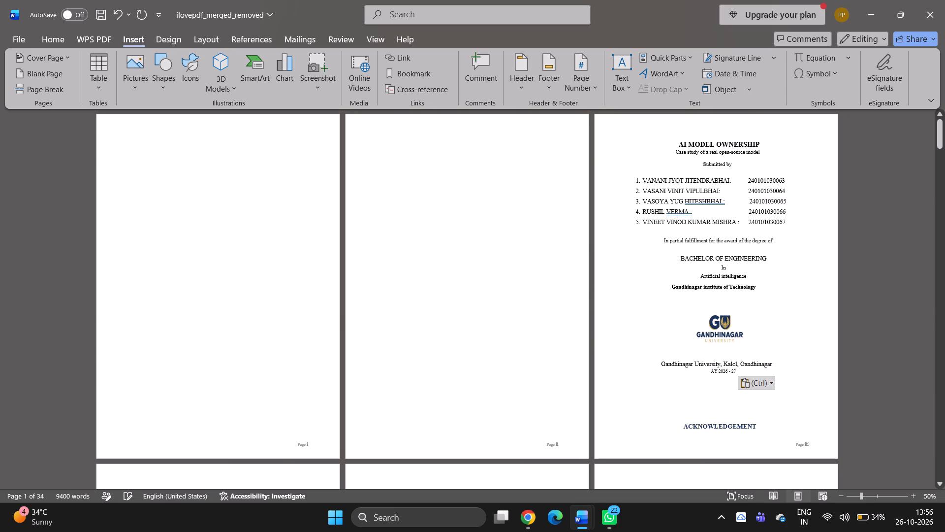
Add a line break before the ACKNOWLEDGEMENT heading to push it onto the page after the pasted cover.
{"action": "scroll", "coordinate": [693, 274], "scroll_direction": "down", "scroll_amount": 3}
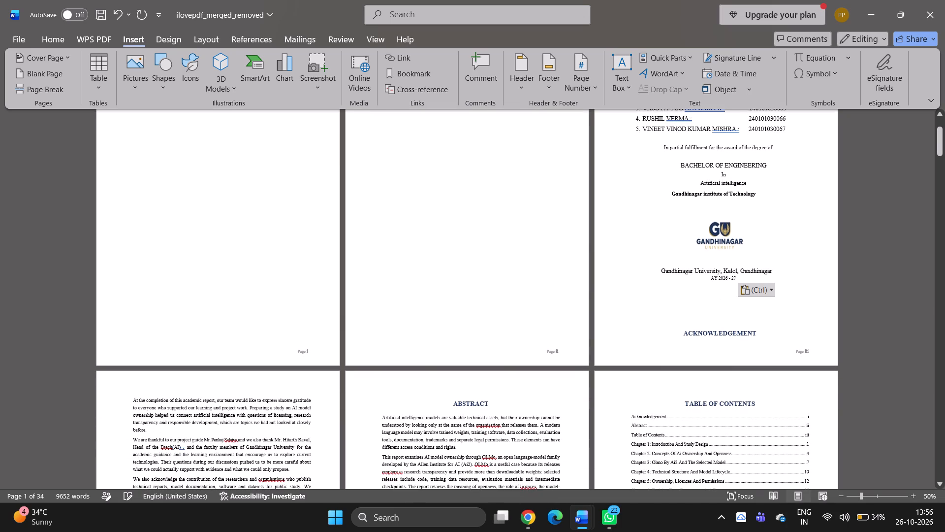
{"action": "left_click", "coordinate": [668, 335]}
{"action": "key", "text": "Return"}
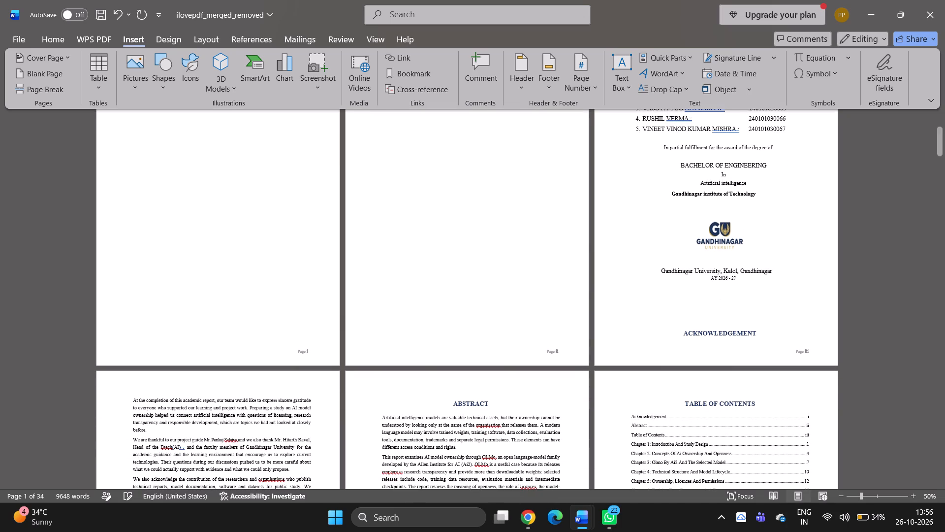
Set the font size of the five numbered student names and enrolment numbers on the cover to 14.
{"action": "scroll", "coordinate": [668, 335], "scroll_direction": "up", "scroll_amount": 1}
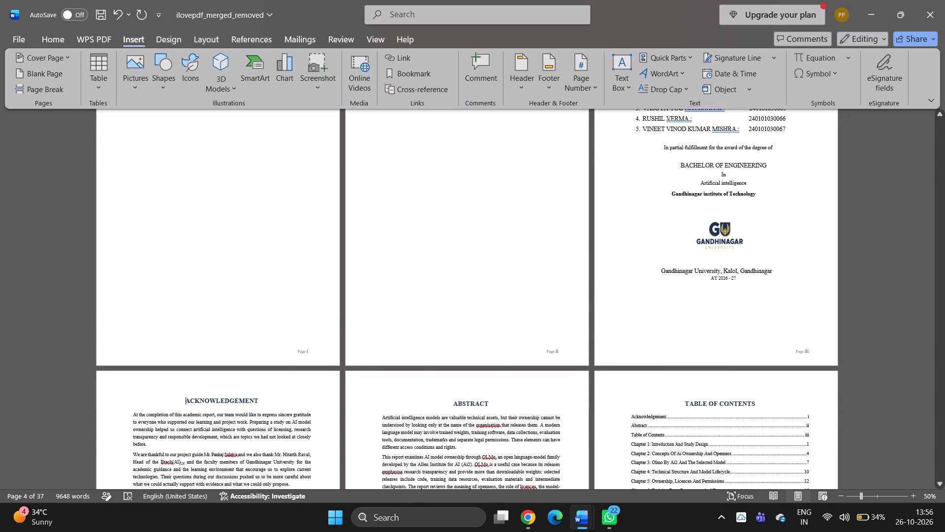
{"action": "scroll", "coordinate": [668, 335], "scroll_direction": "up", "scroll_amount": 2}
{"action": "left_click", "coordinate": [480, 168]}
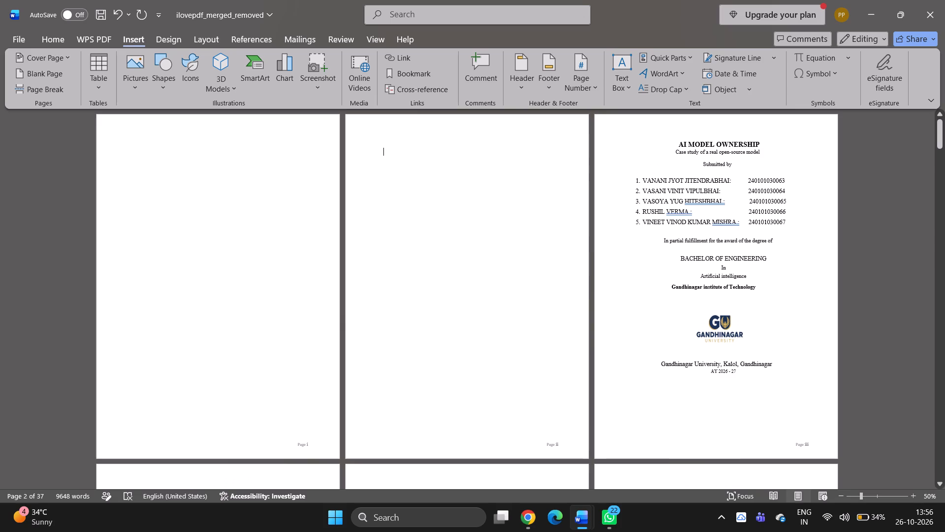
{"action": "scroll", "coordinate": [672, 264], "scroll_direction": "up", "scroll_amount": 1}
{"action": "left_click_drag", "start_coordinate": [739, 224], "coordinate": [648, 180]}
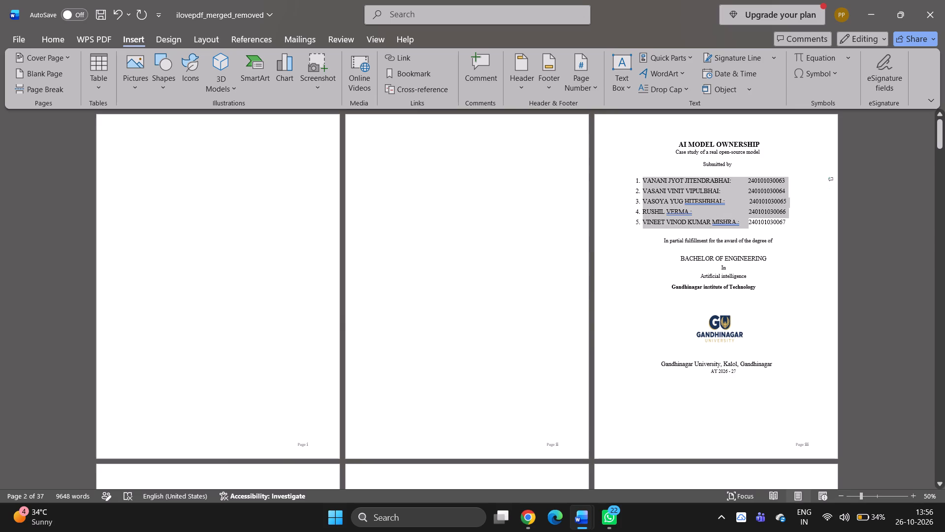
{"action": "left_click_drag", "start_coordinate": [648, 180], "coordinate": [648, 180]}
{"action": "left_click_drag", "start_coordinate": [794, 228], "coordinate": [678, 181]}
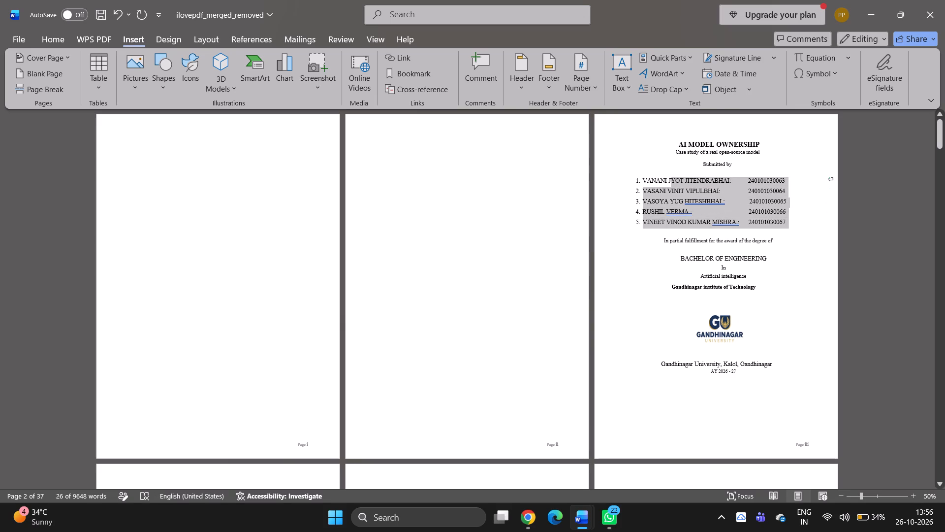
{"action": "left_click_drag", "start_coordinate": [678, 181], "coordinate": [644, 177]}
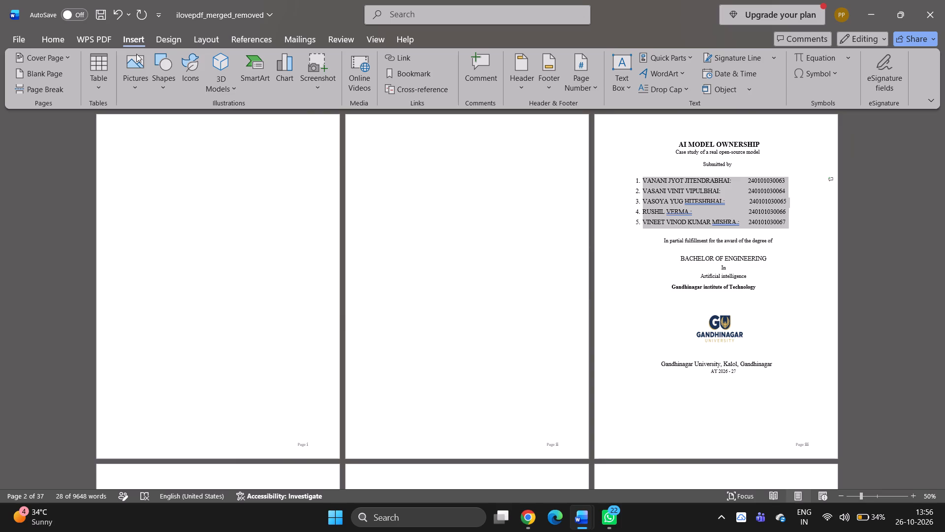
{"action": "left_click", "coordinate": [60, 38]}
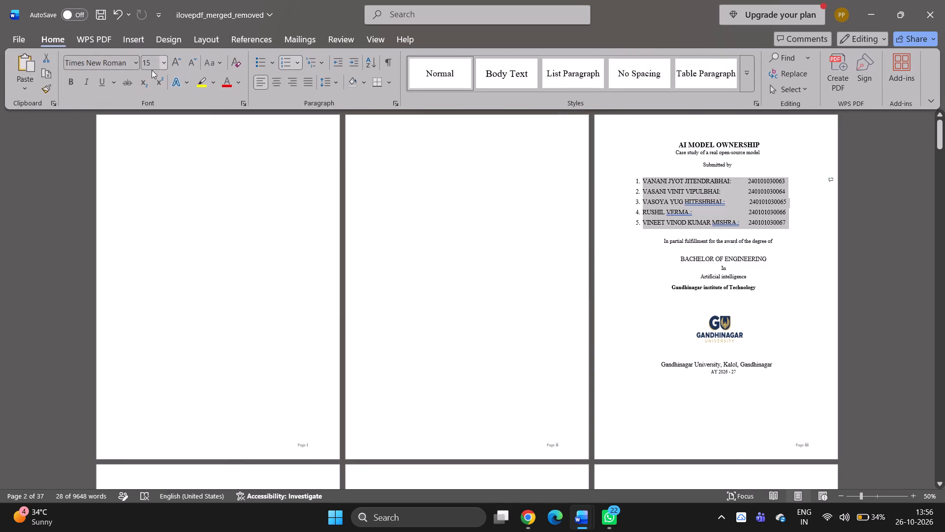
{"action": "left_click", "coordinate": [156, 62]}
{"action": "type", "text": "14"}
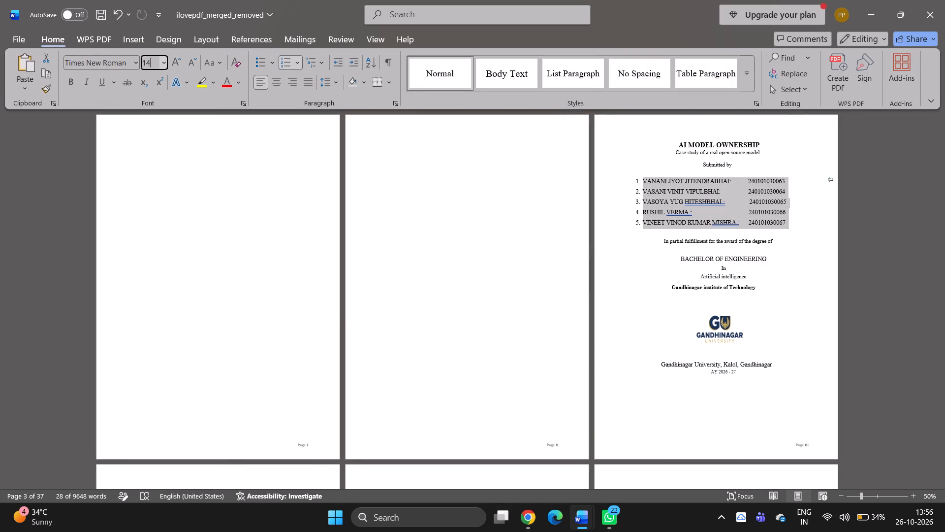
{"action": "left_click", "coordinate": [682, 159]}
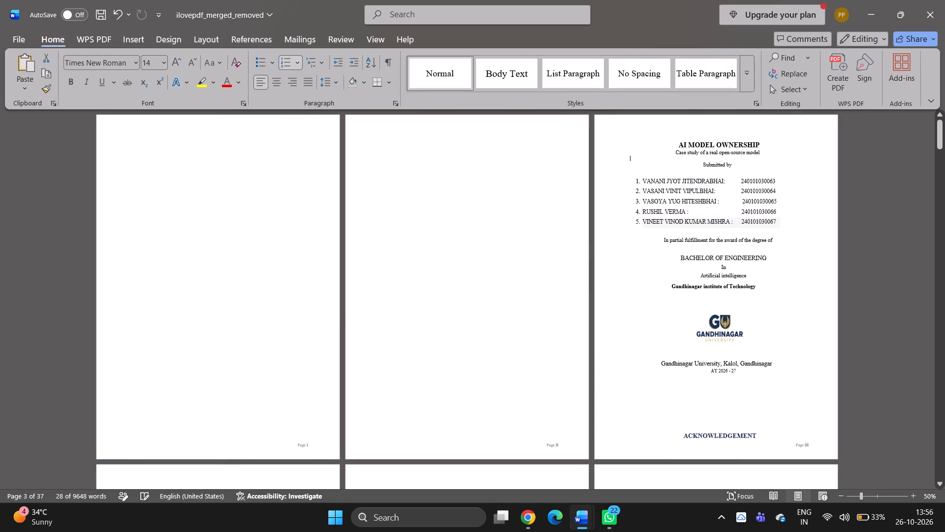
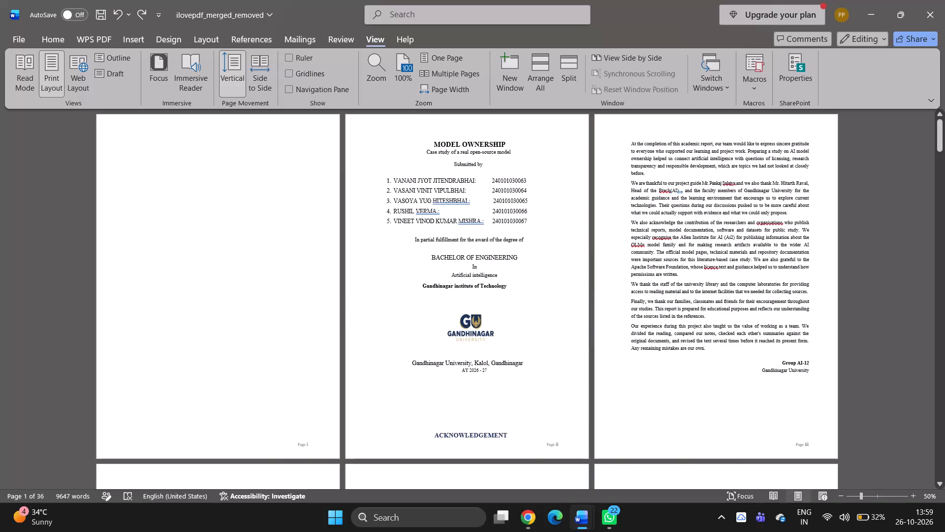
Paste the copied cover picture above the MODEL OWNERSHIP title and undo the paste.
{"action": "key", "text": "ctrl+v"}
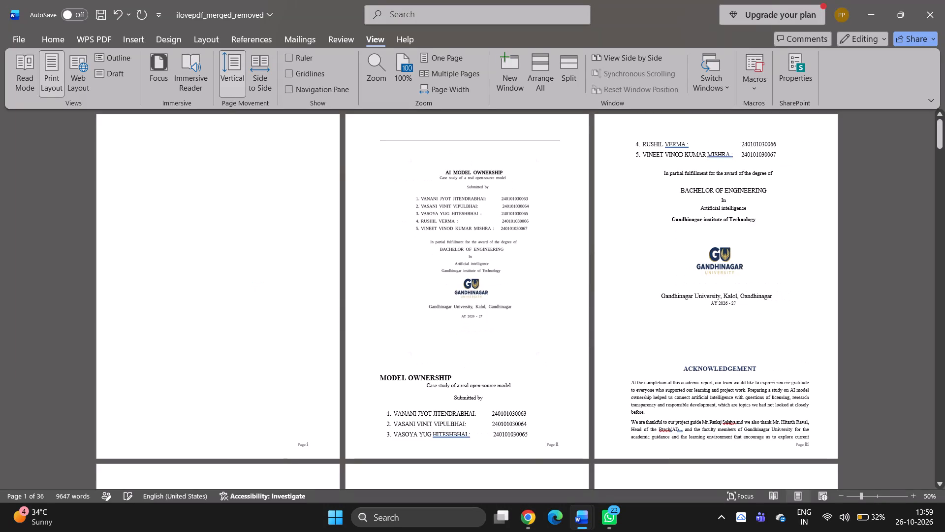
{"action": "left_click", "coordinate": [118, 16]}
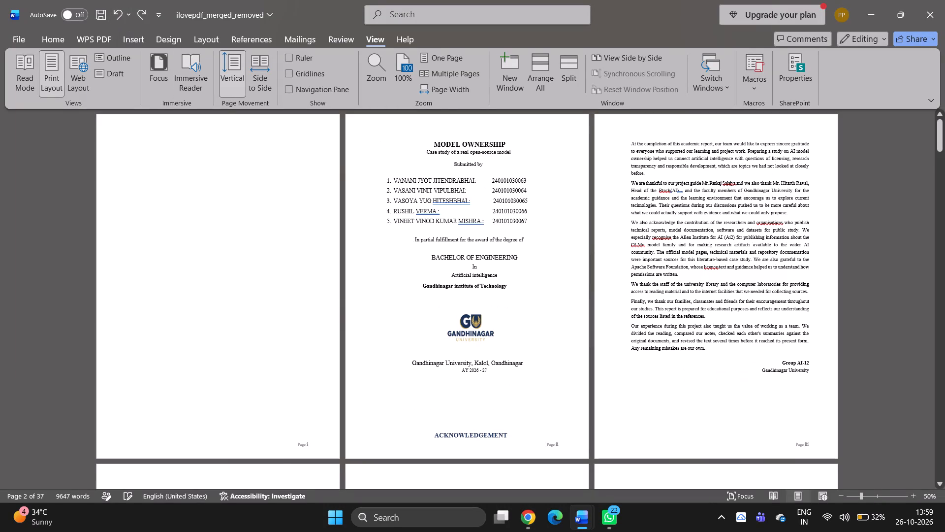
Examine the layout of the blank first page, the cover page and the front-matter pages that follow.
{"action": "scroll", "coordinate": [309, 279], "scroll_direction": "up", "scroll_amount": 2}
{"action": "left_click", "coordinate": [309, 279]}
{"action": "scroll", "coordinate": [309, 279], "scroll_direction": "down", "scroll_amount": 1}
{"action": "scroll", "coordinate": [309, 279], "scroll_direction": "up", "scroll_amount": 1, "text": "ctrl"}
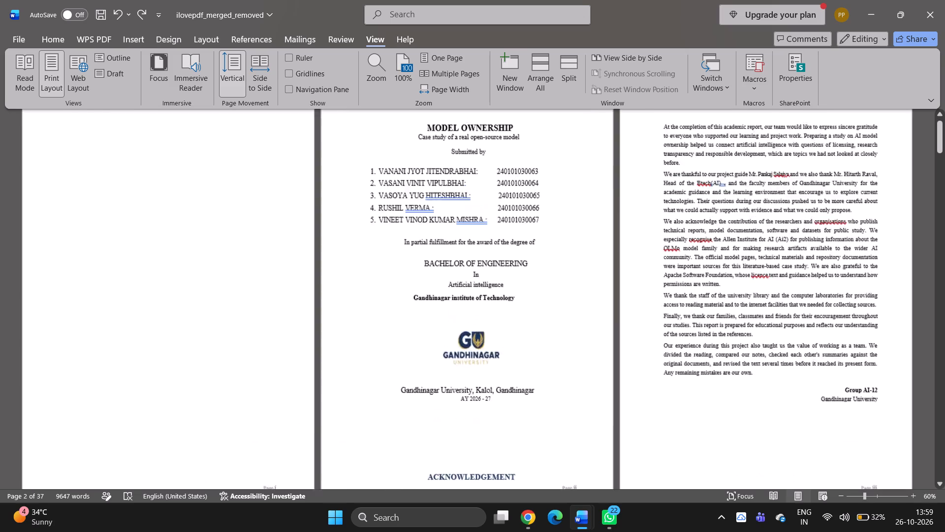
{"action": "scroll", "coordinate": [309, 279], "scroll_direction": "up", "scroll_amount": 3, "text": "ctrl"}
{"action": "scroll", "coordinate": [309, 279], "scroll_direction": "down", "scroll_amount": 1, "text": "ctrl"}
{"action": "scroll", "coordinate": [309, 279], "scroll_direction": "left", "scroll_amount": 2}
{"action": "scroll", "coordinate": [309, 279], "scroll_direction": "down", "scroll_amount": 3, "text": "ctrl"}
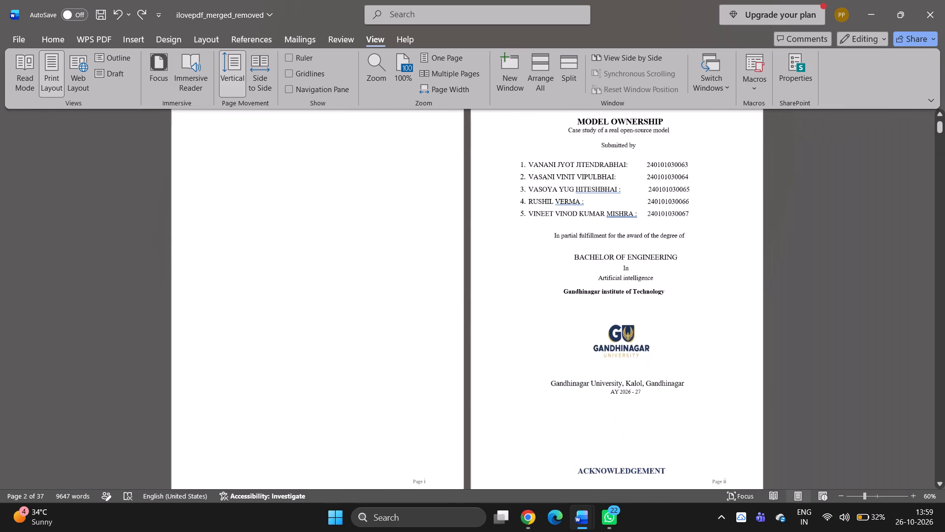
{"action": "scroll", "coordinate": [309, 279], "scroll_direction": "down", "scroll_amount": 3, "text": "ctrl"}
{"action": "scroll", "coordinate": [309, 279], "scroll_direction": "up", "scroll_amount": 5}
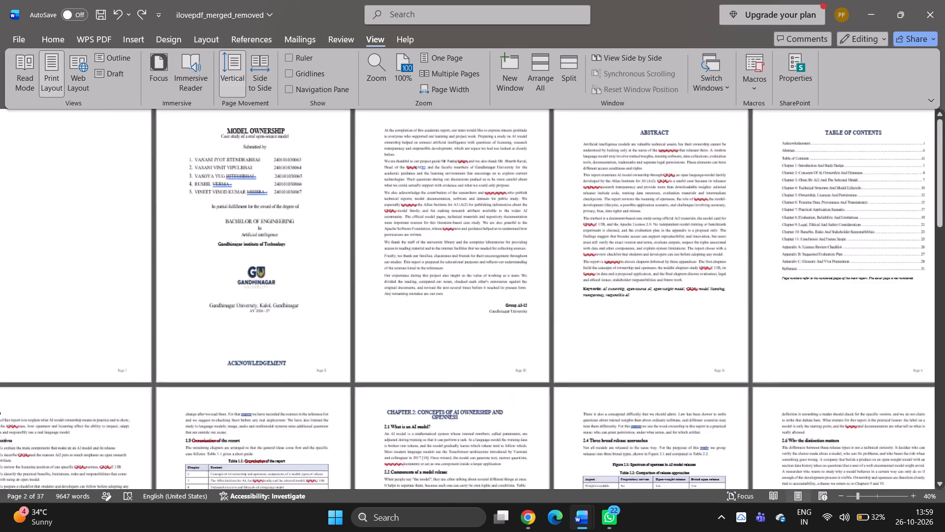
{"action": "scroll", "coordinate": [309, 279], "scroll_direction": "up", "scroll_amount": 1}
{"action": "scroll", "coordinate": [309, 279], "scroll_direction": "down", "scroll_amount": 1, "text": "ctrl"}
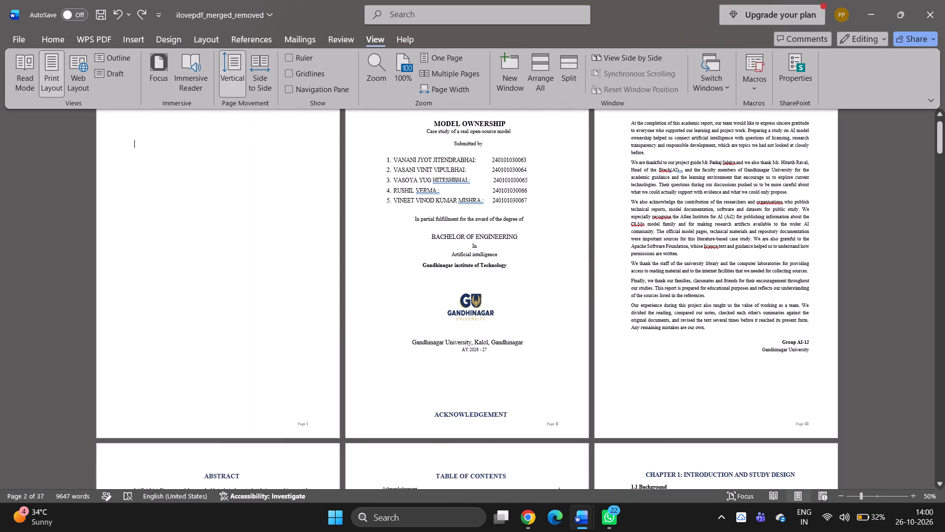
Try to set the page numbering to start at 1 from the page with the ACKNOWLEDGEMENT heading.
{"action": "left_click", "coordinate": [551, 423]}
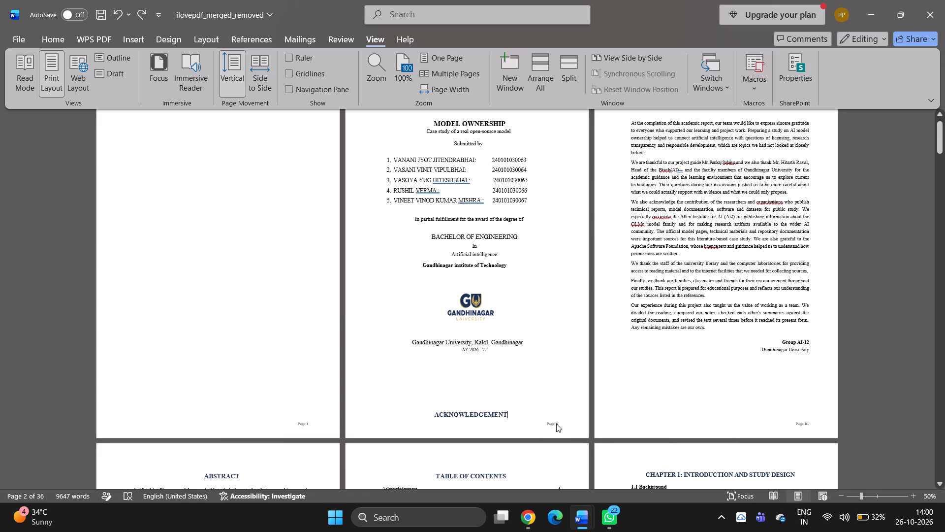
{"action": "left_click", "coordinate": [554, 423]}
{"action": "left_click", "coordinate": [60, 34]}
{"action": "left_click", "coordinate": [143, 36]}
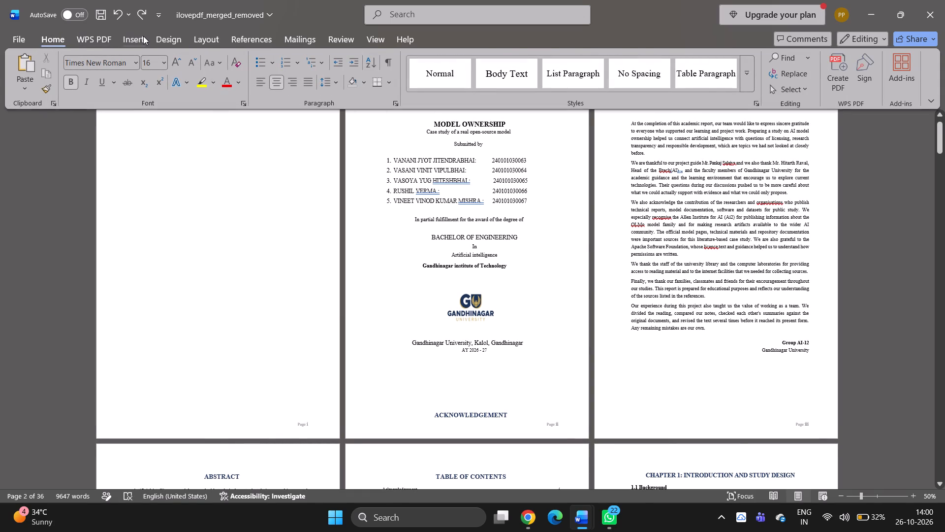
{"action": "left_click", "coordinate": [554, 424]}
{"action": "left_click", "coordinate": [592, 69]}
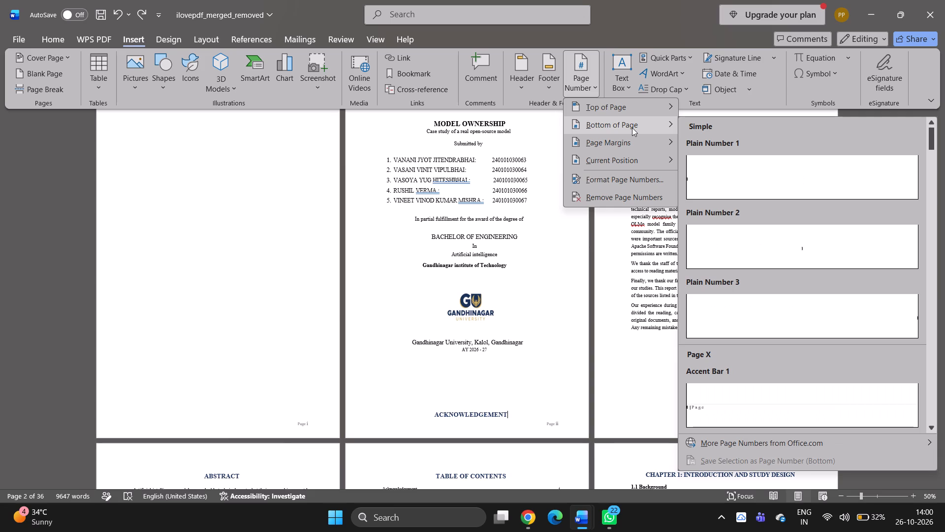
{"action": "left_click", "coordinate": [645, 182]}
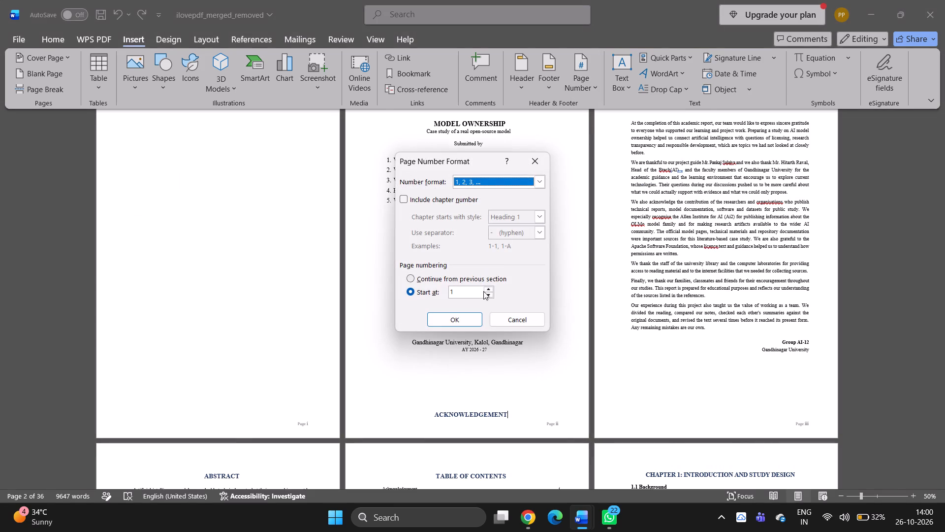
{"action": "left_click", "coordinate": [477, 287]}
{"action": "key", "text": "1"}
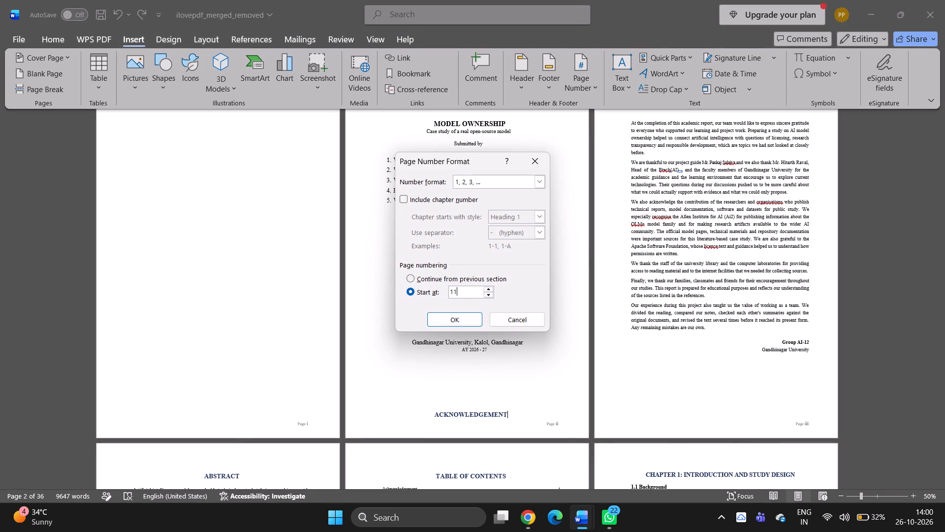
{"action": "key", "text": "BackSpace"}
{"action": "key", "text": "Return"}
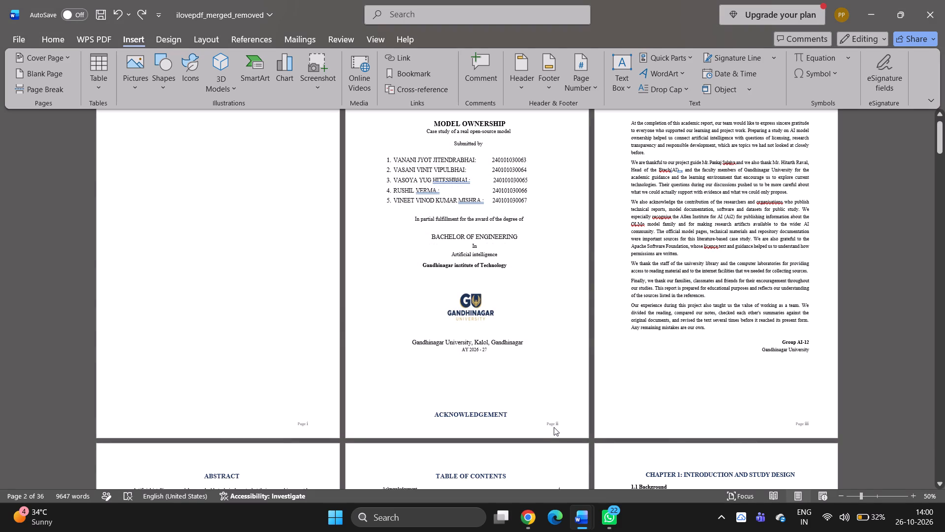
Add a line break before the ACKNOWLEDGEMENT heading to move it off the cover onto the following page.
{"action": "left_click", "coordinate": [147, 273]}
{"action": "left_click", "coordinate": [421, 410]}
{"action": "key", "text": "space"}
{"action": "key", "text": "space"}
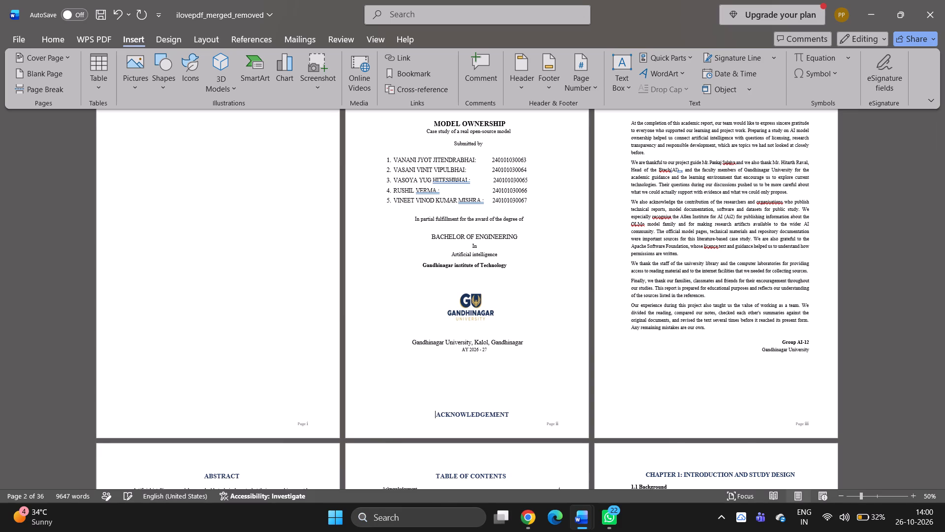
{"action": "key", "text": "space"}
{"action": "key", "text": "BackSpace"}
{"action": "key", "text": "BackSpace"}
{"action": "key", "text": "BackSpace"}
{"action": "key", "text": "Return"}
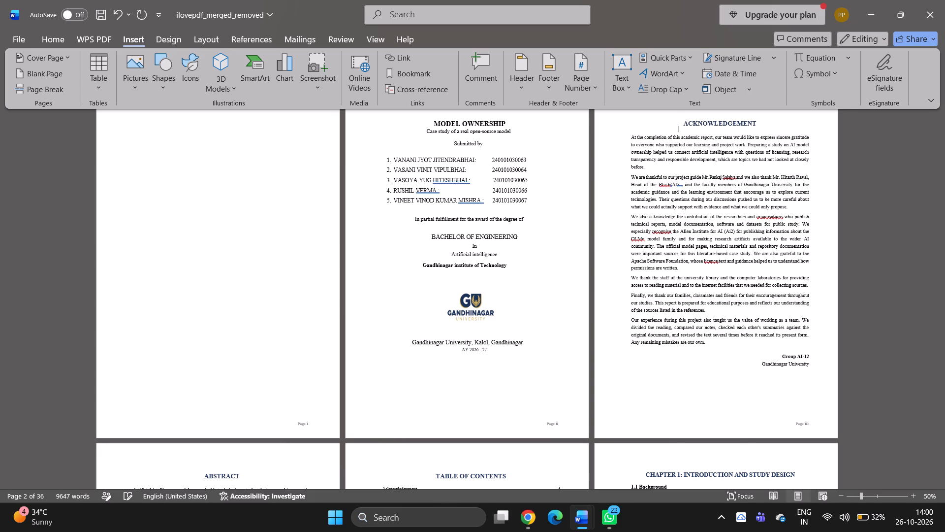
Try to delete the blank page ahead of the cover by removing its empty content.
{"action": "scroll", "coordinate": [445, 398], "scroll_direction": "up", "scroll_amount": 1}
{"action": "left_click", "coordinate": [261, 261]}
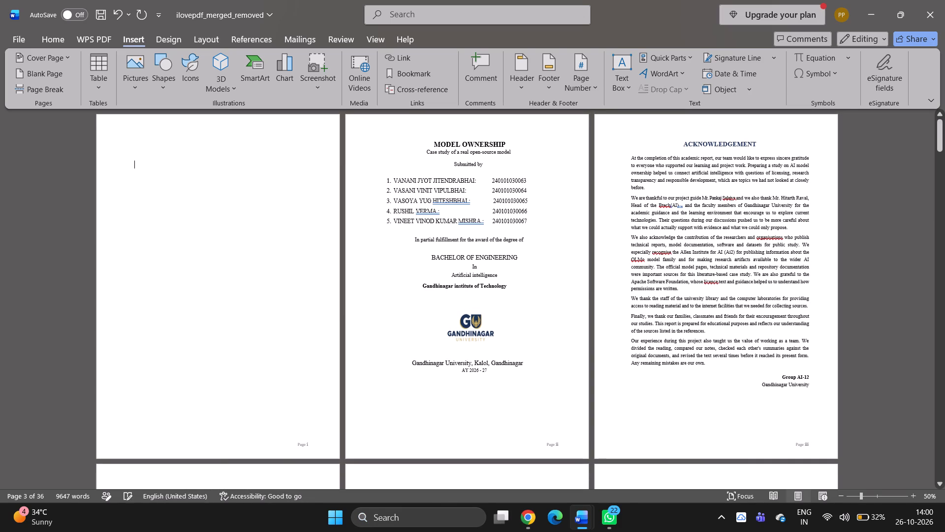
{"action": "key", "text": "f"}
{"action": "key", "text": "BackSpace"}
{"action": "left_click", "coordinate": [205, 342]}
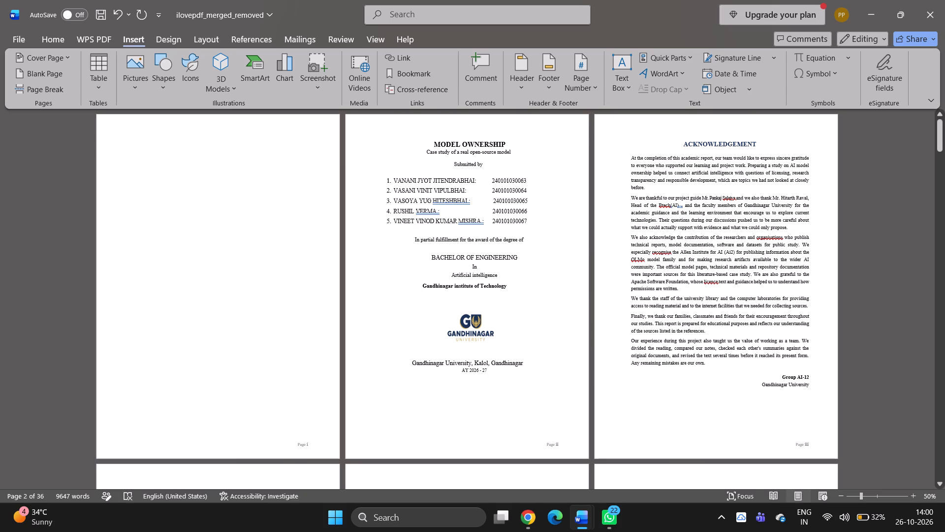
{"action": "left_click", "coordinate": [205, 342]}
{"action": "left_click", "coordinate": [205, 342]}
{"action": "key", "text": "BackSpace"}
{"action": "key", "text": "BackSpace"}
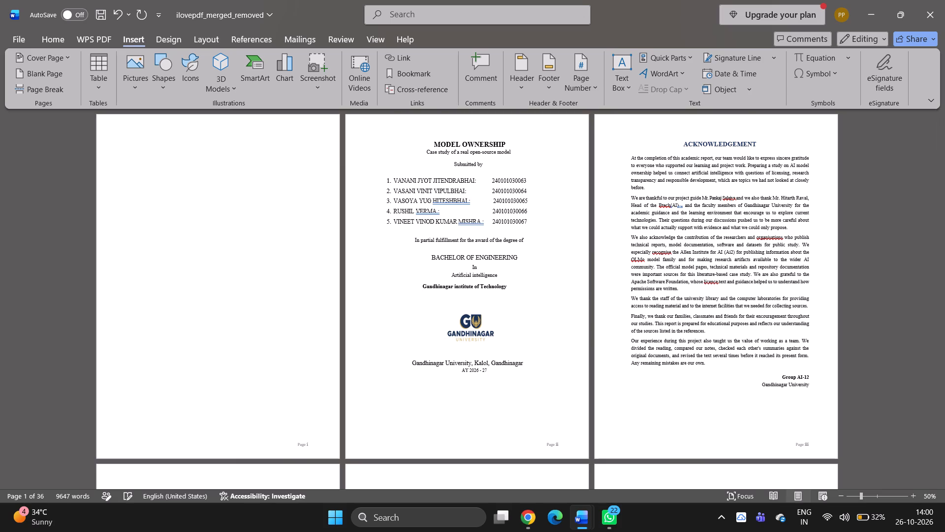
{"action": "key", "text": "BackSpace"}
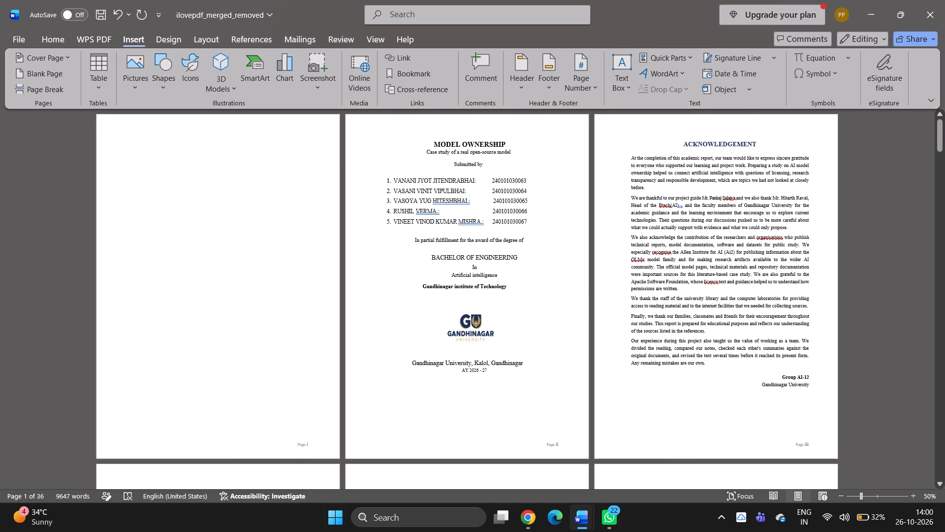
Enter VV as placeholder text on the blank first page, select the entire page with Go To using \page, and delete it.
{"action": "scroll", "coordinate": [221, 302], "scroll_direction": "down", "scroll_amount": 1}
{"action": "left_click", "coordinate": [261, 299]}
{"action": "scroll", "coordinate": [261, 299], "scroll_direction": "up", "scroll_amount": 2}
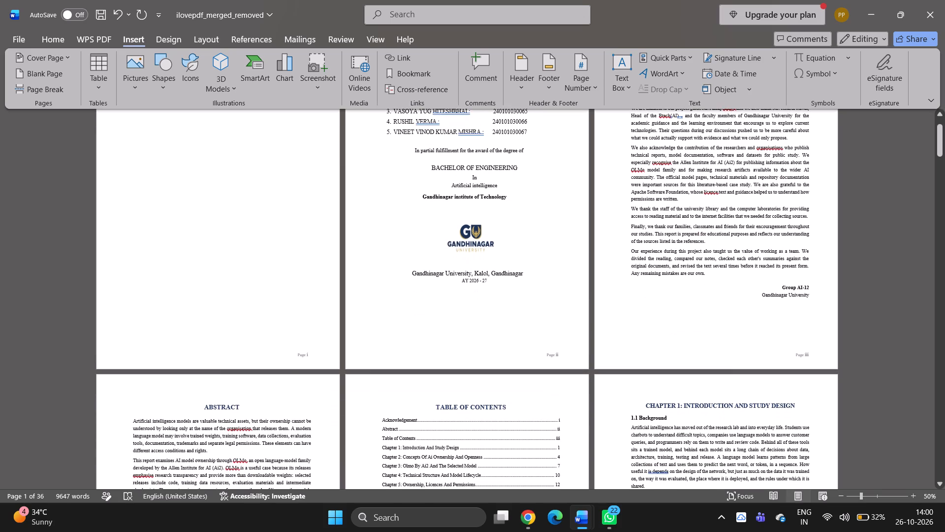
{"action": "scroll", "coordinate": [261, 299], "scroll_direction": "up", "scroll_amount": 5}
{"action": "left_click", "coordinate": [210, 237]}
{"action": "type", "text": "VV"}
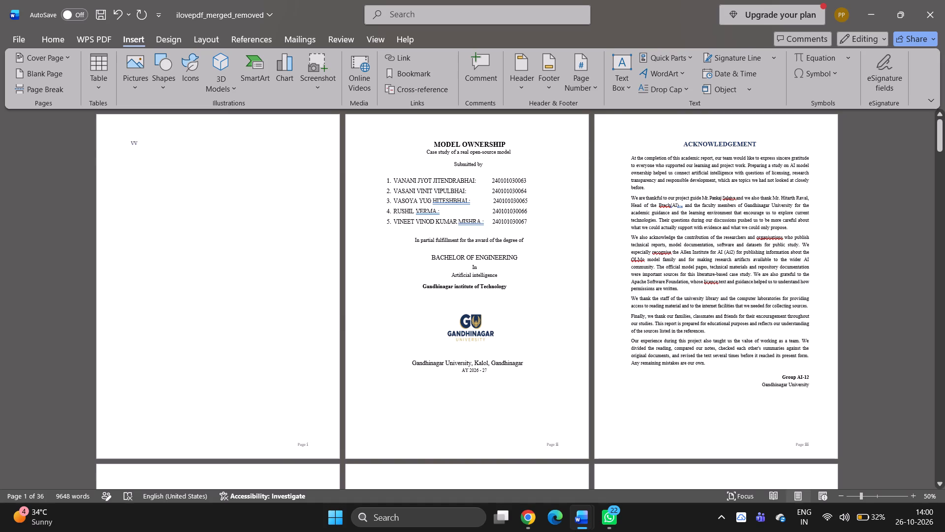
{"action": "double_click", "coordinate": [137, 142]}
{"action": "key", "text": "ctrl+g"}
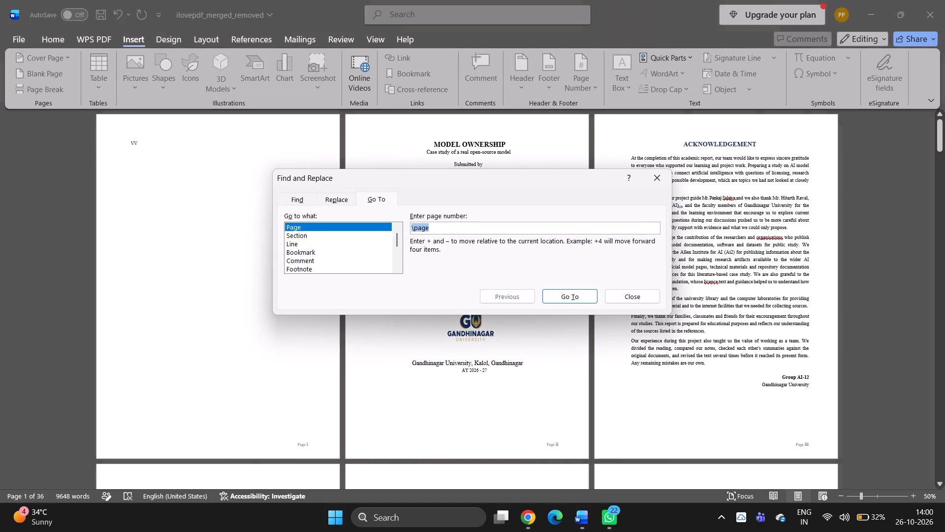
{"action": "left_click", "coordinate": [572, 294]}
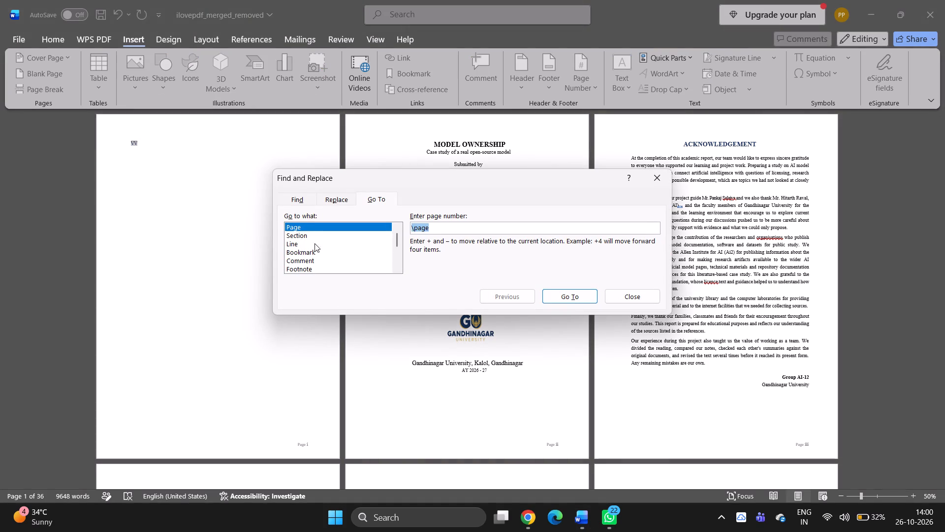
{"action": "left_click", "coordinate": [627, 292]}
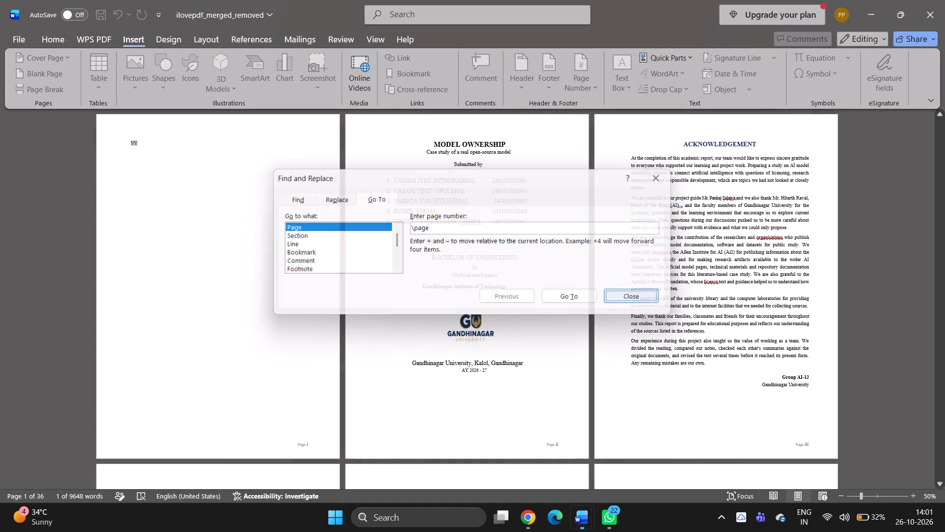
{"action": "key", "text": "Delete"}
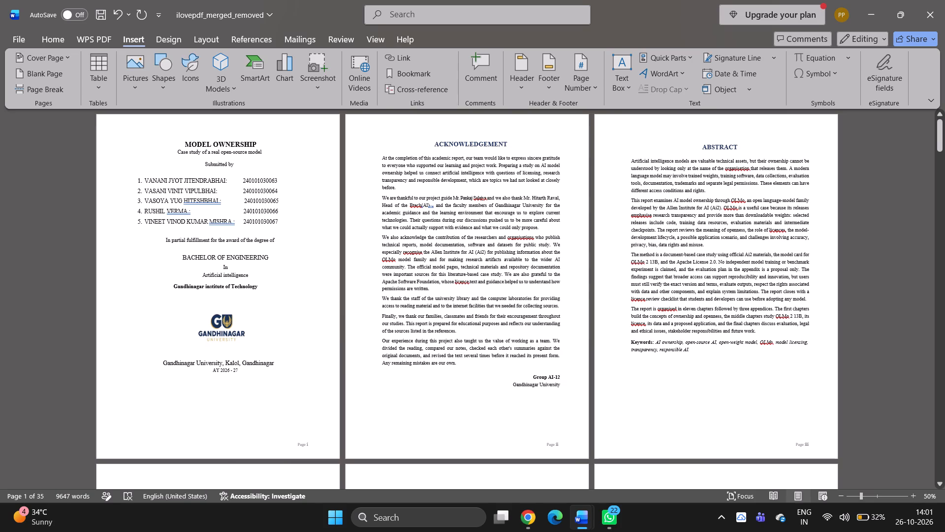
Look over the cover and following chapter pages, and save the merged report.
{"action": "left_click", "coordinate": [195, 200]}
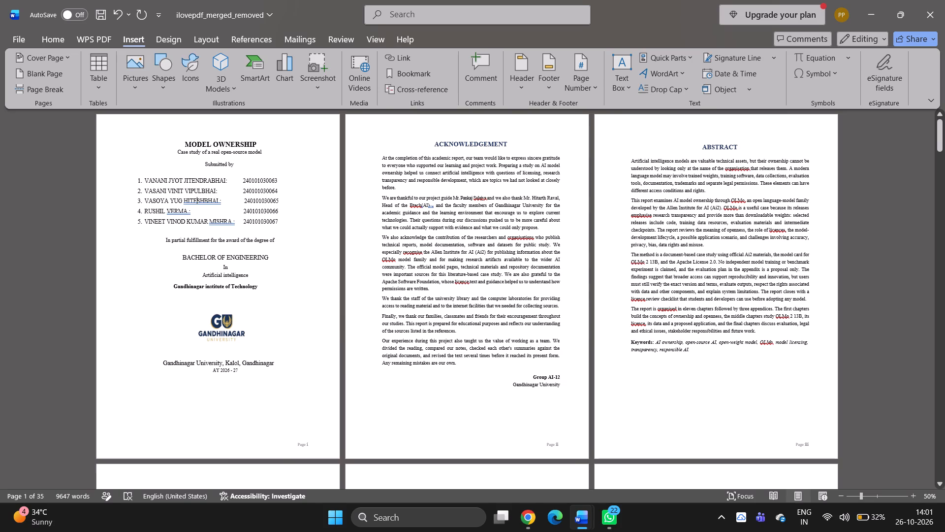
{"action": "left_click", "coordinate": [189, 204]}
{"action": "scroll", "coordinate": [468, 227], "scroll_direction": "down", "scroll_amount": 3}
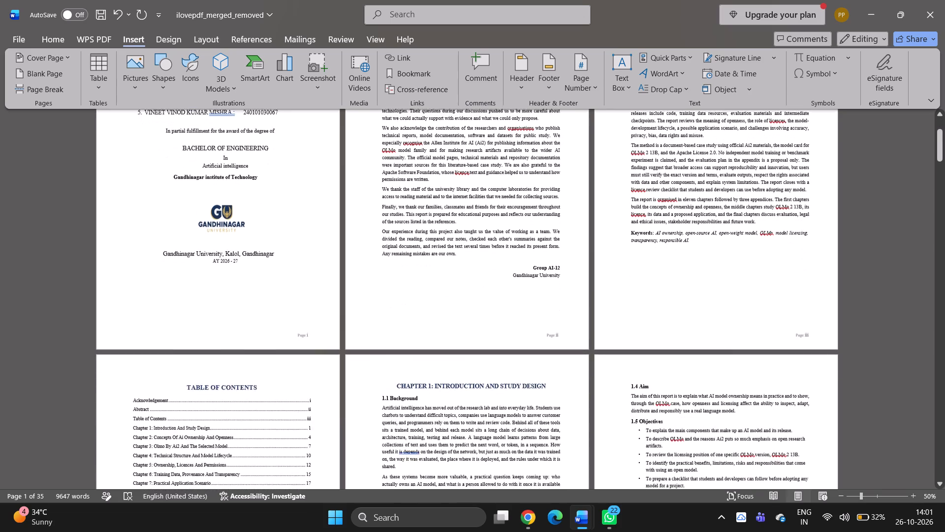
{"action": "scroll", "coordinate": [468, 227], "scroll_direction": "down", "scroll_amount": 5}
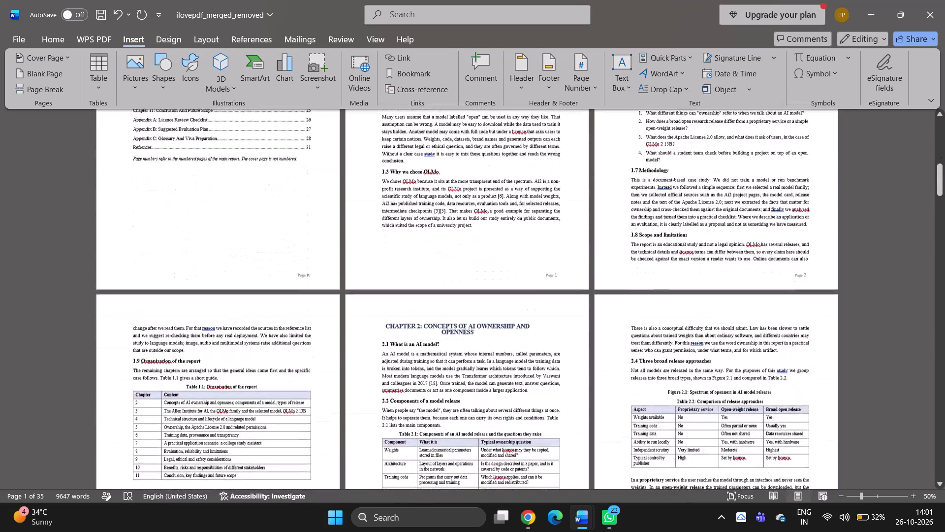
{"action": "scroll", "coordinate": [468, 227], "scroll_direction": "down", "scroll_amount": 6}
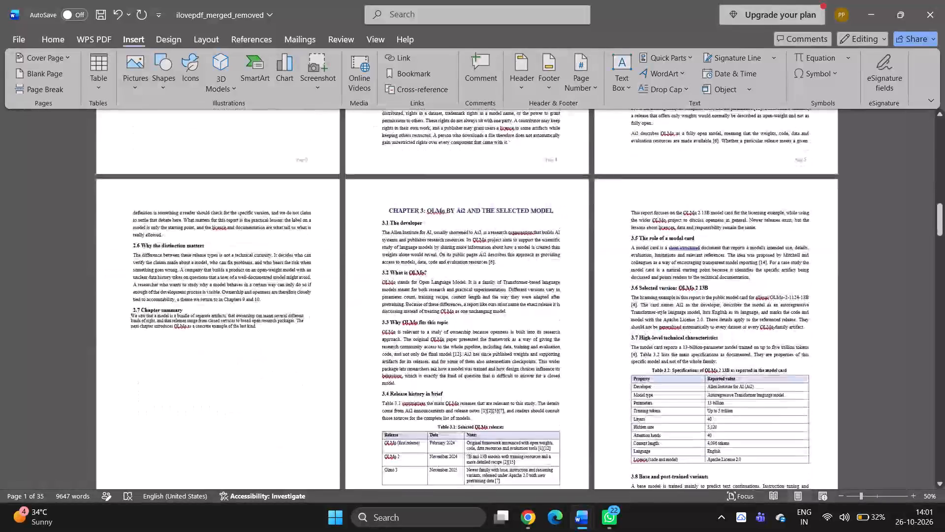
{"action": "key", "text": "ctrl+s"}
Switch the document from Editing to Viewing mode.
{"action": "scroll", "coordinate": [468, 227], "scroll_direction": "down", "scroll_amount": 2}
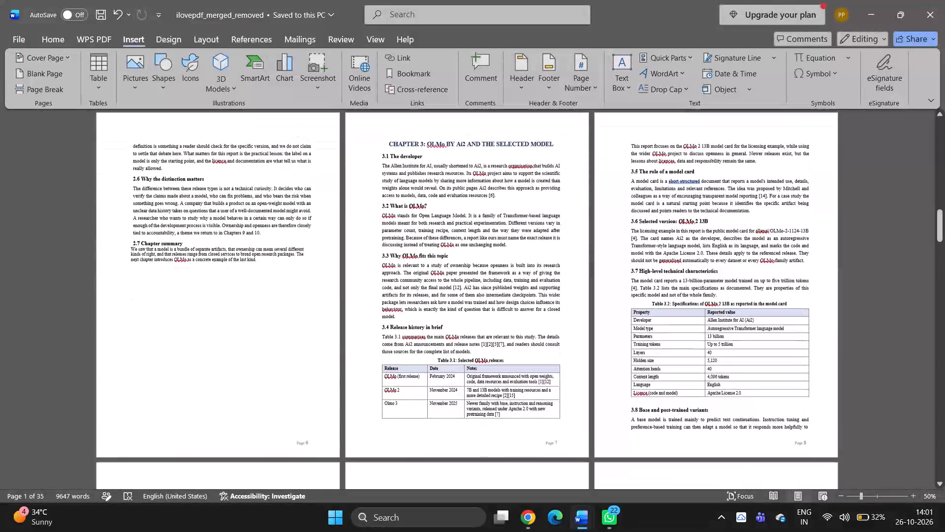
{"action": "left_click", "coordinate": [856, 35]}
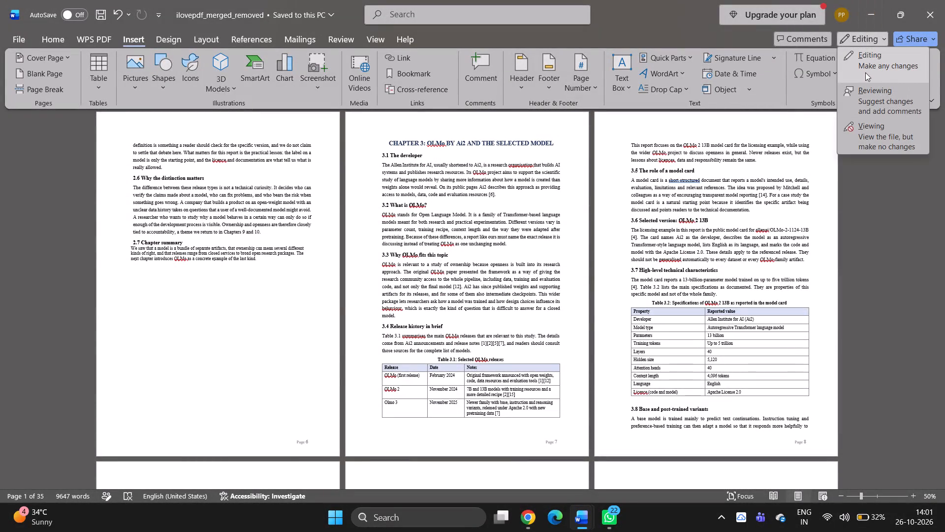
{"action": "left_click", "coordinate": [863, 128]}
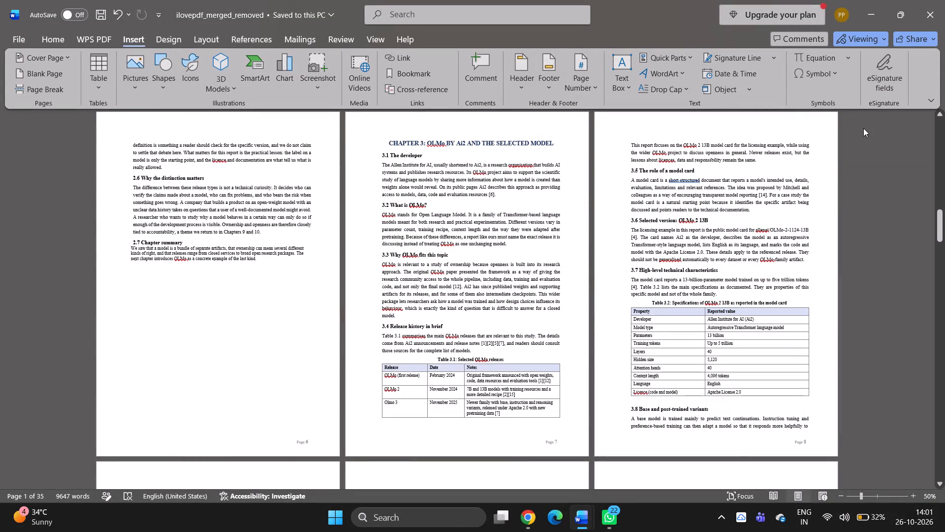
Review the pages from Chapter 3 back through the front matter to the cover page.
{"action": "scroll", "coordinate": [601, 199], "scroll_direction": "up", "scroll_amount": 6}
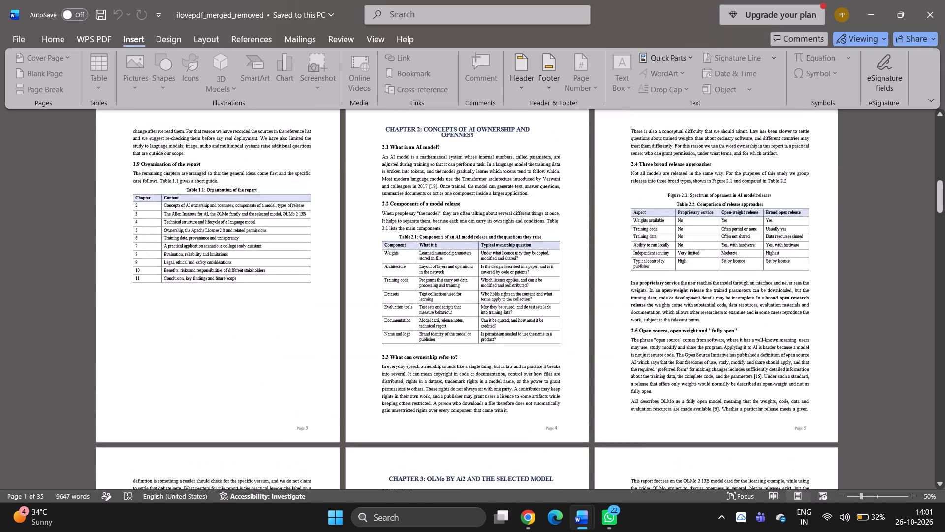
{"action": "scroll", "coordinate": [601, 199], "scroll_direction": "up", "scroll_amount": 8}
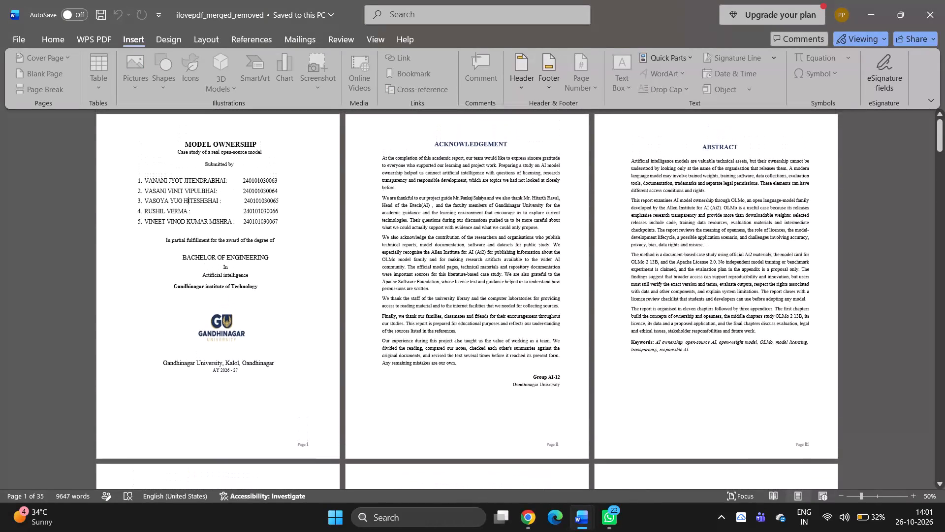
{"action": "scroll", "coordinate": [601, 199], "scroll_direction": "up", "scroll_amount": 1}
{"action": "left_click", "coordinate": [226, 301]}
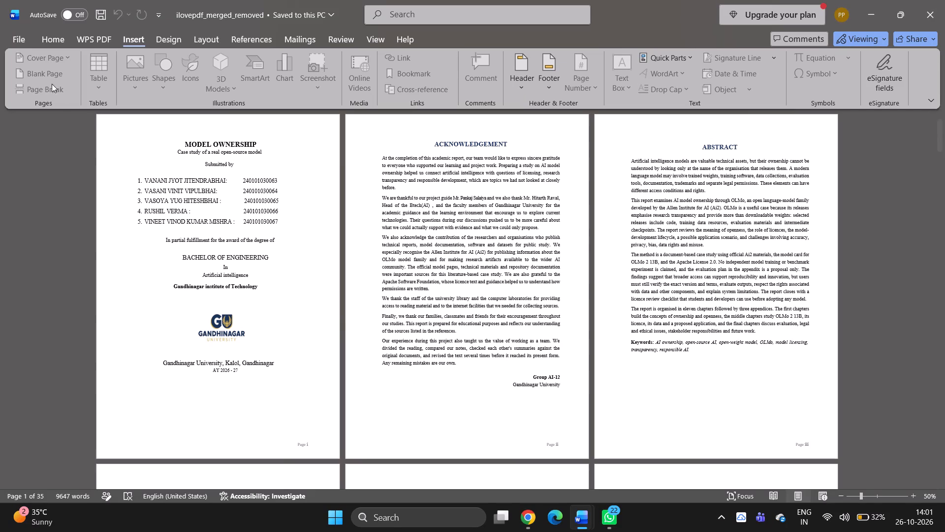
Save the merged report under its current name.
{"action": "left_click", "coordinate": [22, 36]}
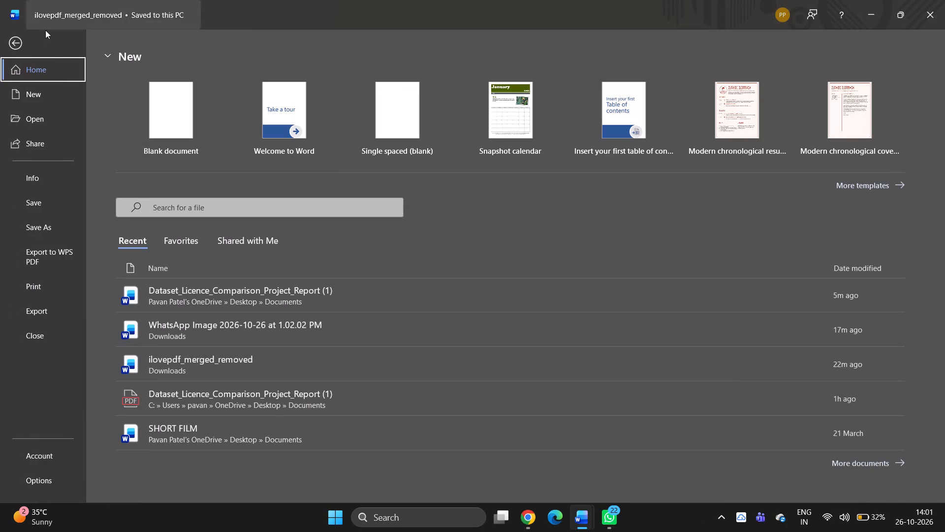
{"action": "left_click", "coordinate": [12, 48]}
{"action": "left_click", "coordinate": [52, 41]}
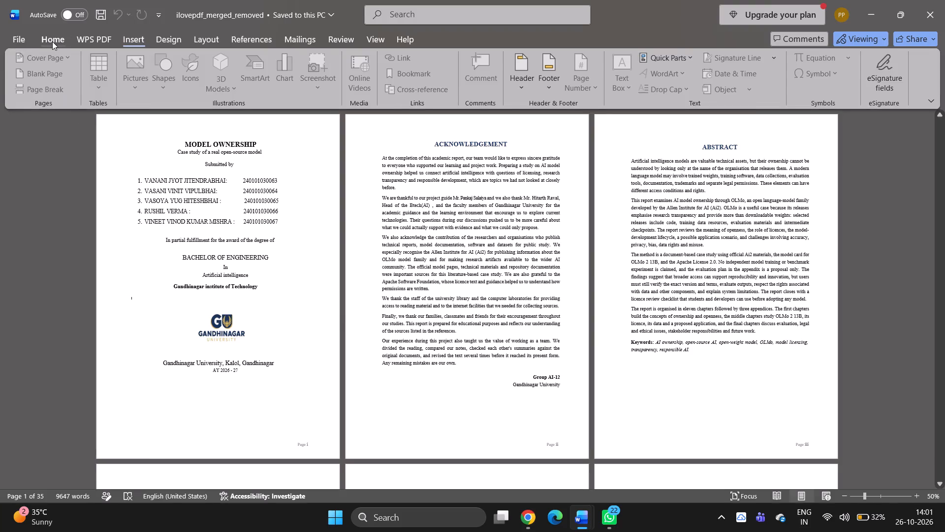
{"action": "key", "text": "ctrl+s"}
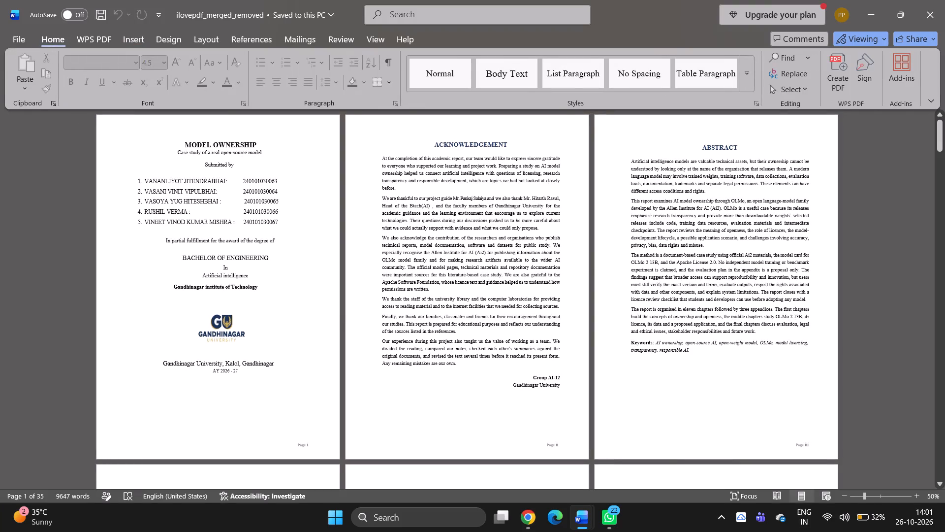
Save a copy of the report as a Word document named ilovepdf_merged_removedFFFF in the Downloads folder.
{"action": "left_click", "coordinate": [35, 43]}
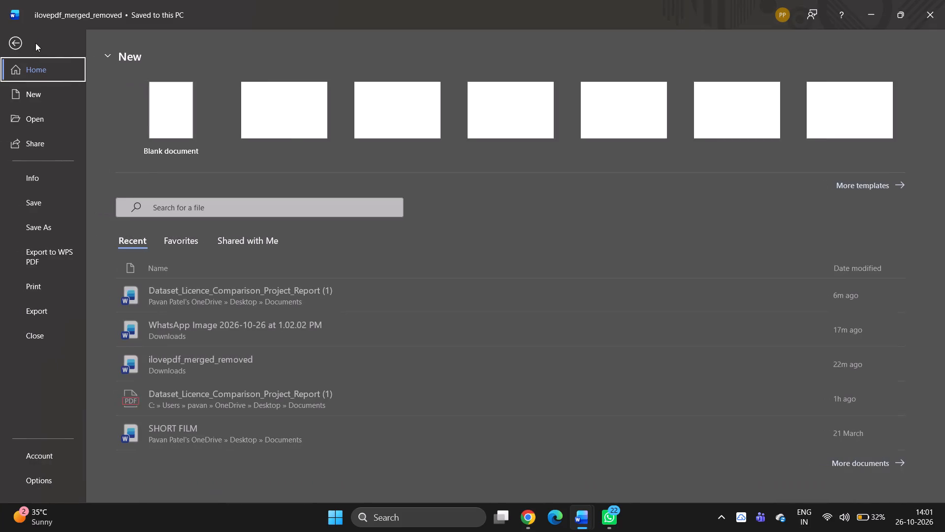
{"action": "left_click", "coordinate": [45, 225]}
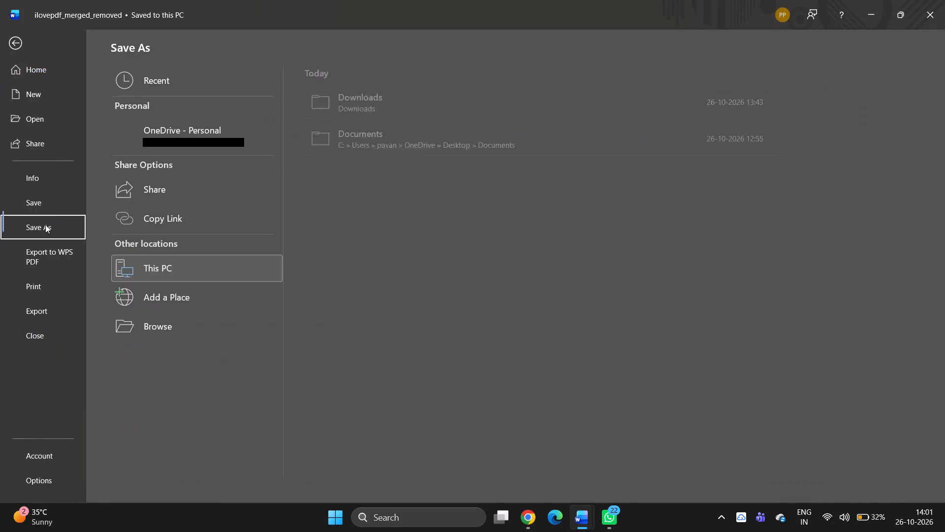
{"action": "left_click", "coordinate": [179, 318]}
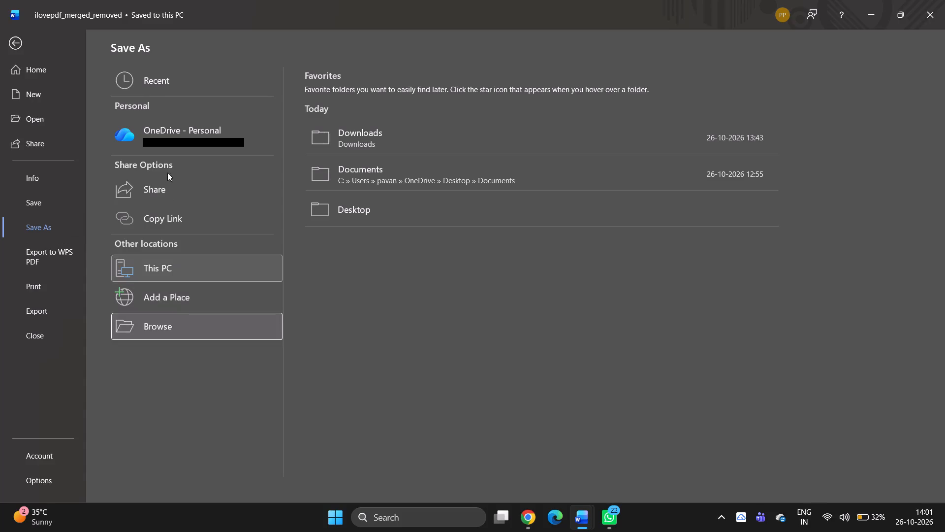
{"action": "left_click", "coordinate": [385, 128]}
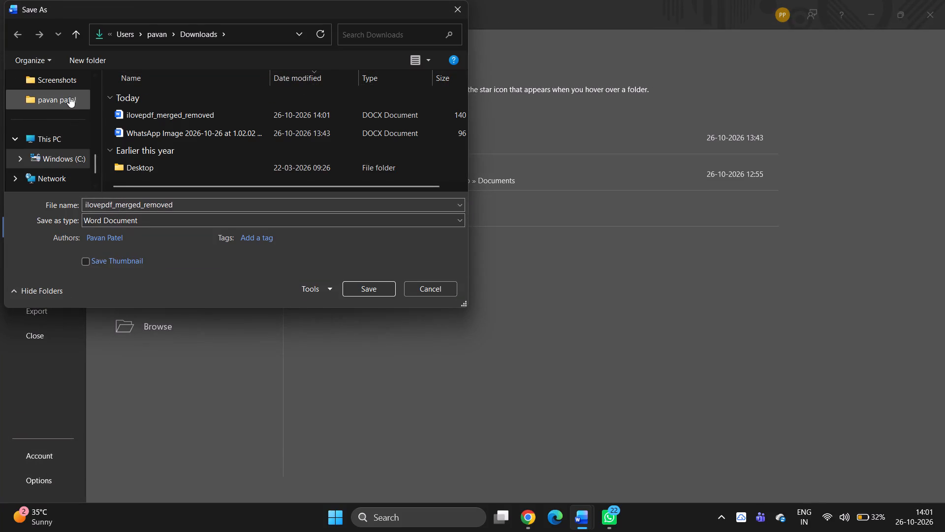
{"action": "scroll", "coordinate": [69, 98], "scroll_direction": "down", "scroll_amount": 1}
{"action": "scroll", "coordinate": [46, 95], "scroll_direction": "up", "scroll_amount": 1}
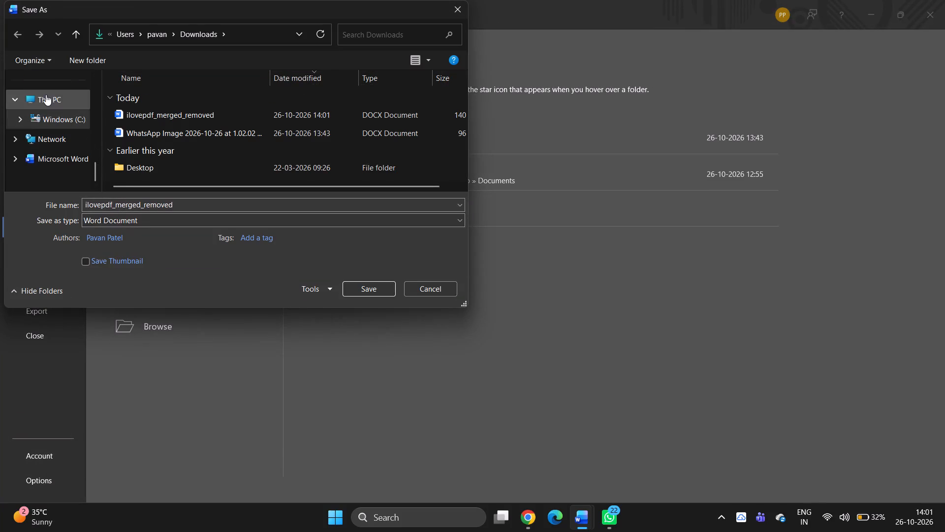
{"action": "scroll", "coordinate": [46, 95], "scroll_direction": "up", "scroll_amount": 1}
{"action": "left_click", "coordinate": [47, 85]}
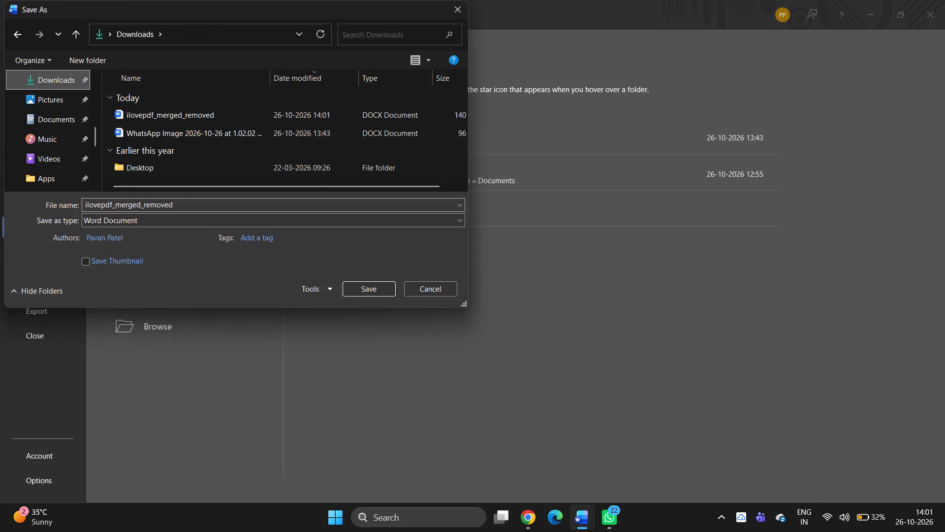
{"action": "double_click", "coordinate": [191, 207]}
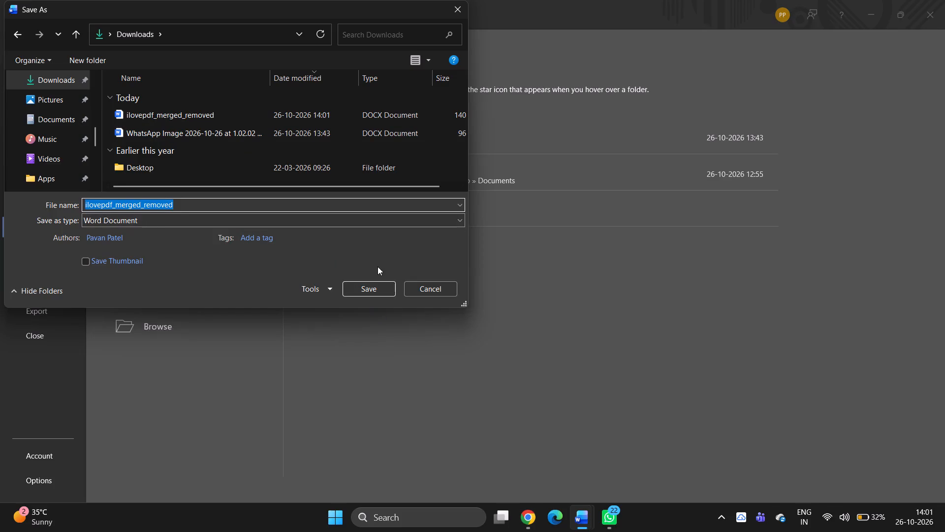
{"action": "key", "text": "Right"}
{"action": "type", "text": "FFFF"}
{"action": "key", "text": "Return"}
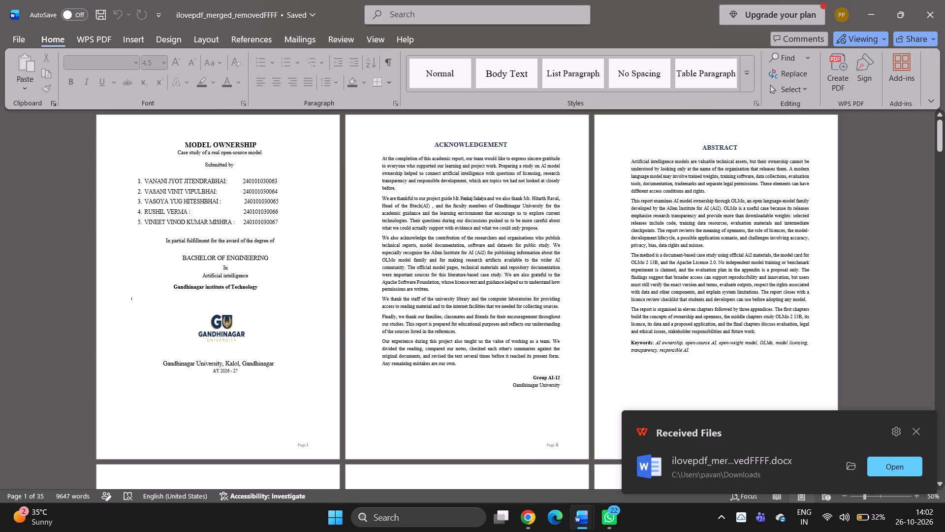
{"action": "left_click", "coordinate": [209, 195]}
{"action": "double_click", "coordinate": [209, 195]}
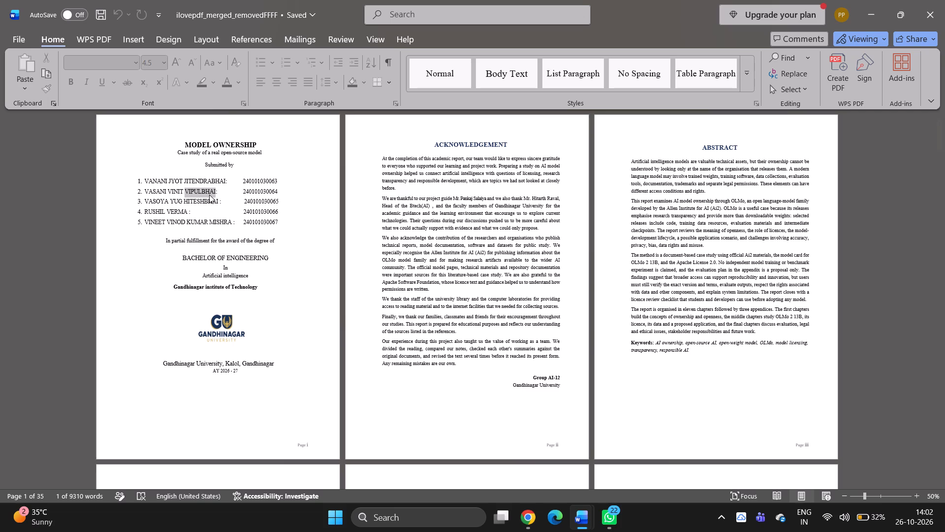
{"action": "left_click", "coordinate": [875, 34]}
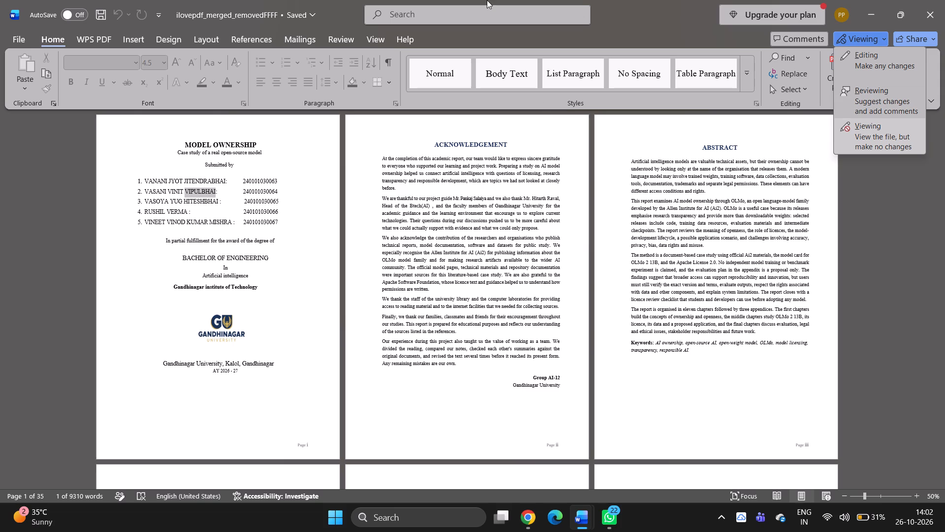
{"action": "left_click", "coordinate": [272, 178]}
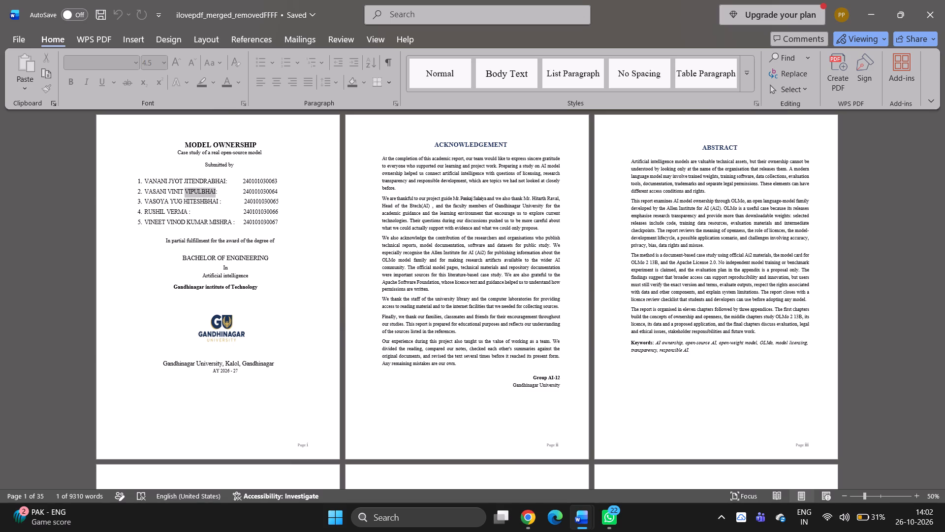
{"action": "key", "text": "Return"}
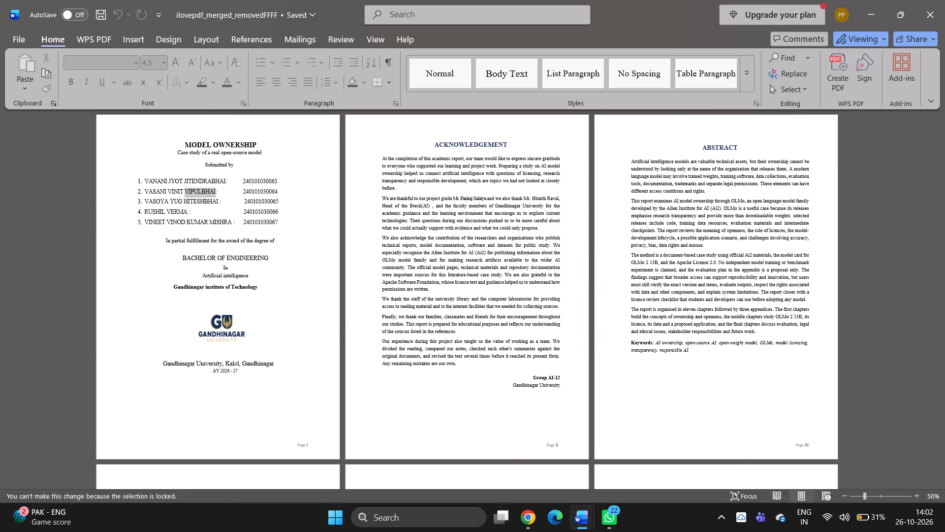
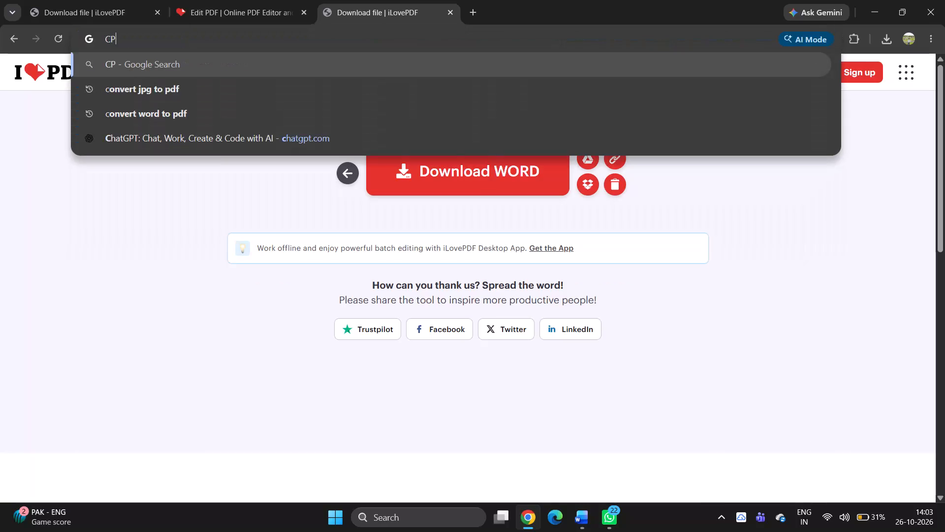
Search the web for CONVERT WORD TO PDF and open iLovePDF's Word to PDF converter.
{"action": "key", "text": "BackSpace"}
{"action": "type", "text": "ONVERT WORD TO PDF"}
{"action": "key", "text": "Return"}
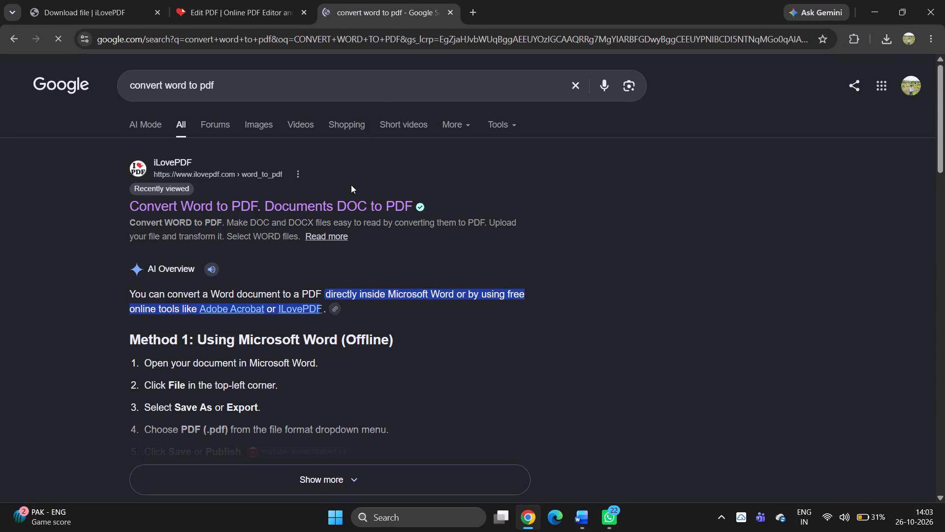
{"action": "left_click_drag", "start_coordinate": [344, 216], "coordinate": [355, 196]}
{"action": "left_click", "coordinate": [355, 196]}
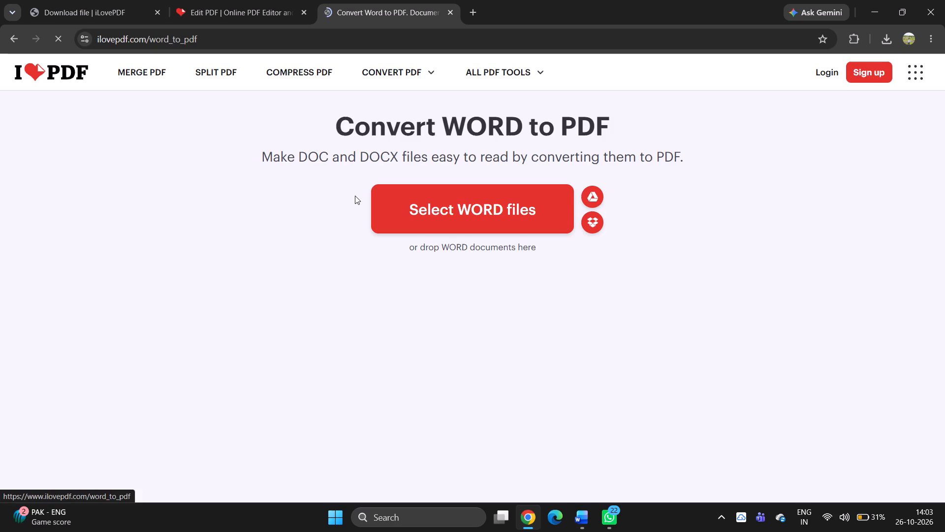
Upload the Word document ilovepdf_merged_removedFFFF from the Downloads folder and convert it to PDF.
{"action": "left_click", "coordinate": [433, 205]}
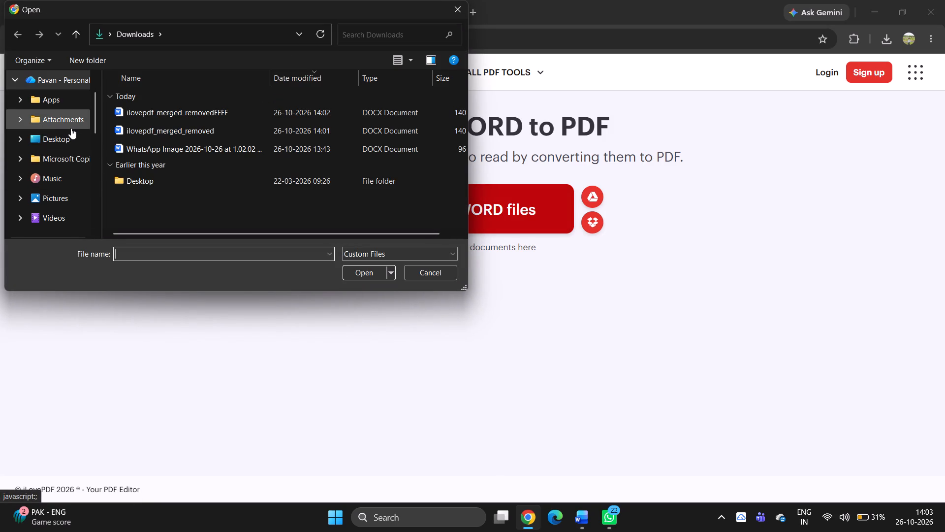
{"action": "scroll", "coordinate": [71, 128], "scroll_direction": "down", "scroll_amount": 1}
{"action": "double_click", "coordinate": [134, 117]}
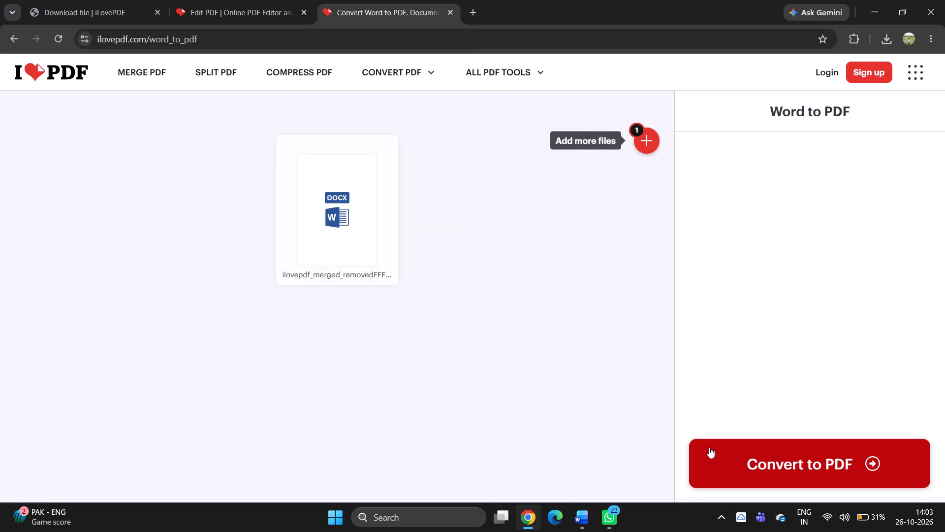
{"action": "left_click", "coordinate": [709, 447]}
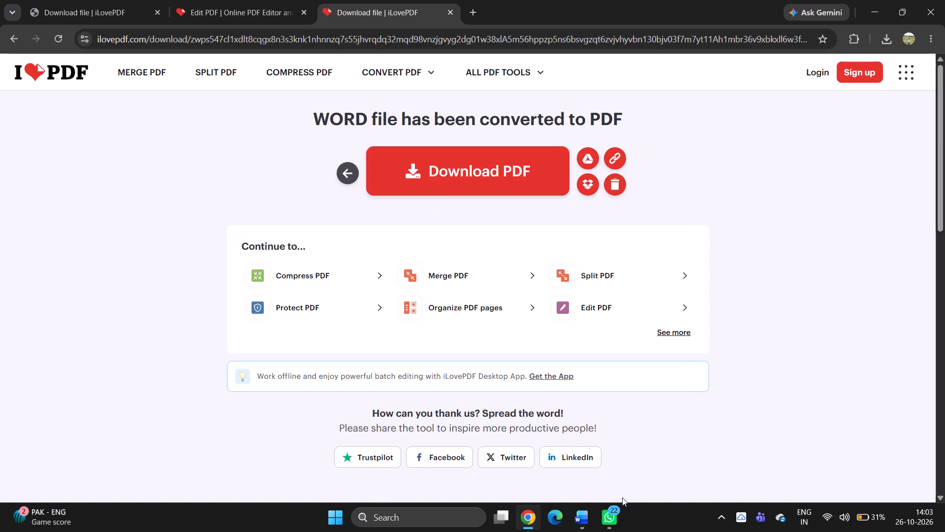
Download the converted PDF, check it in the recent downloads, and dismiss the received-file notification.
{"action": "left_click", "coordinate": [475, 152]}
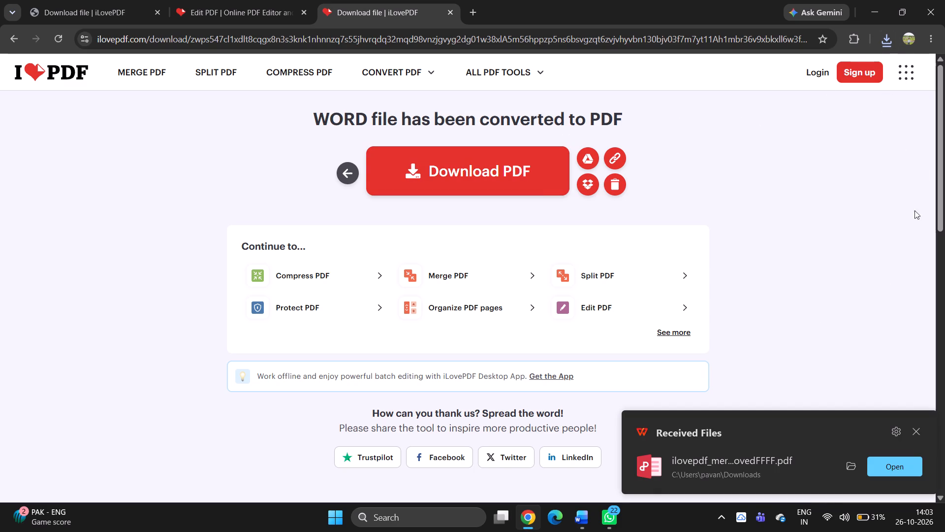
{"action": "left_click", "coordinate": [886, 43]}
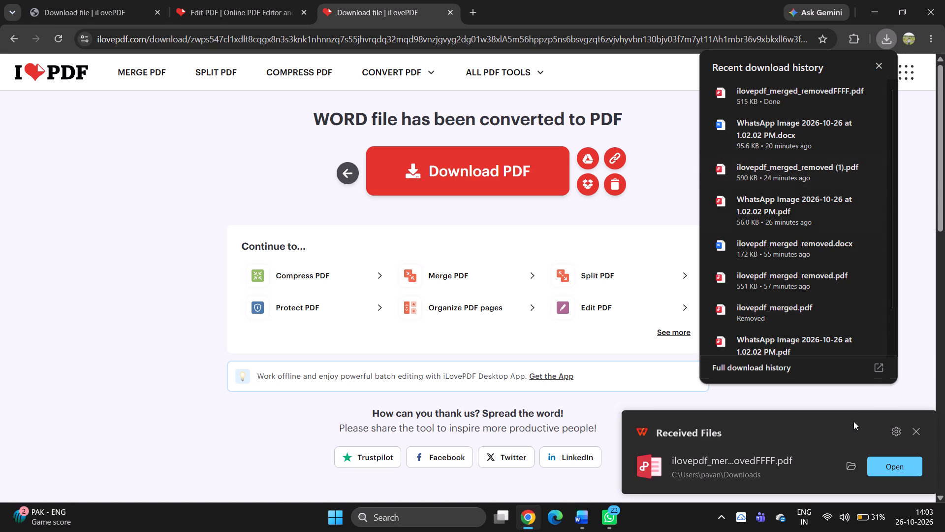
{"action": "left_click", "coordinate": [919, 428]}
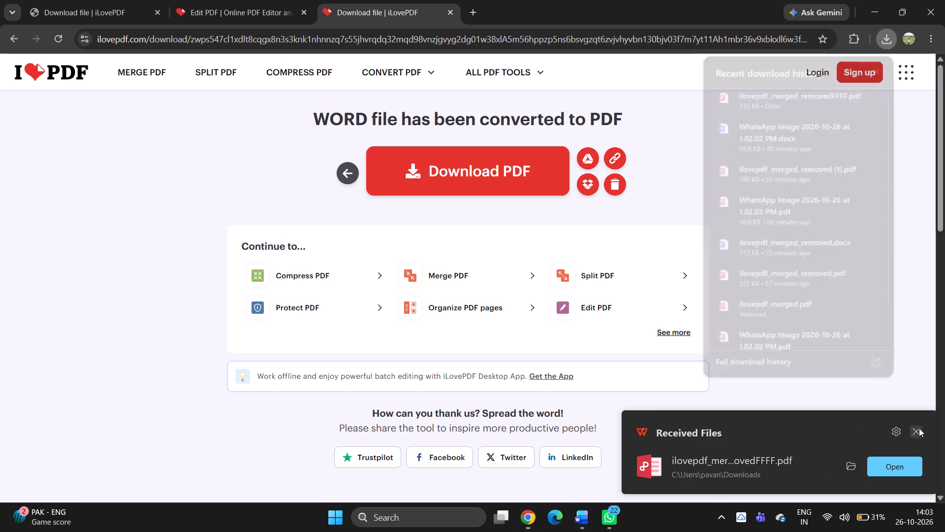
Switch to WhatsApp.
{"action": "left_click", "coordinate": [624, 517]}
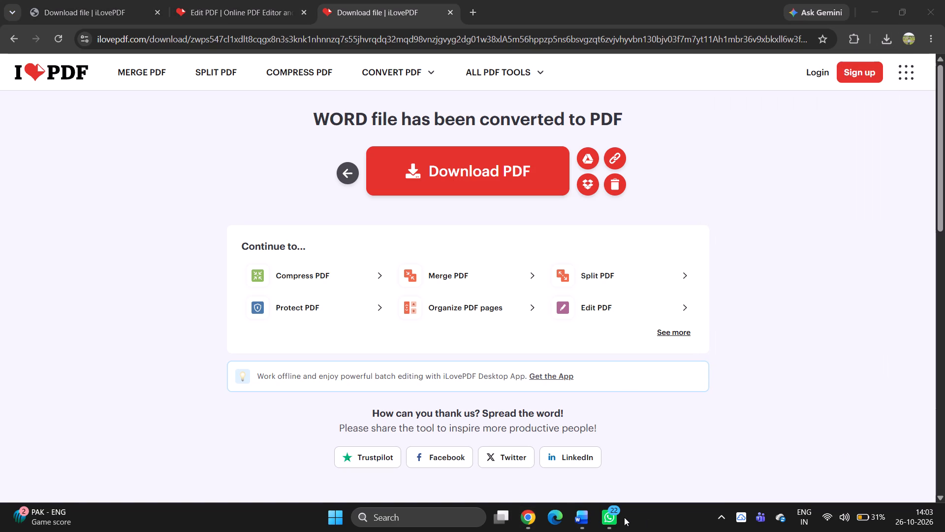
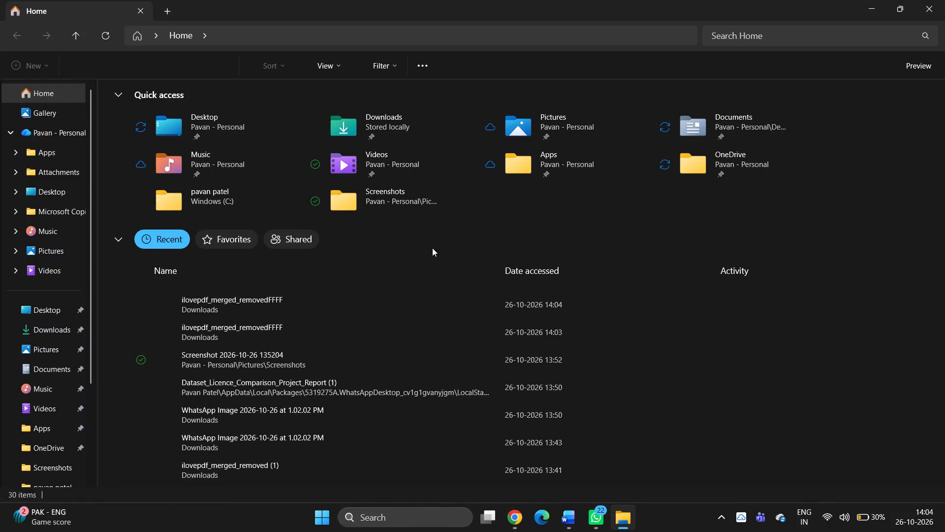
In File Explorer, select the recent PDF ilovepdf_merged_removedFFFF and bring up its full set of file actions.
{"action": "left_click", "coordinate": [245, 302]}
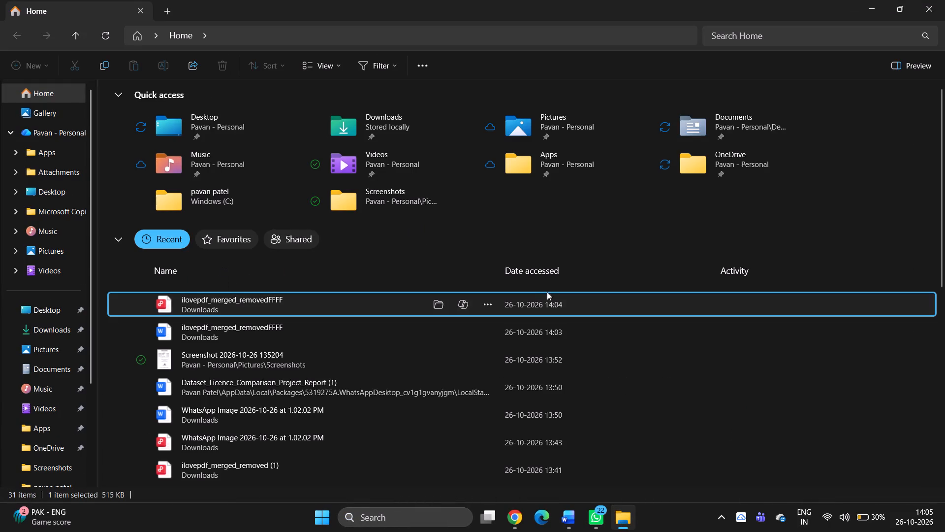
{"action": "left_click", "coordinate": [484, 304]}
{"action": "left_click", "coordinate": [561, 392]}
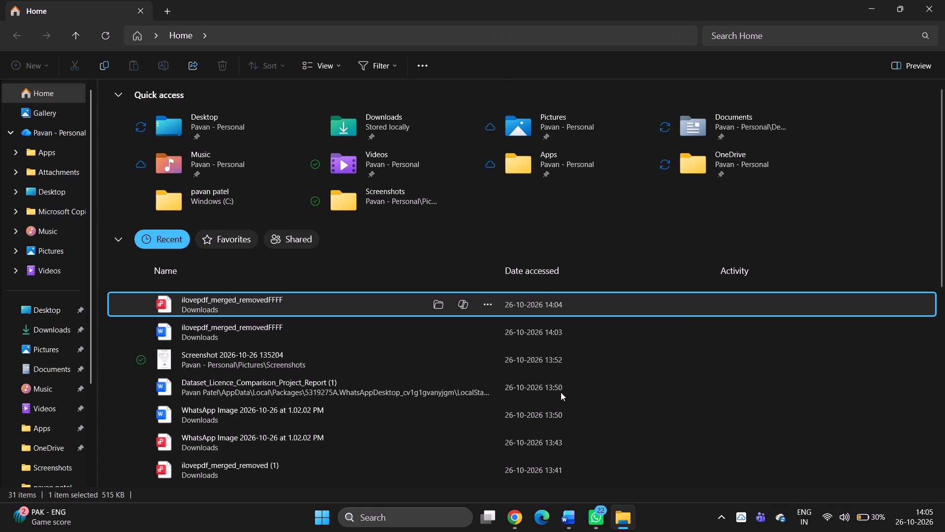
{"action": "left_click", "coordinate": [489, 305]}
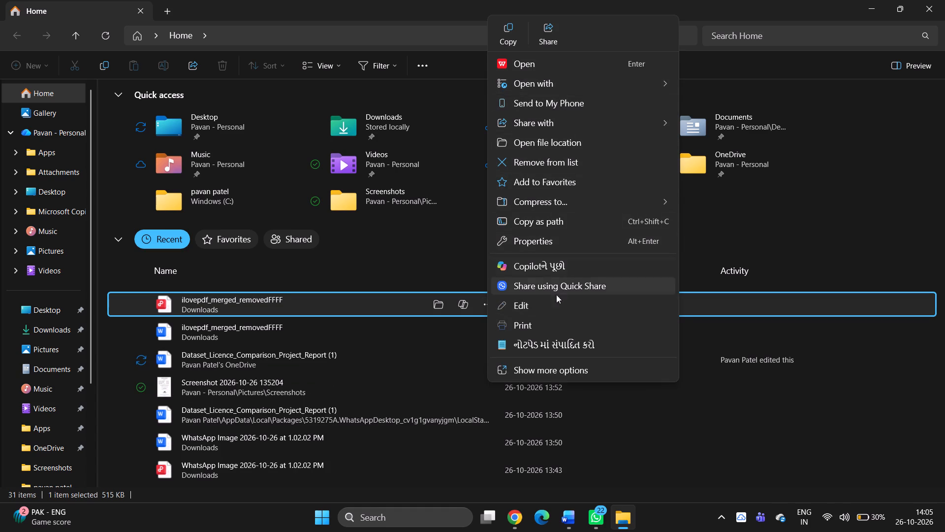
{"action": "left_click", "coordinate": [542, 370]}
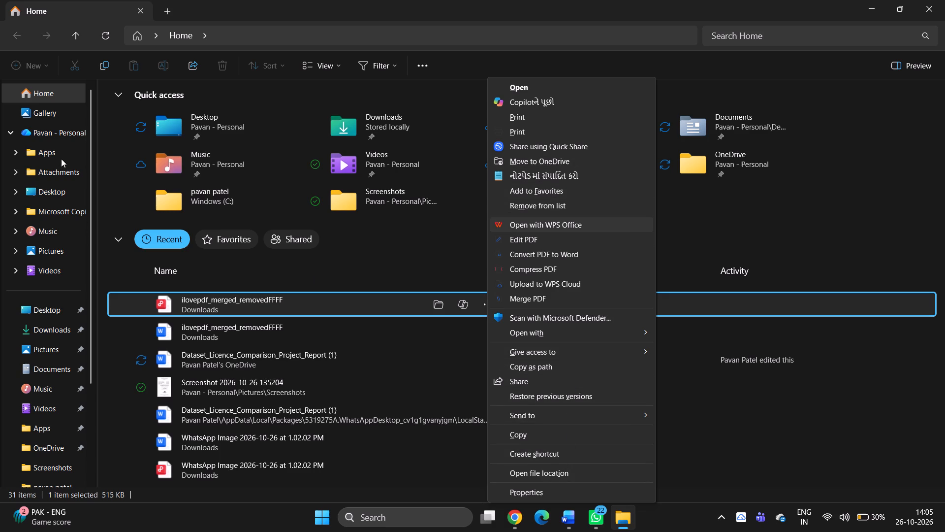
{"action": "left_click", "coordinate": [52, 337]}
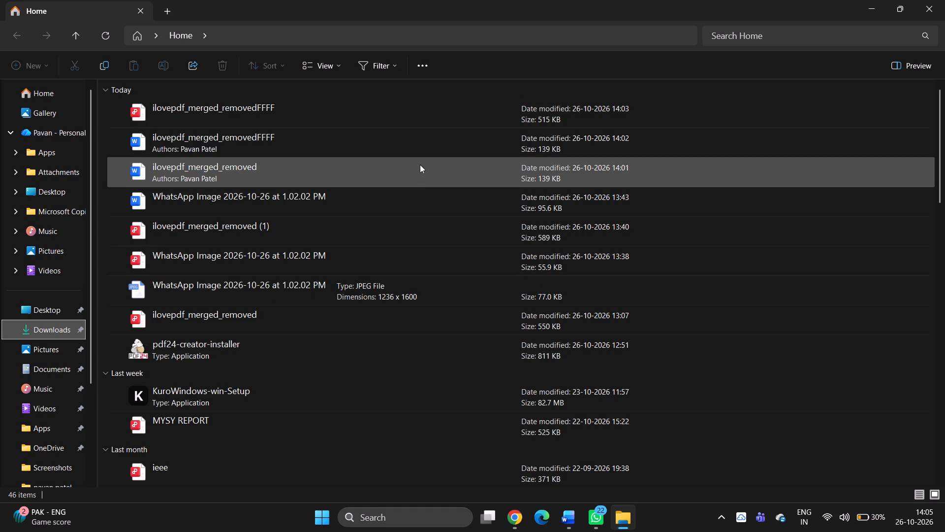
{"action": "left_click", "coordinate": [401, 105]}
{"action": "right_click", "coordinate": [401, 105]}
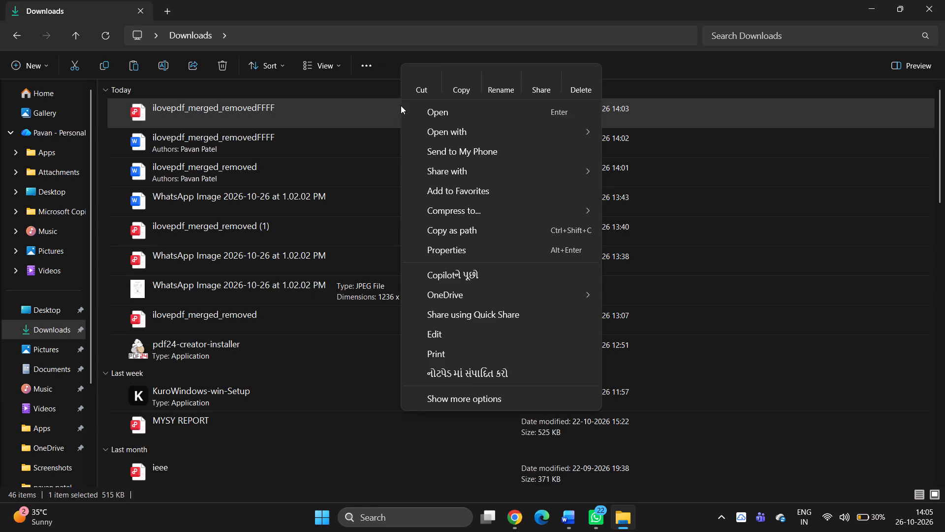
{"action": "left_click", "coordinate": [512, 79]}
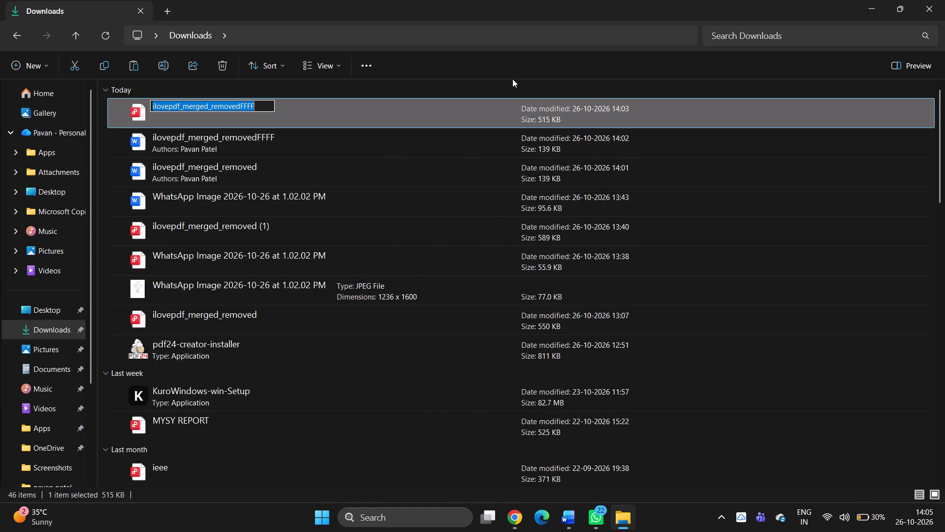